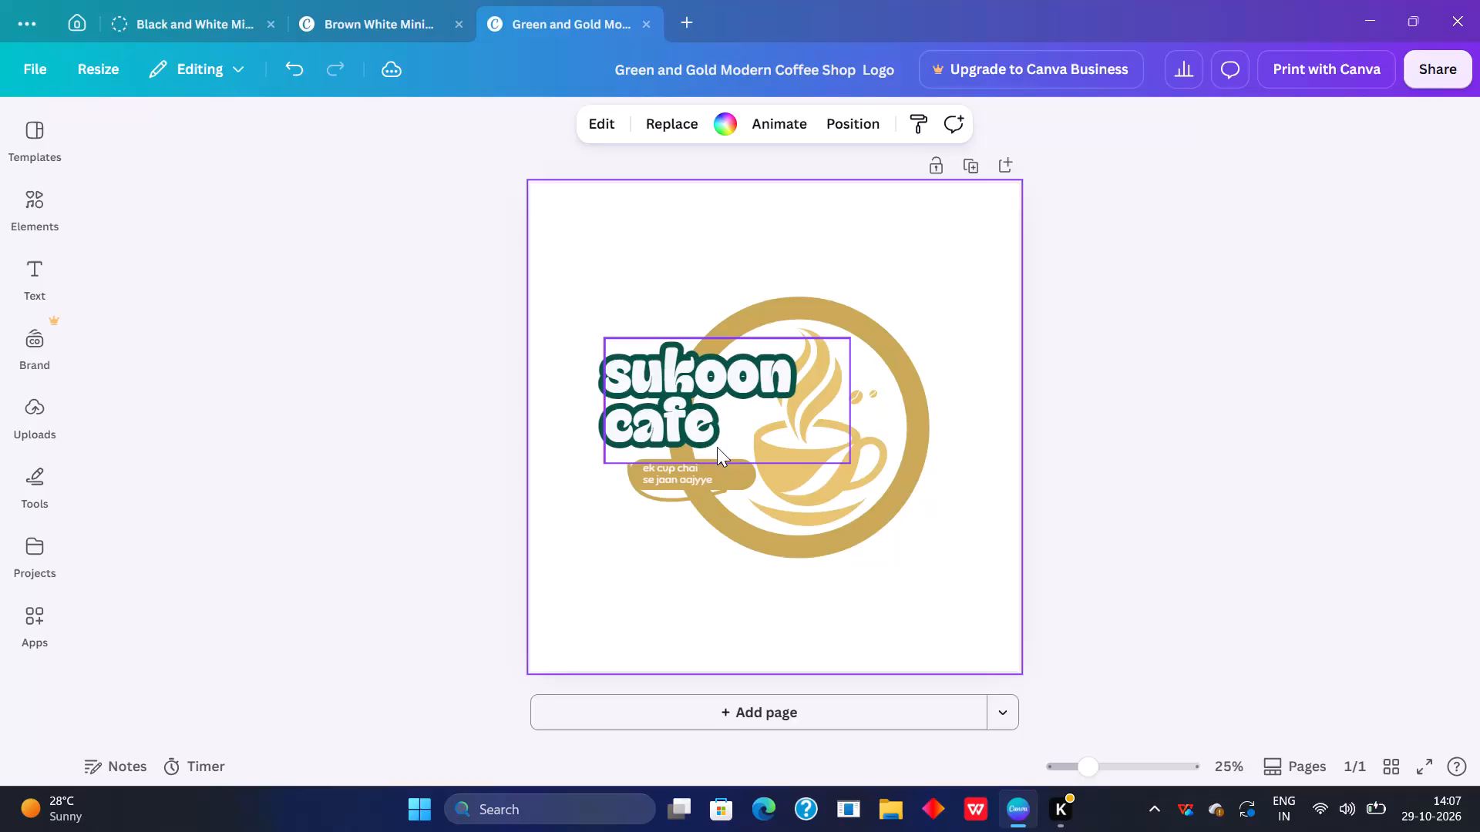
# Nudge the "sukoon cafe" text slightly downward on the gold coffee cup logo.
pyautogui.doubleClick(714, 390)
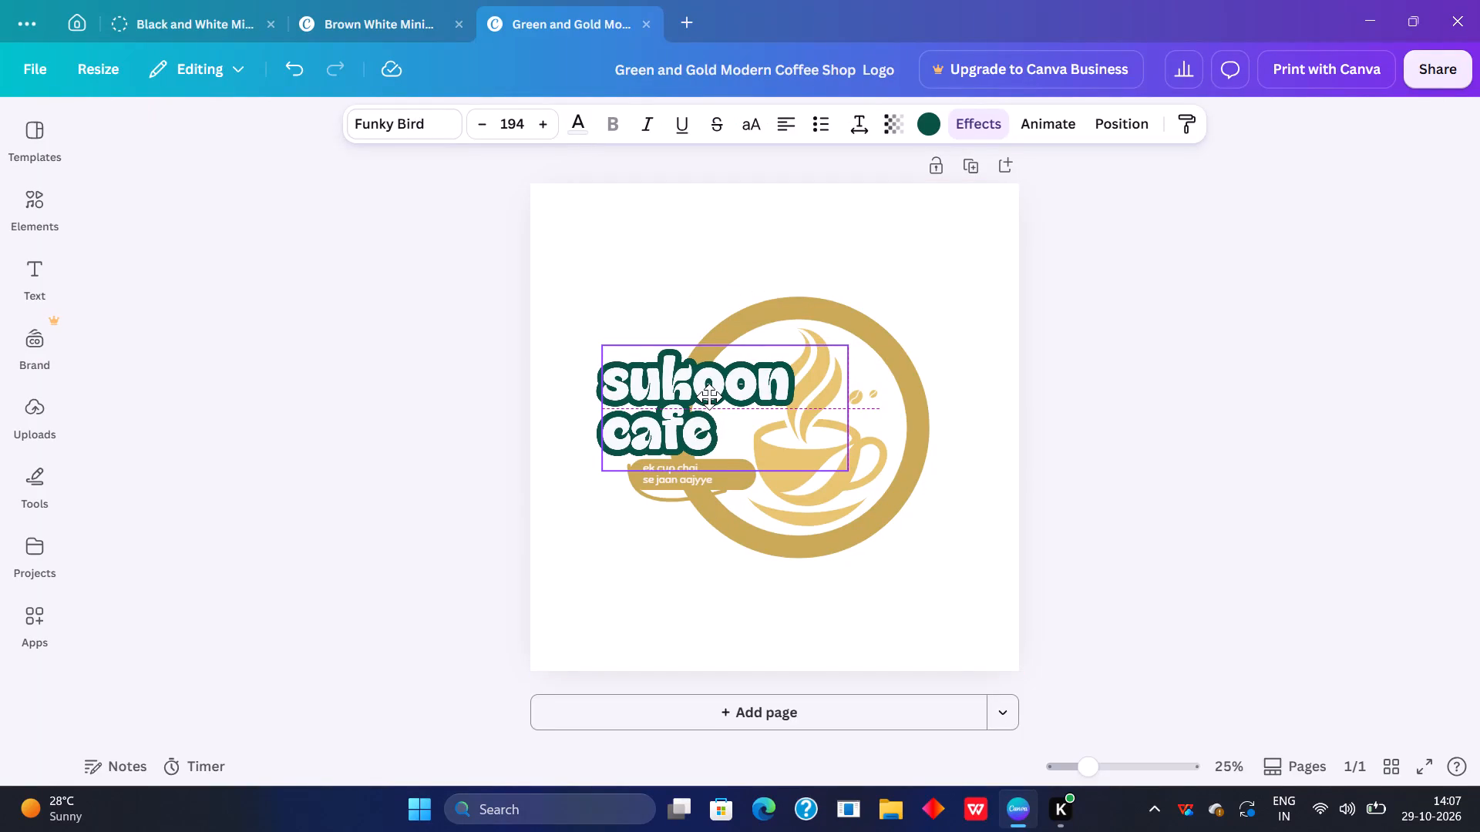
pyautogui.click(1250, 295)
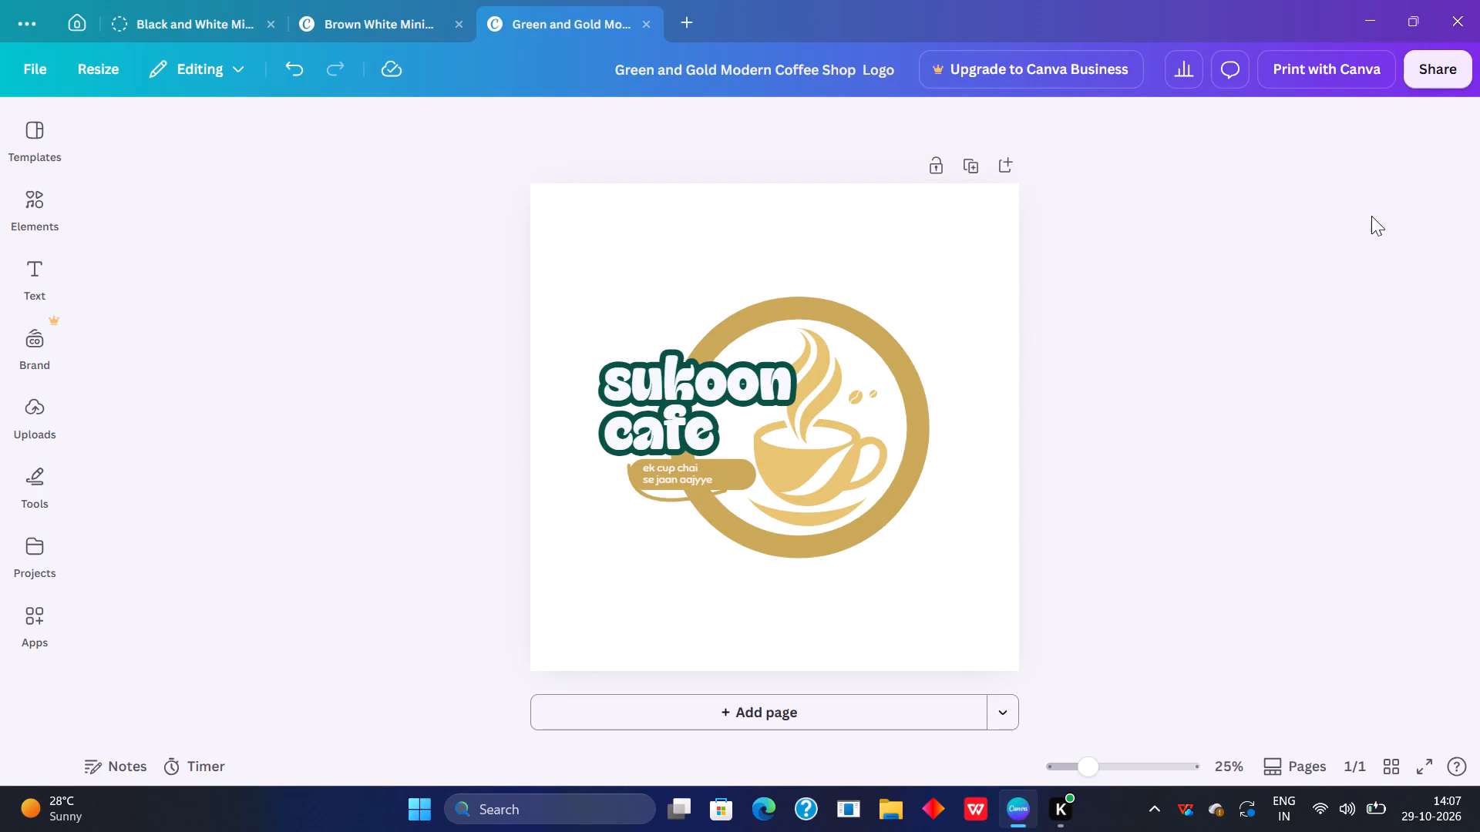
# Download the finished logo as a PNG and save it in Downloads under the name "cafeeeeeeee".
pyautogui.click(1438, 62)
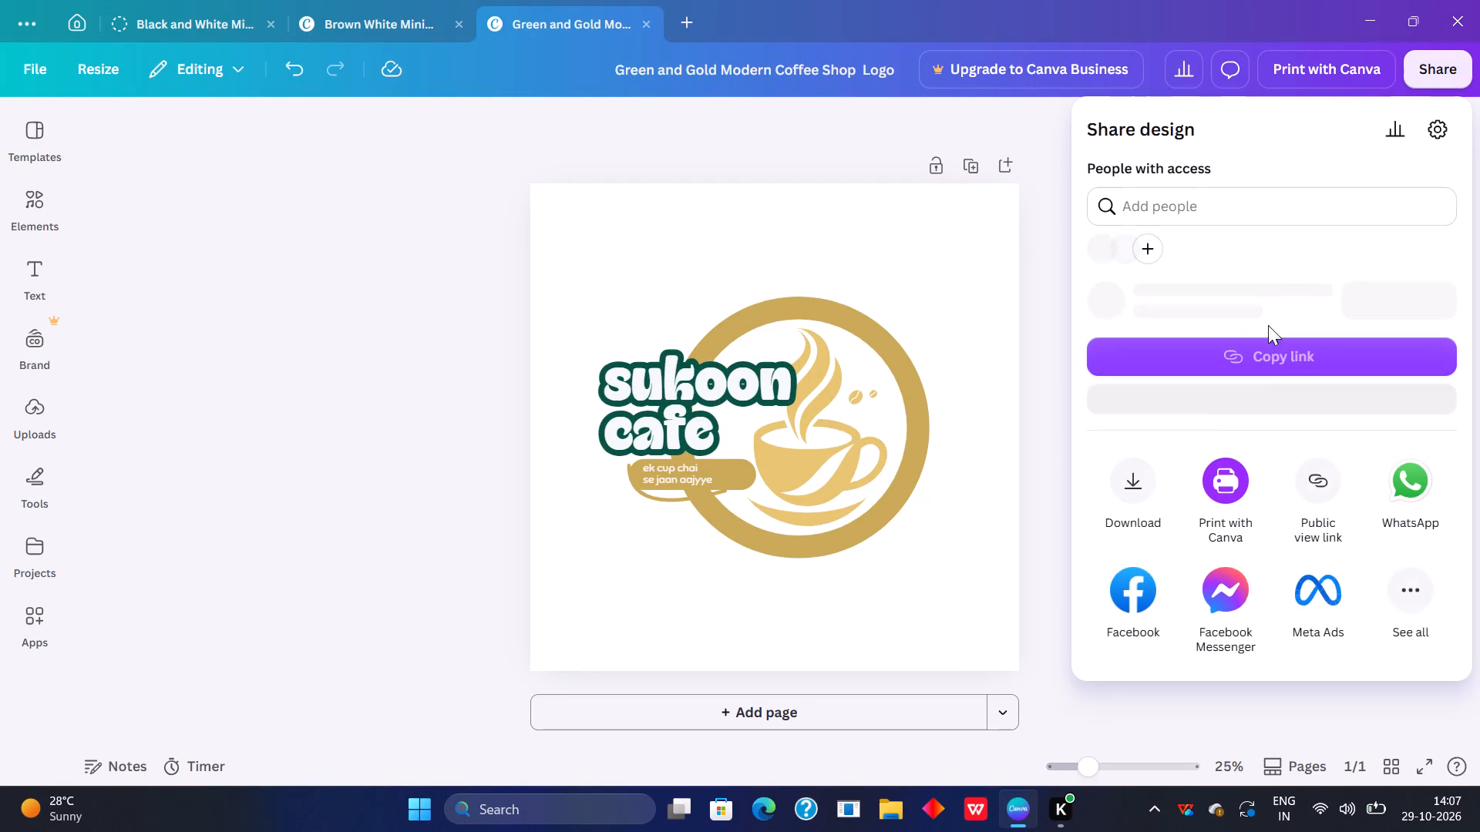
pyautogui.click(1127, 510)
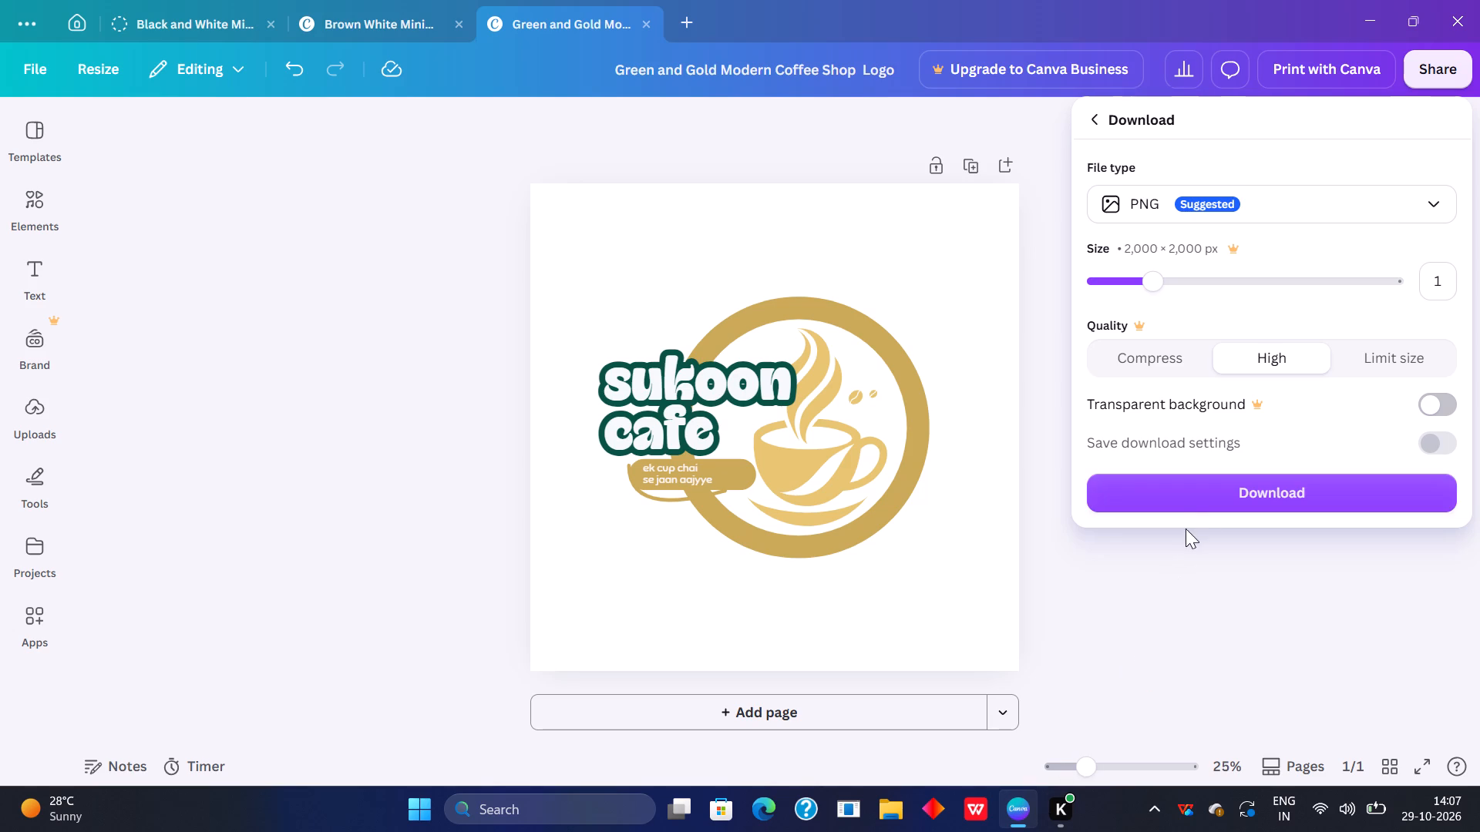
pyautogui.click(1193, 495)
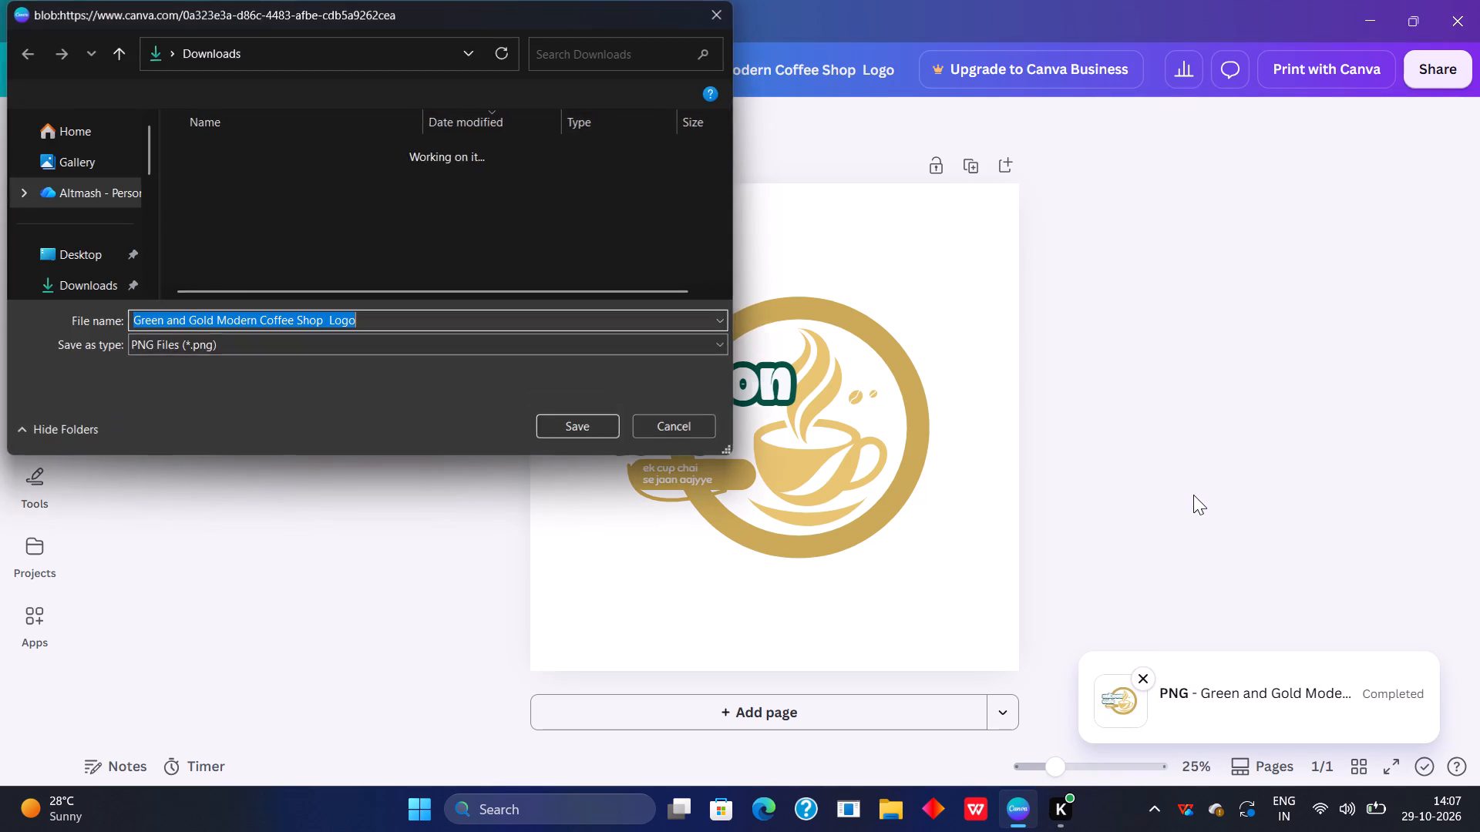
pyautogui.press('BackSpace')
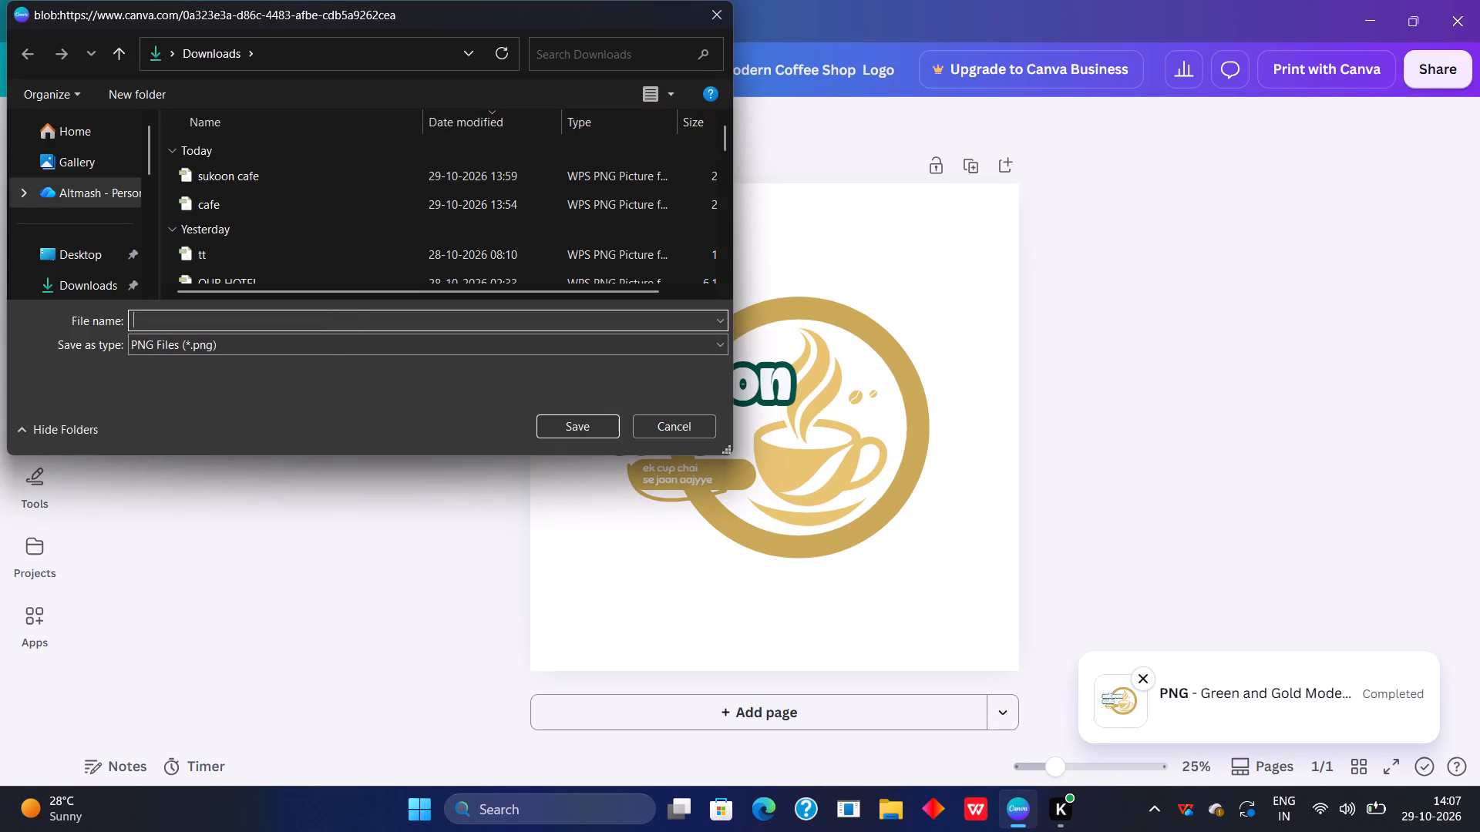
pyautogui.write('cafeeeeeeee')
pyautogui.press('Return')
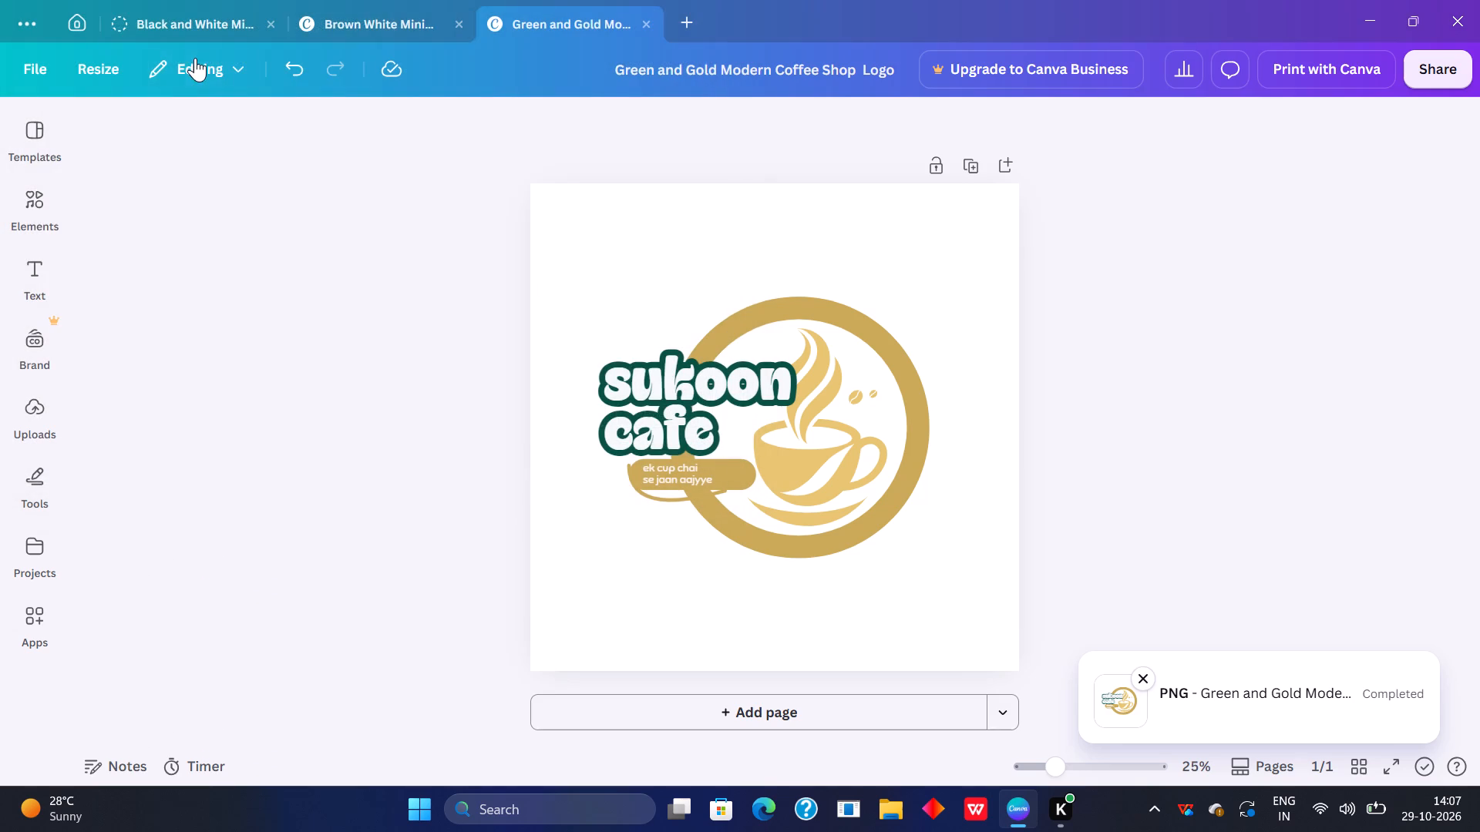
# Return to the home page's template preview and open the round Aldenaire Coffee Shop logo from the similar designs.
pyautogui.click(86, 18)
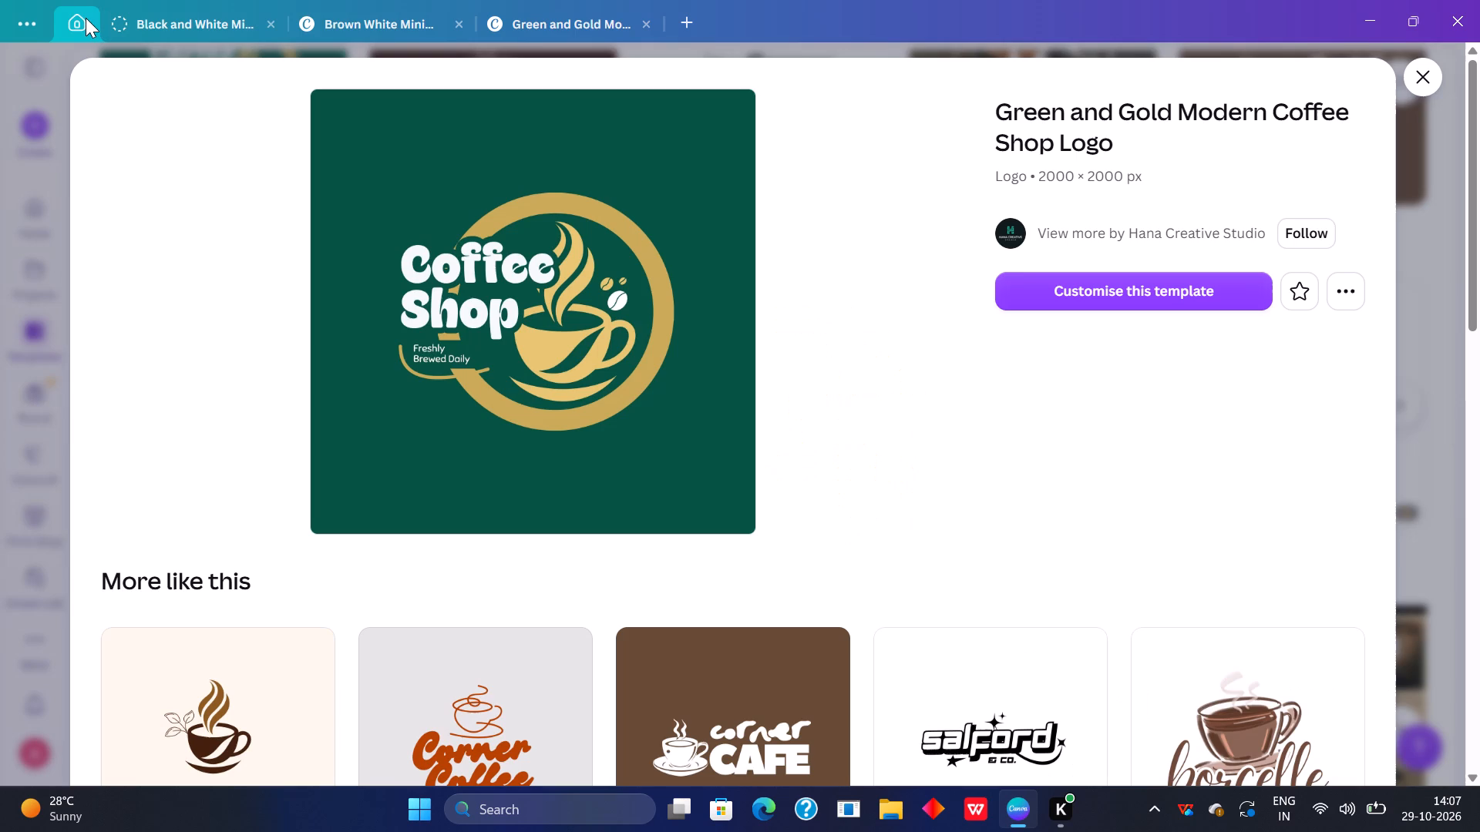
pyautogui.scroll(-4, 456, 436)
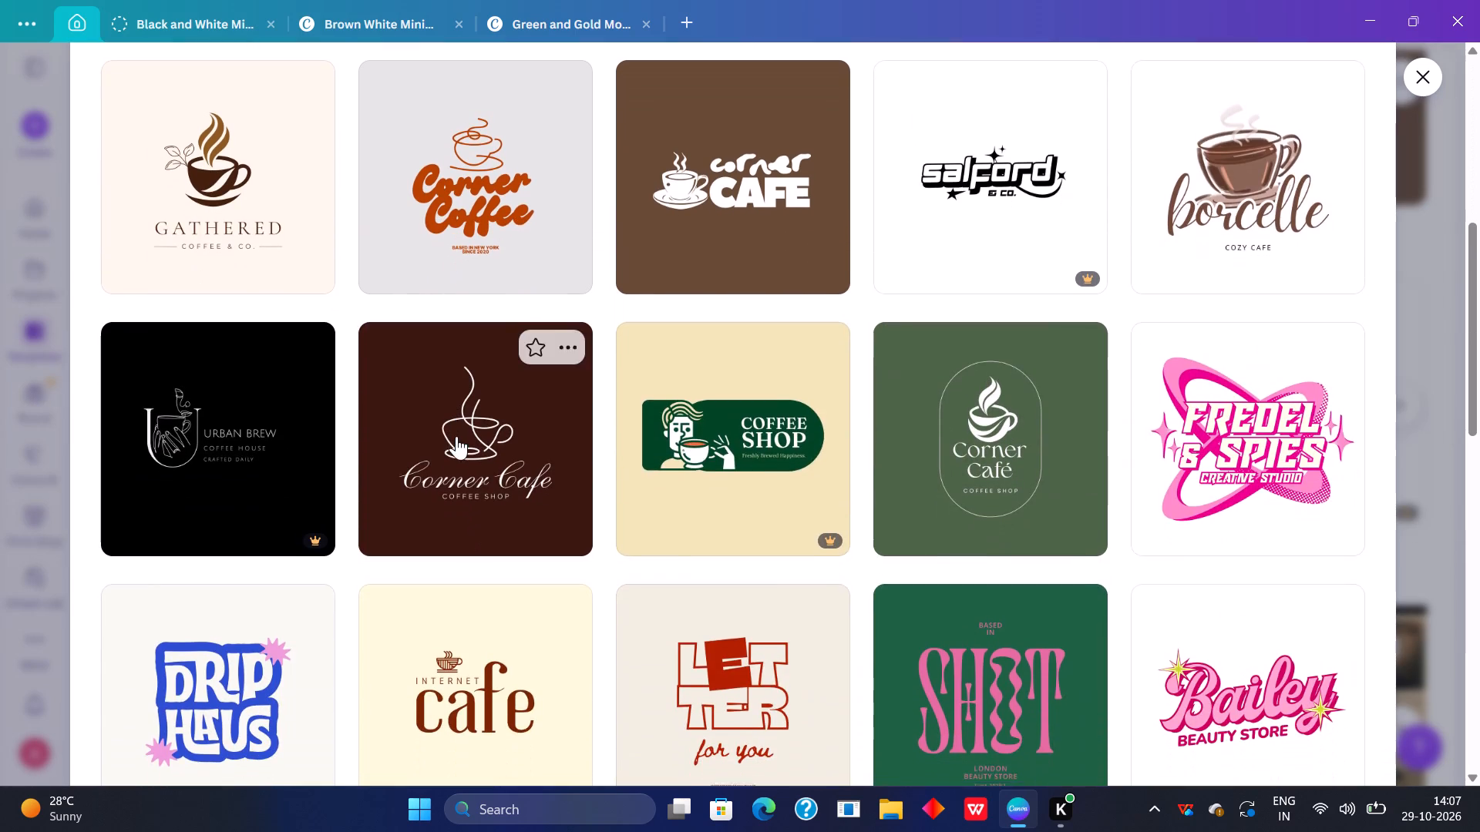
pyautogui.scroll(-9, 456, 436)
pyautogui.scroll(9, 456, 436)
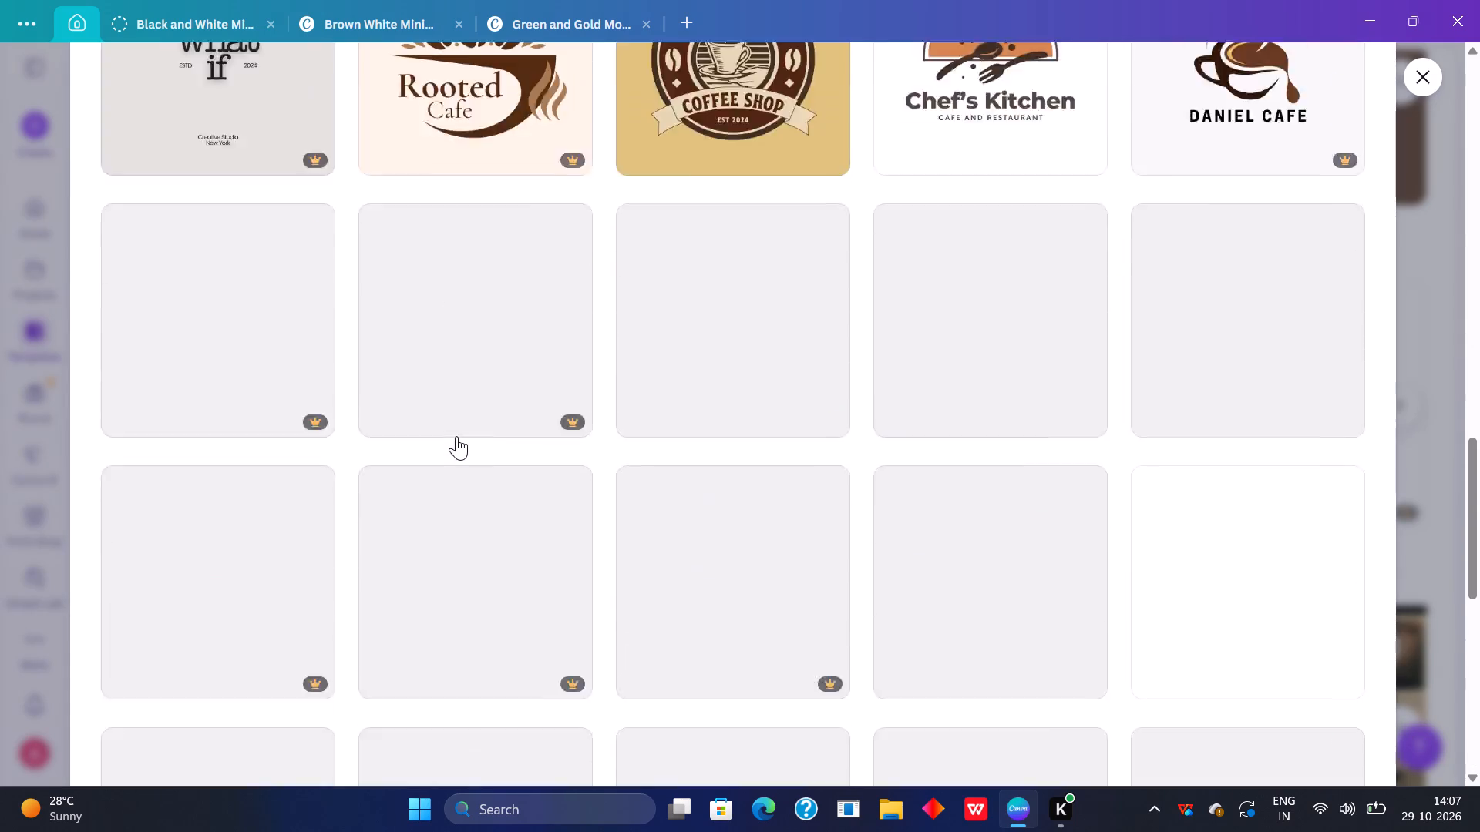
pyautogui.scroll(1, 456, 436)
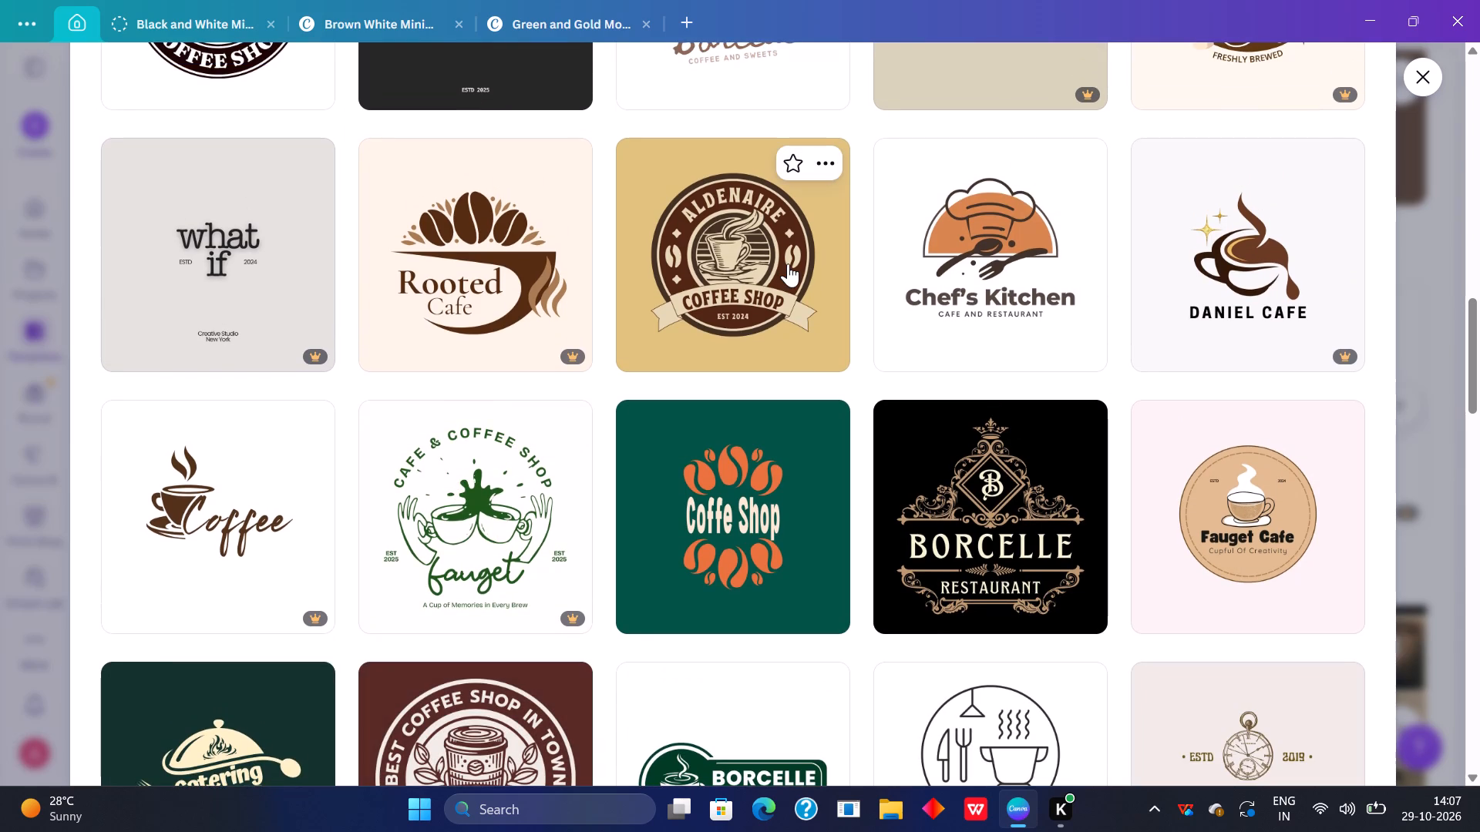
pyautogui.click(788, 263)
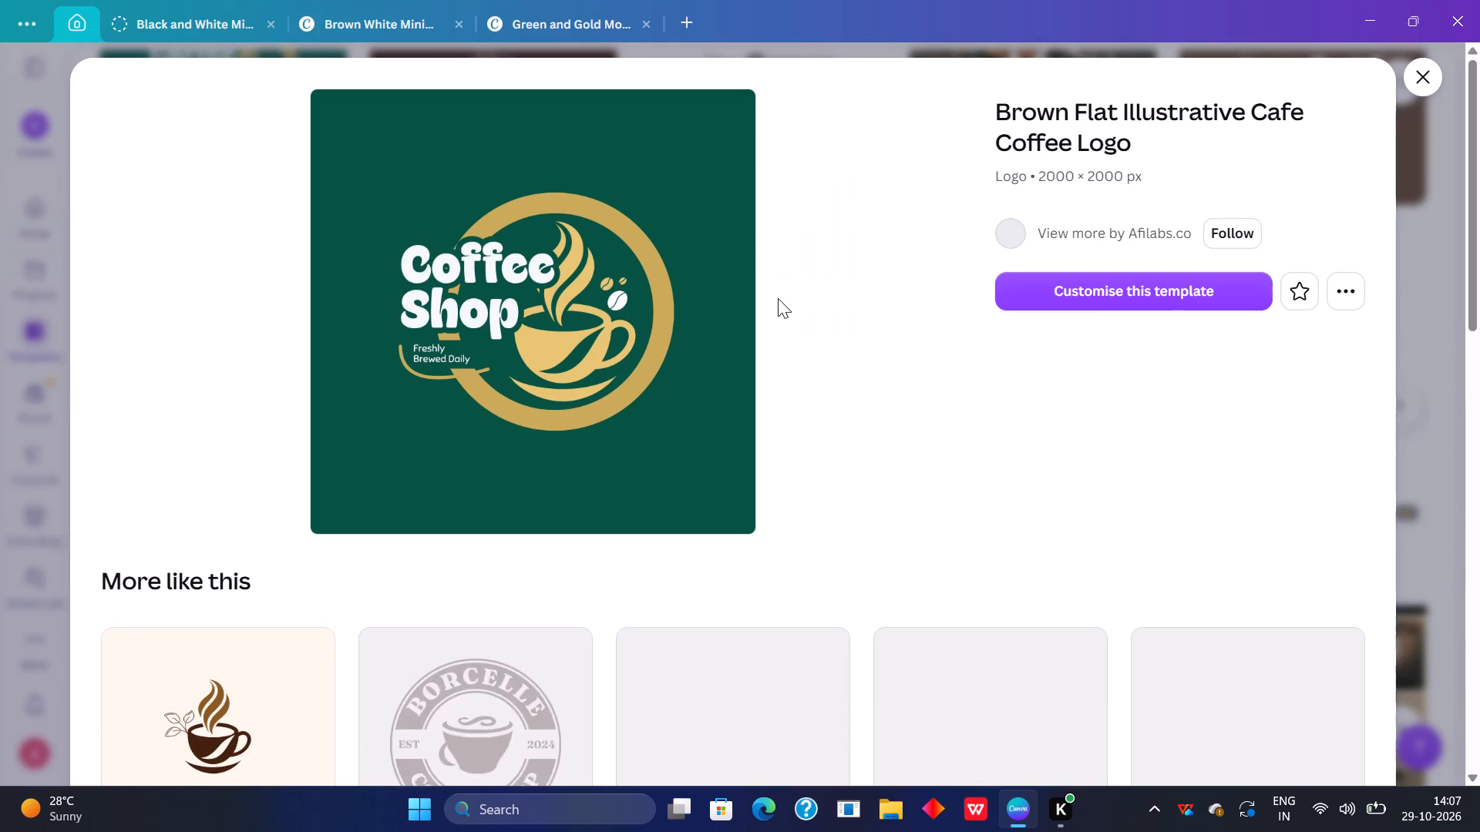
# Look through the logo templates similar to Brown Flat Illustrative Cafe Coffee Logo for another cafe design.
pyautogui.scroll(-2, 597, 295)
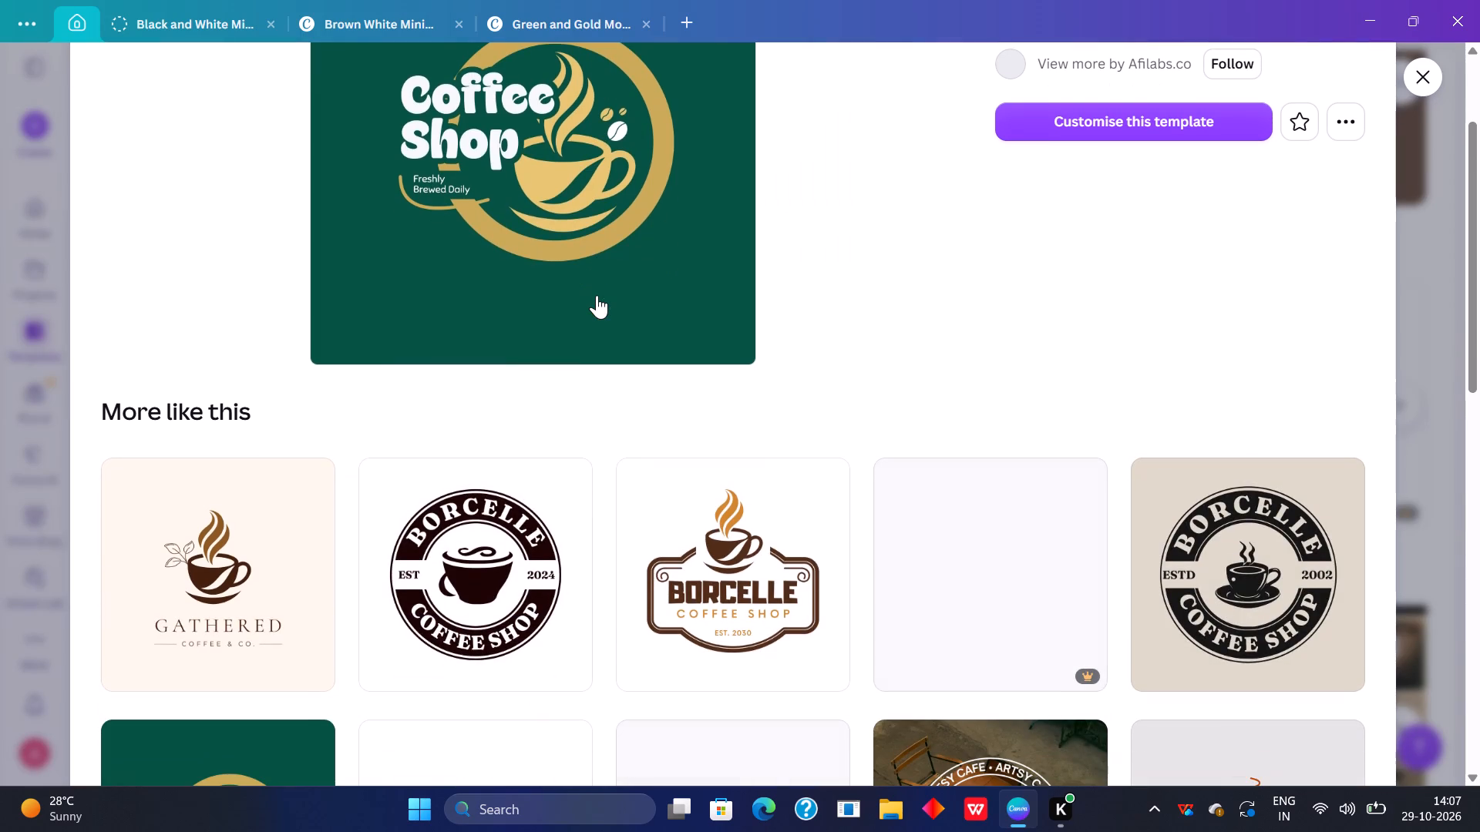
pyautogui.hscroll(1, 597, 295)
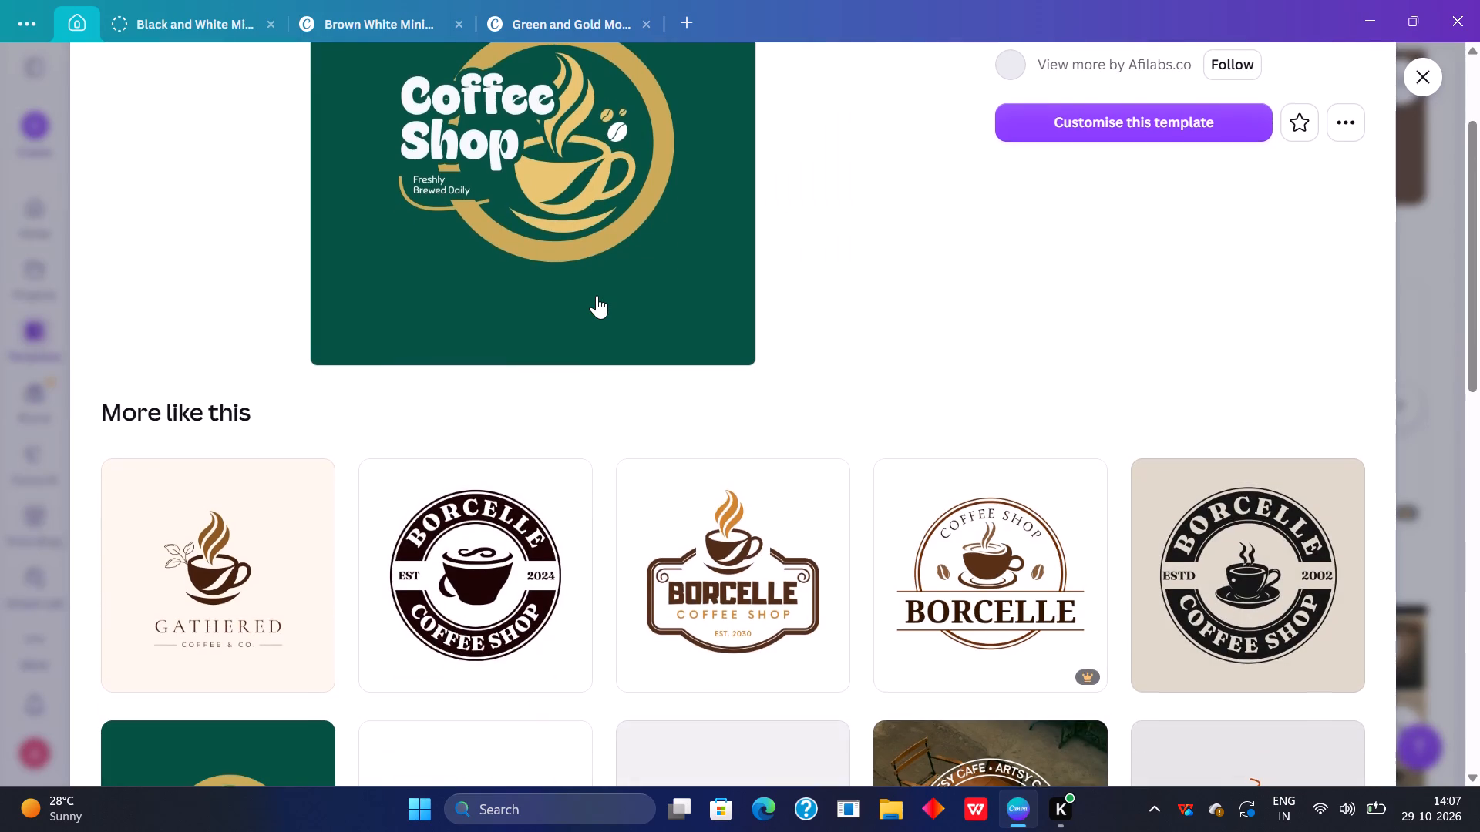
pyautogui.hscroll(3, 597, 295)
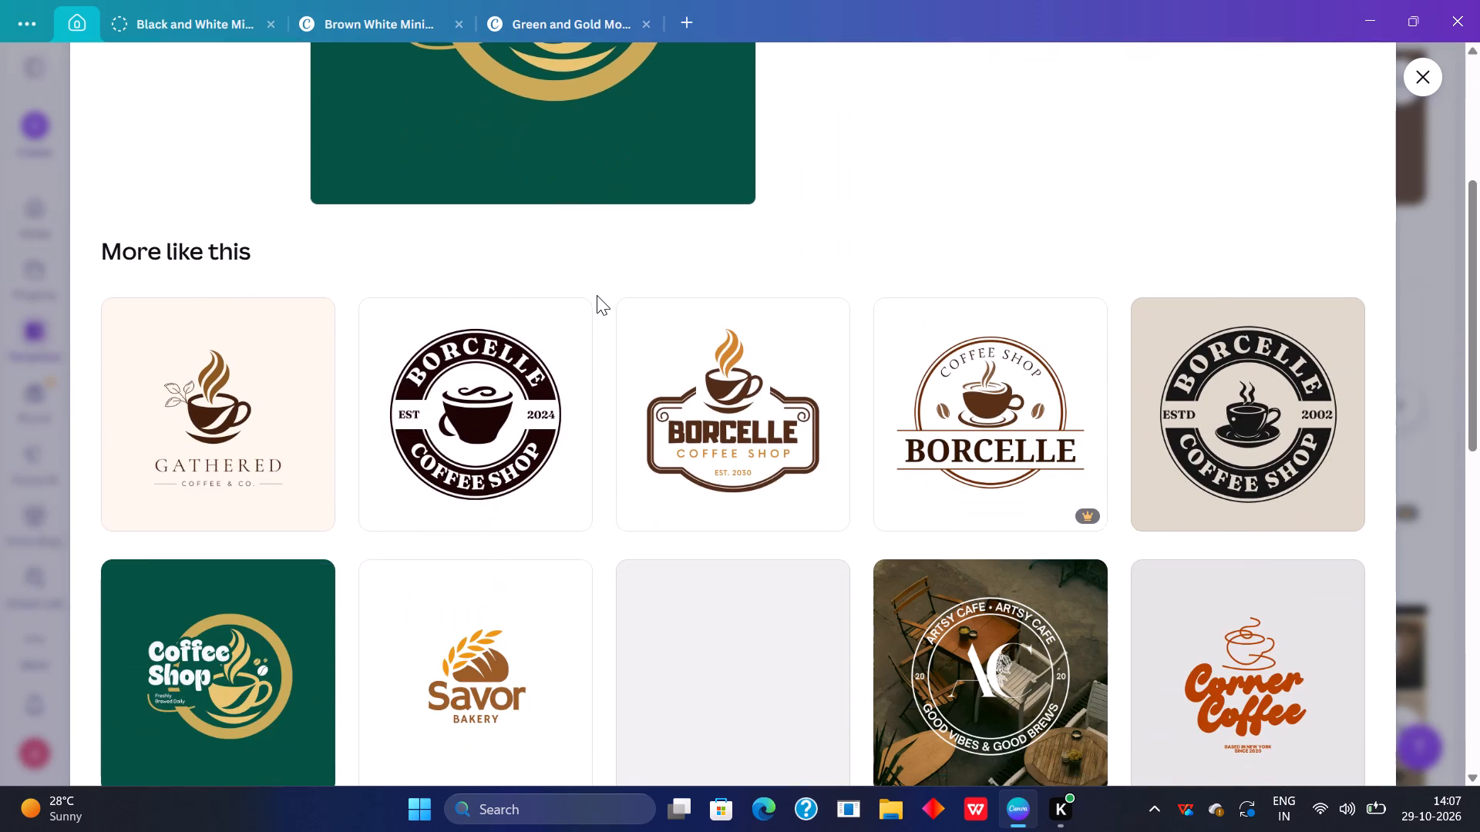
pyautogui.hscroll(3, 597, 295)
pyautogui.scroll(-2, 604, 284)
pyautogui.scroll(4, 604, 284)
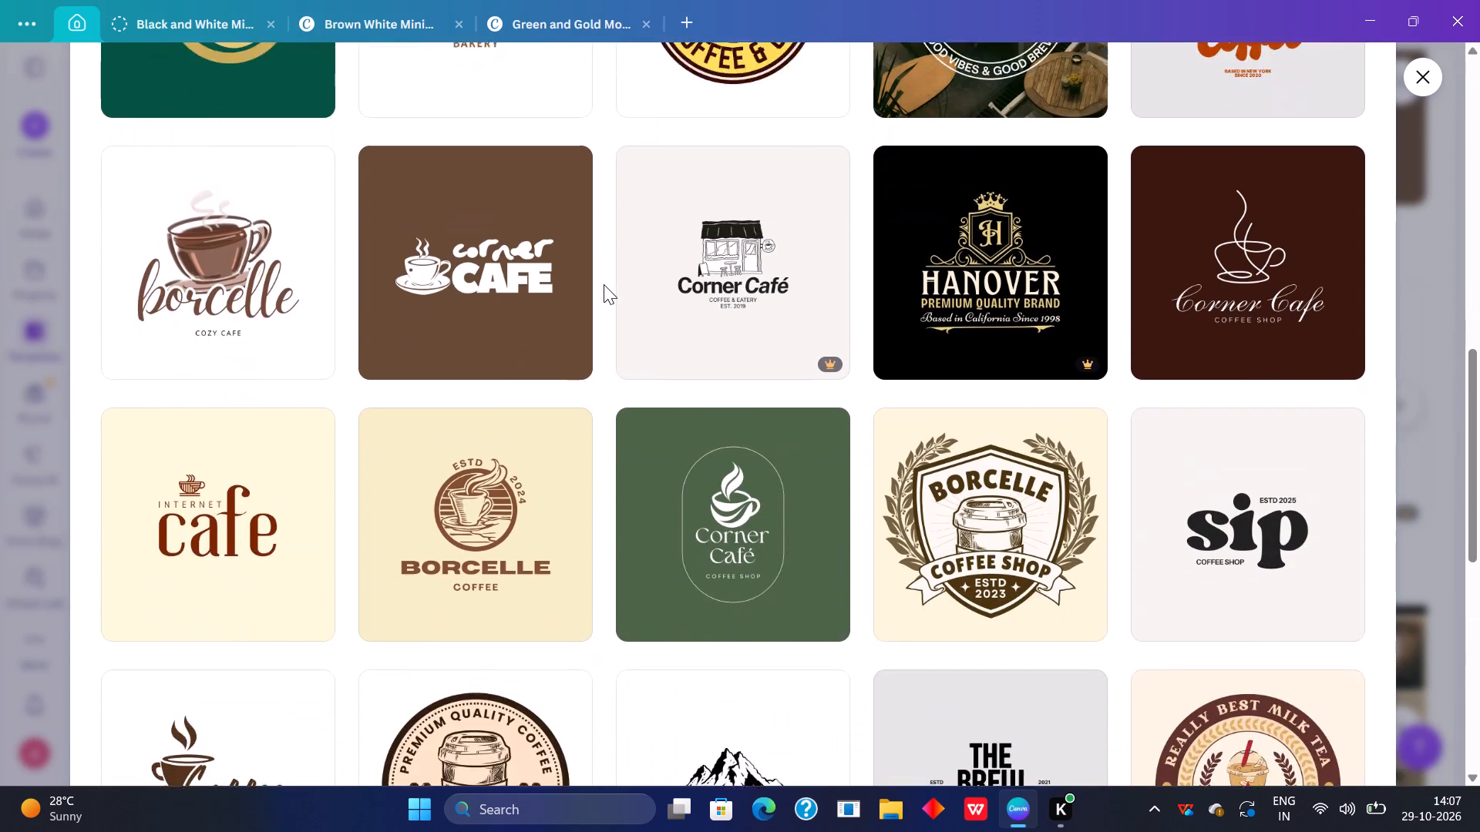
pyautogui.scroll(3, 604, 284)
pyautogui.scroll(-4, 604, 284)
pyautogui.scroll(2, 604, 284)
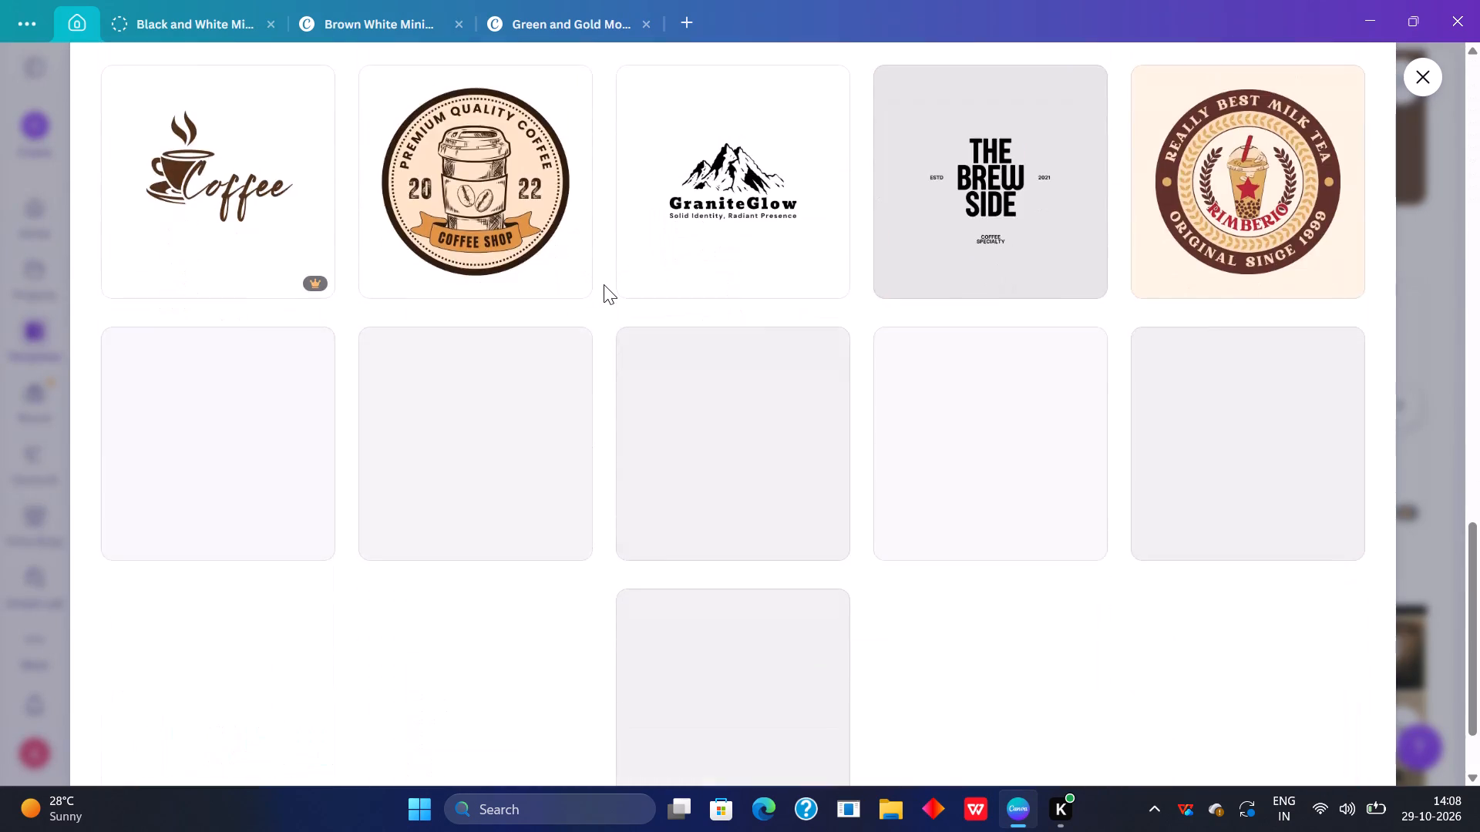
pyautogui.scroll(15, 604, 284)
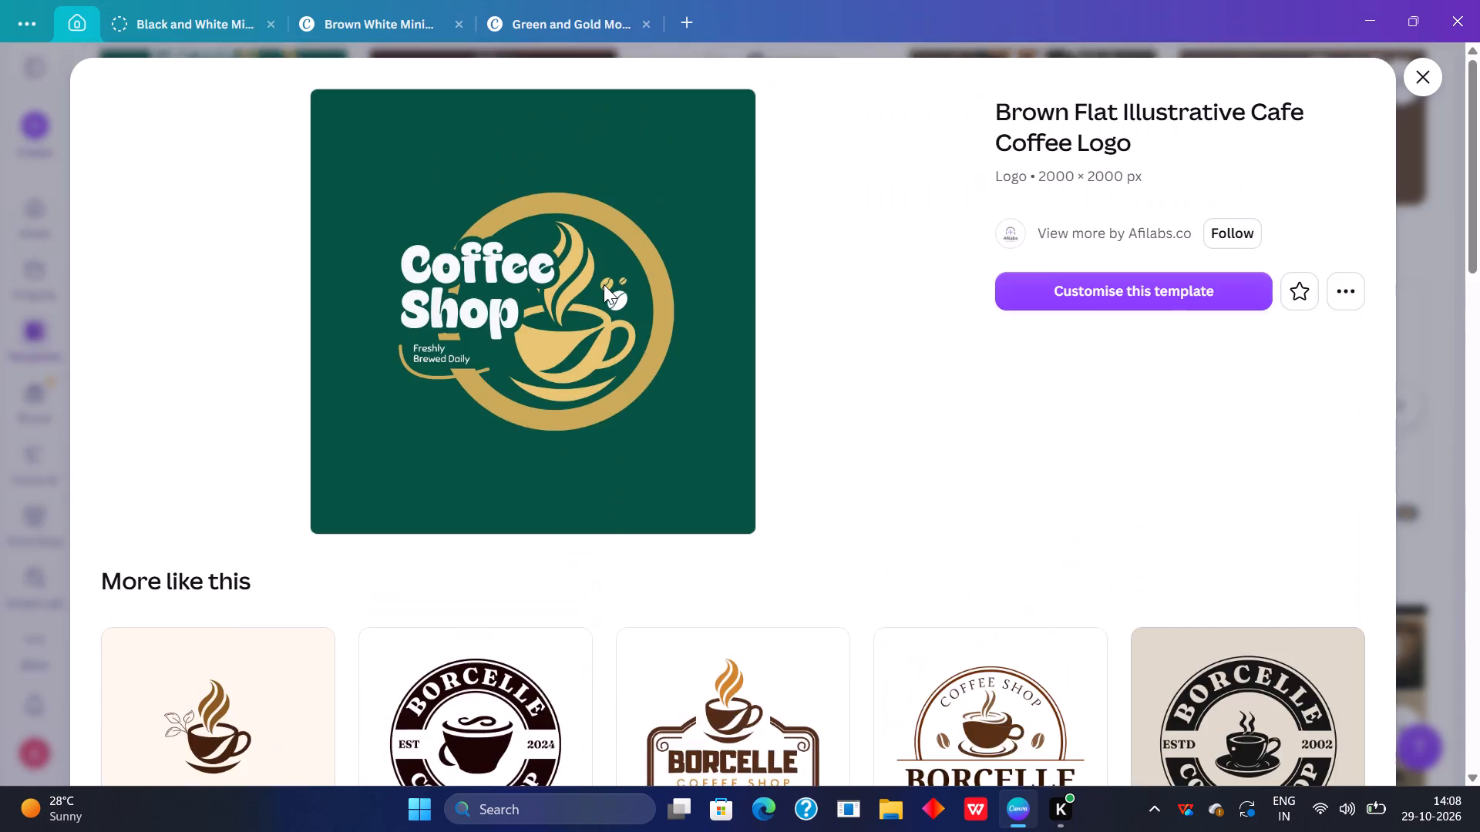
pyautogui.scroll(-6, 604, 284)
pyautogui.scroll(2, 604, 284)
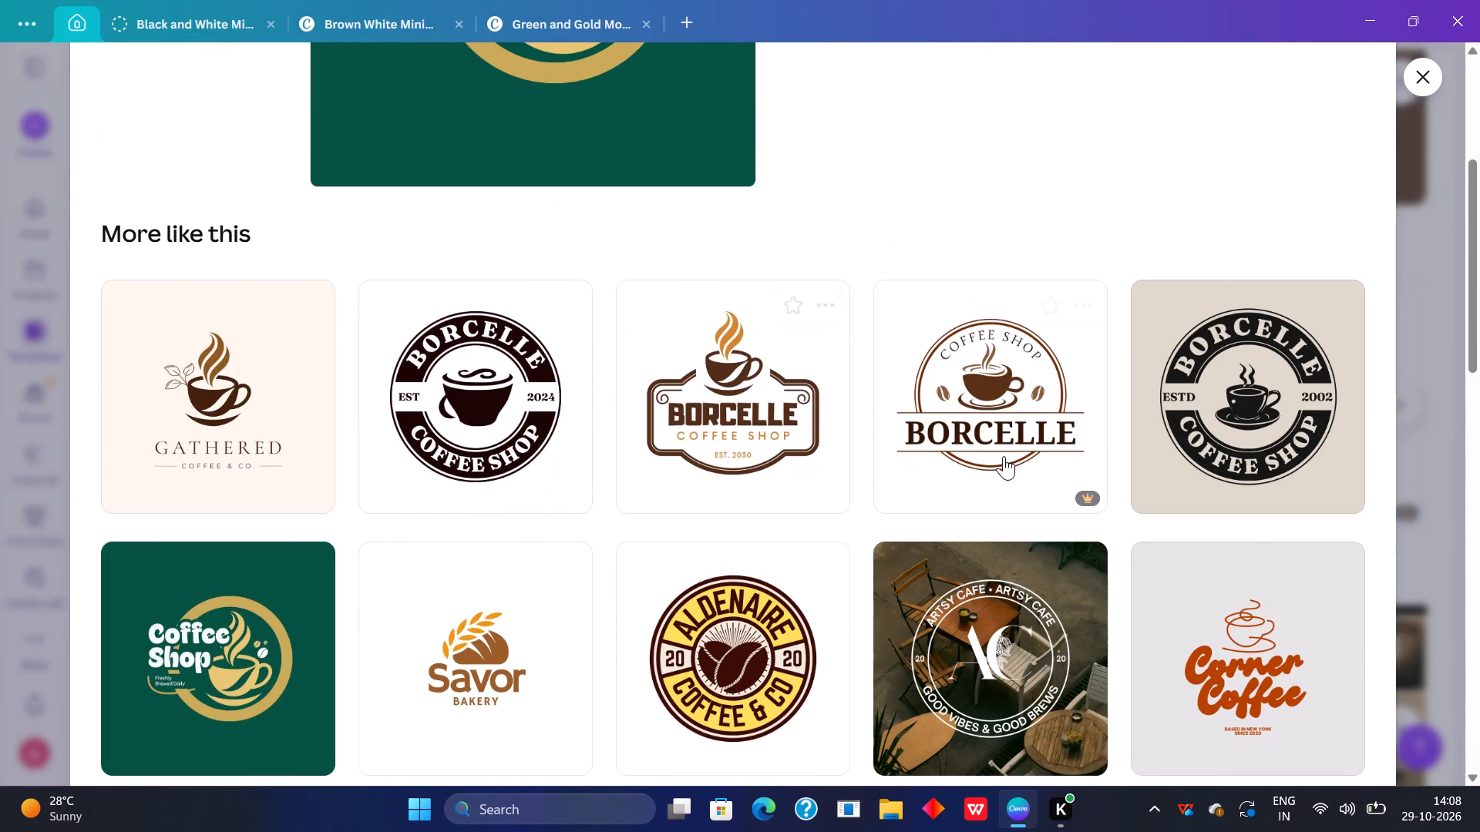
pyautogui.scroll(-2, 684, 587)
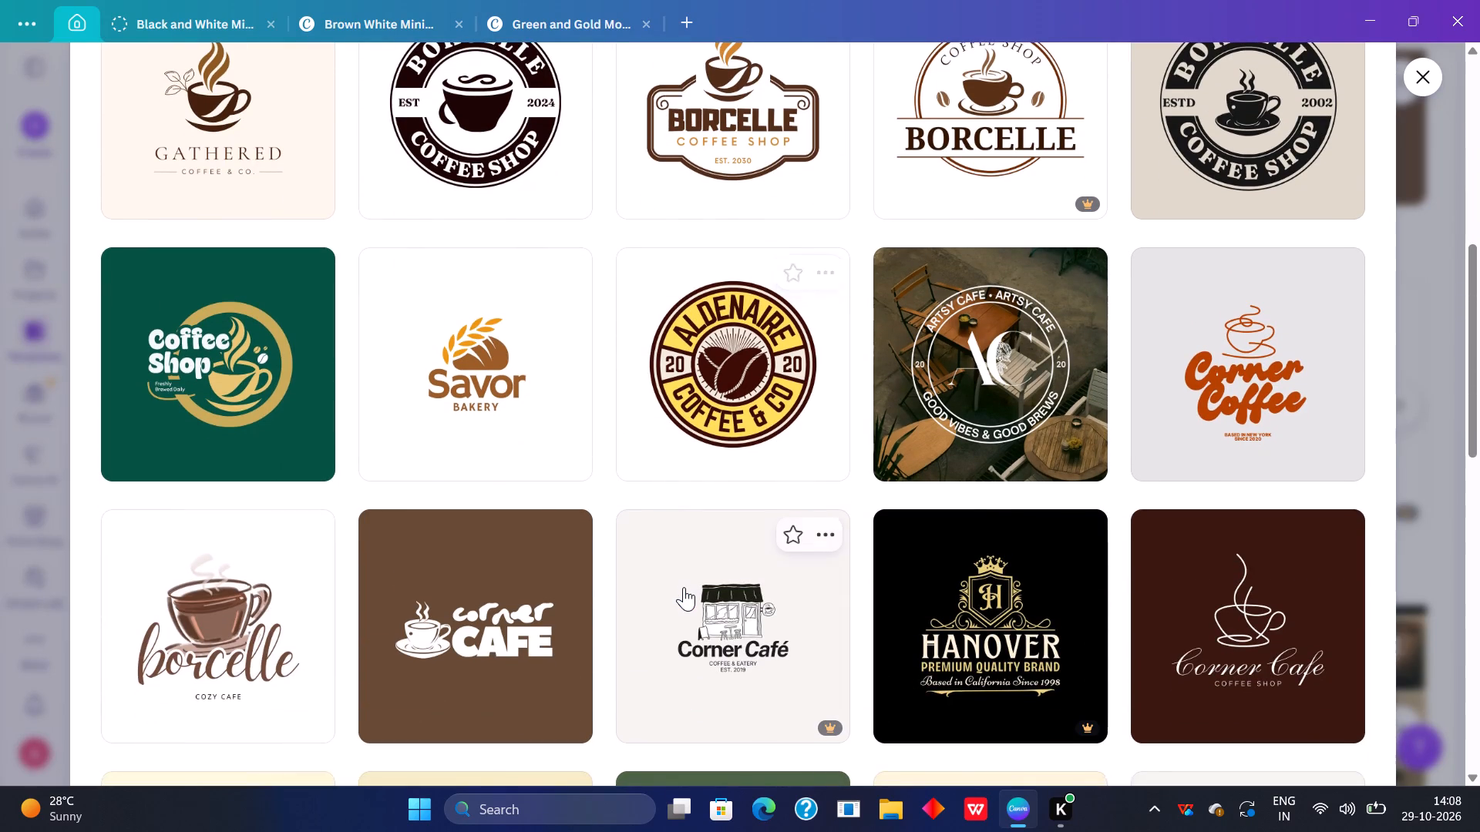
pyautogui.scroll(-3, 684, 587)
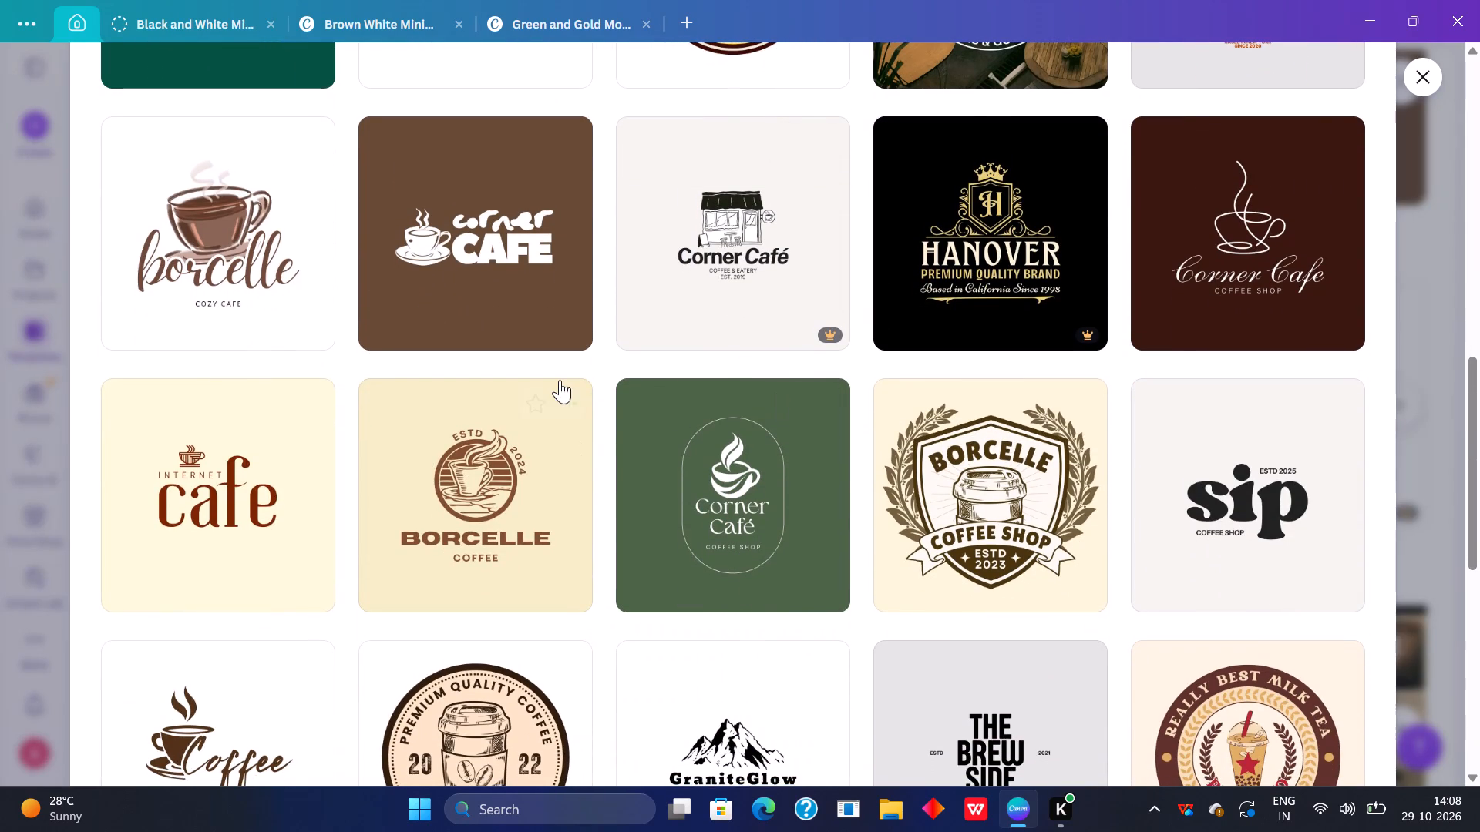
# Open the Brown Modern Cafe Logo template with the "borcelle" coffee cup and start customising it.
pyautogui.doubleClick(223, 253)
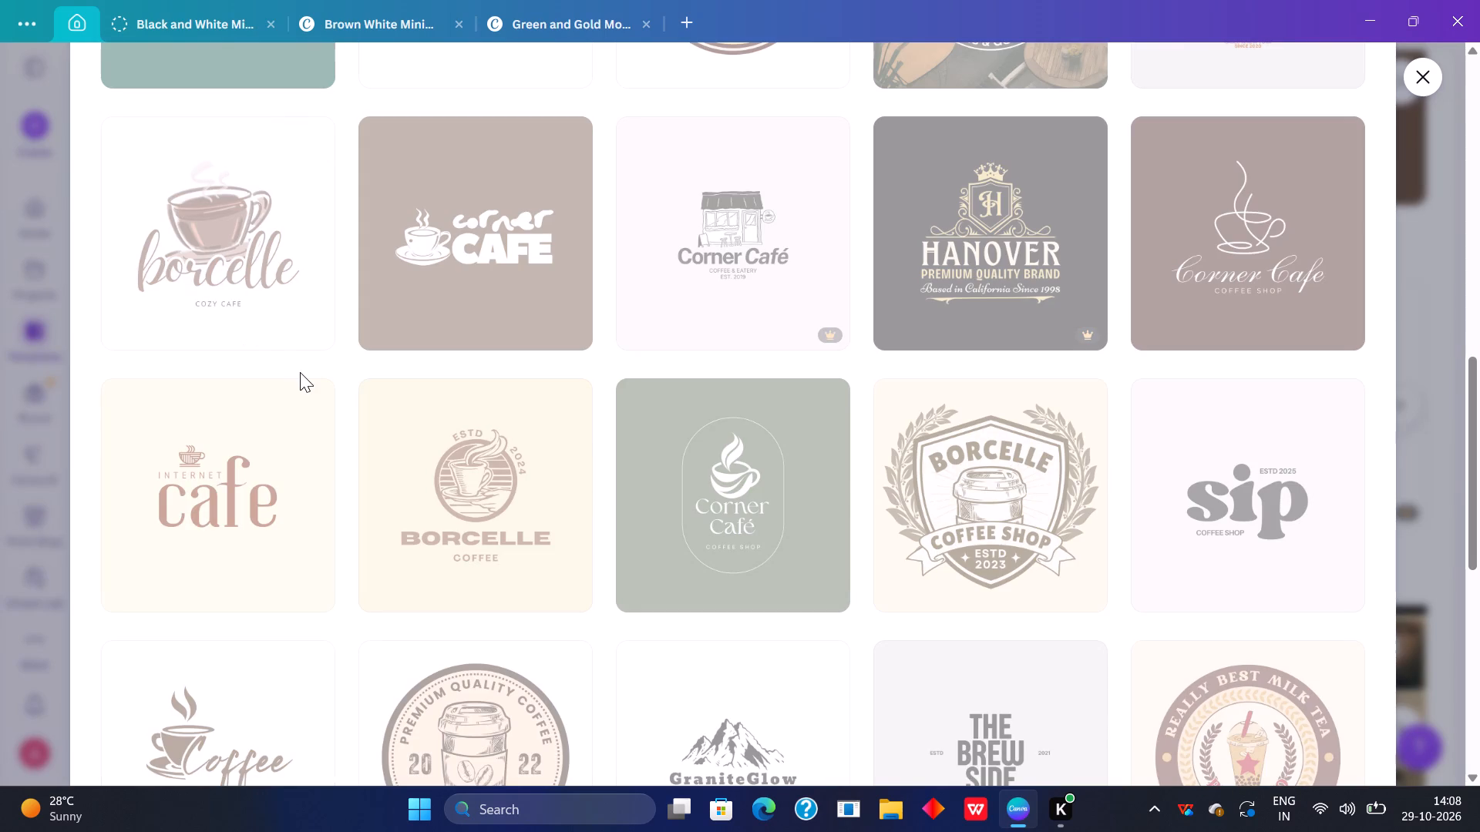
pyautogui.scroll(6, 300, 372)
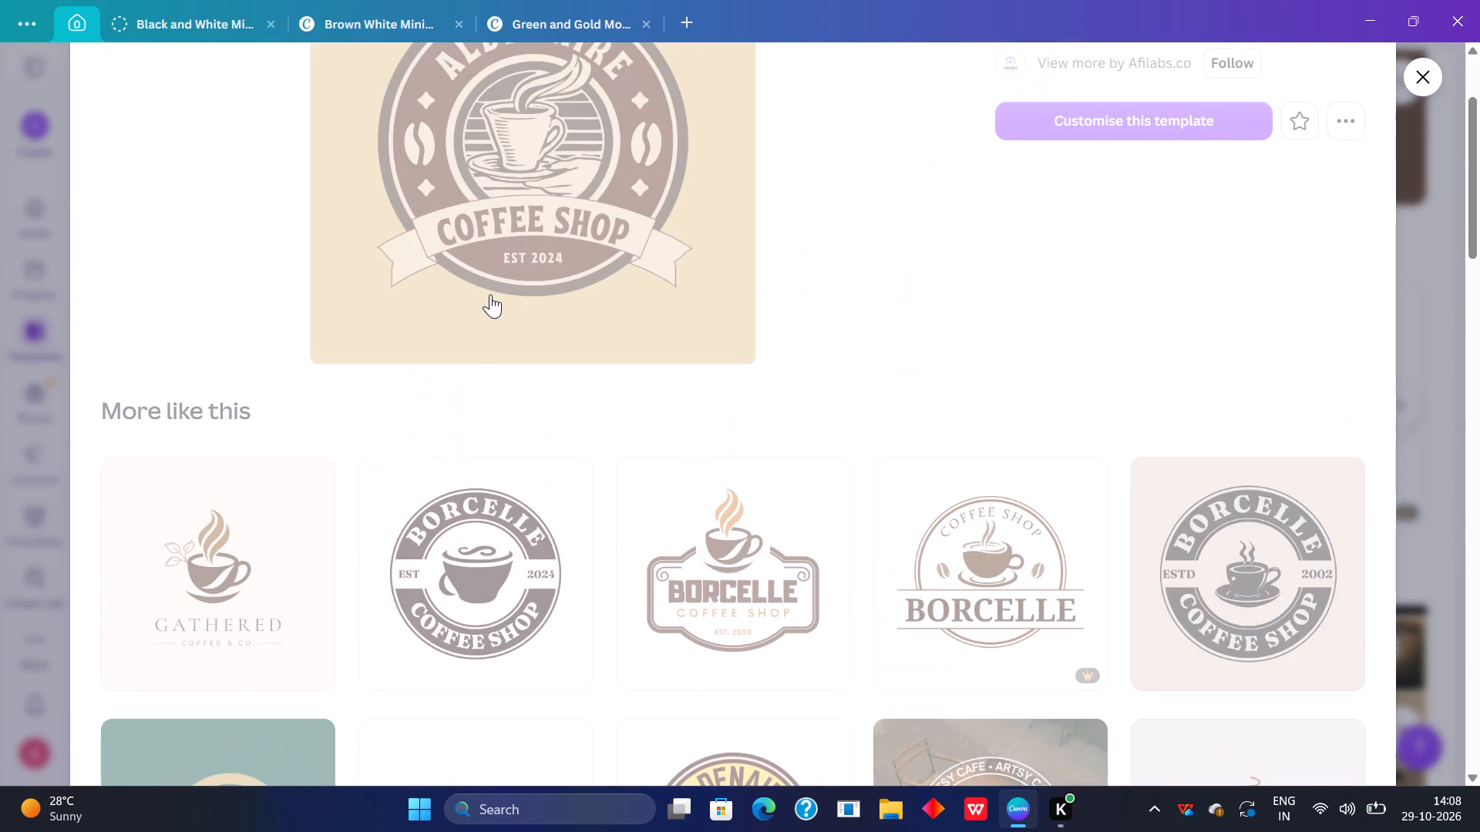
pyautogui.scroll(2, 461, 296)
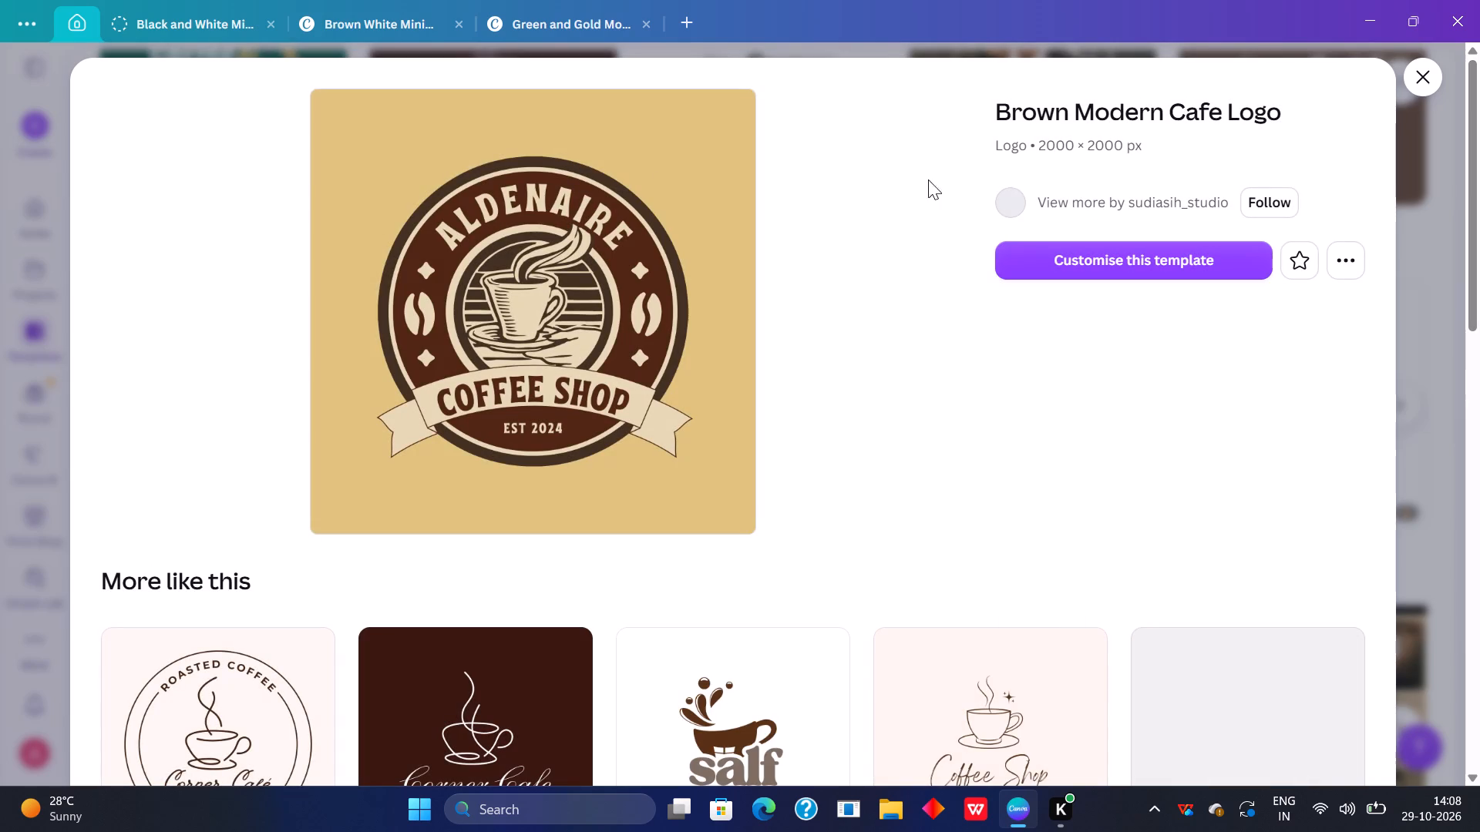
pyautogui.click(1188, 245)
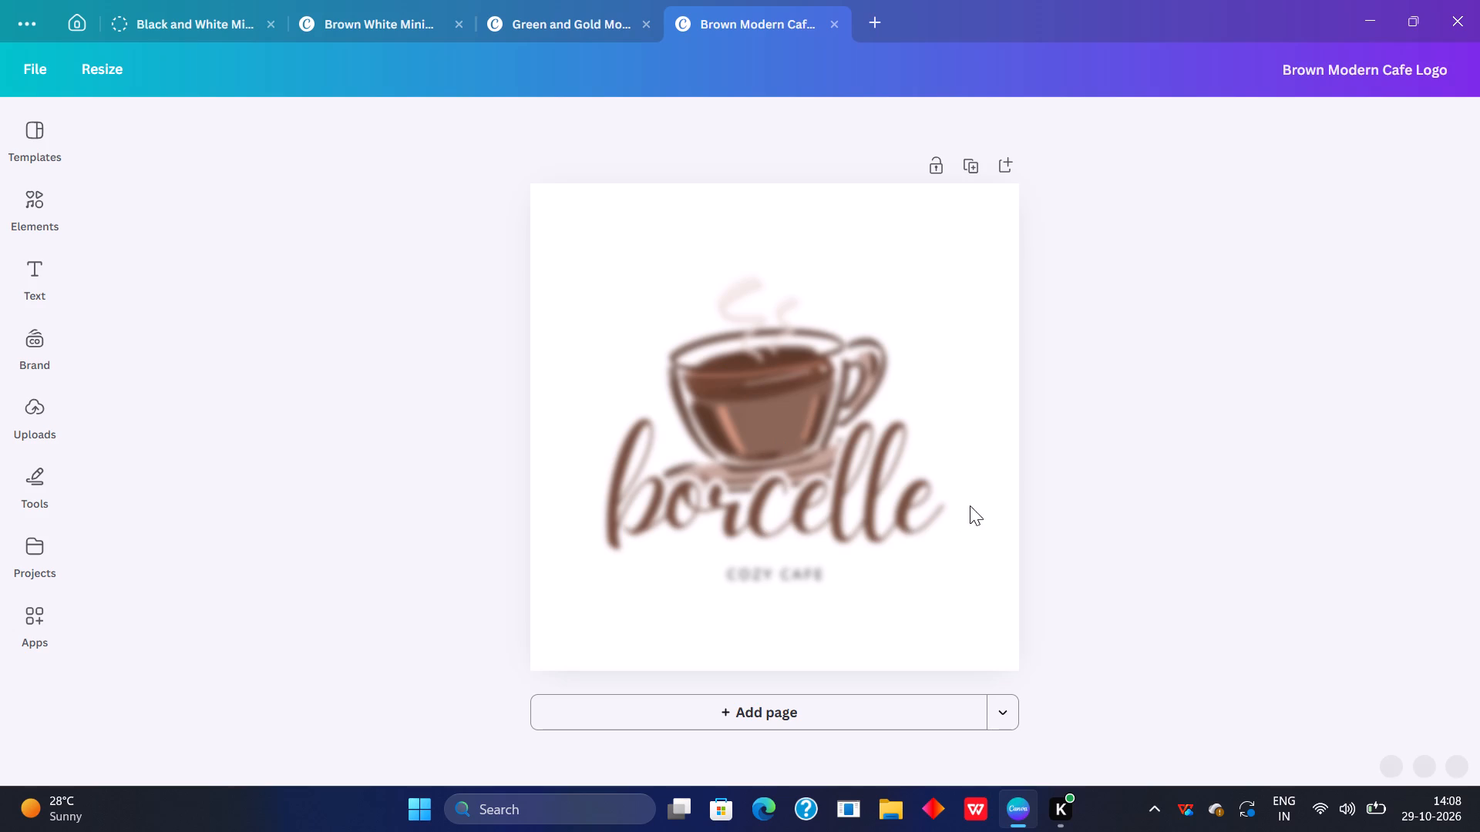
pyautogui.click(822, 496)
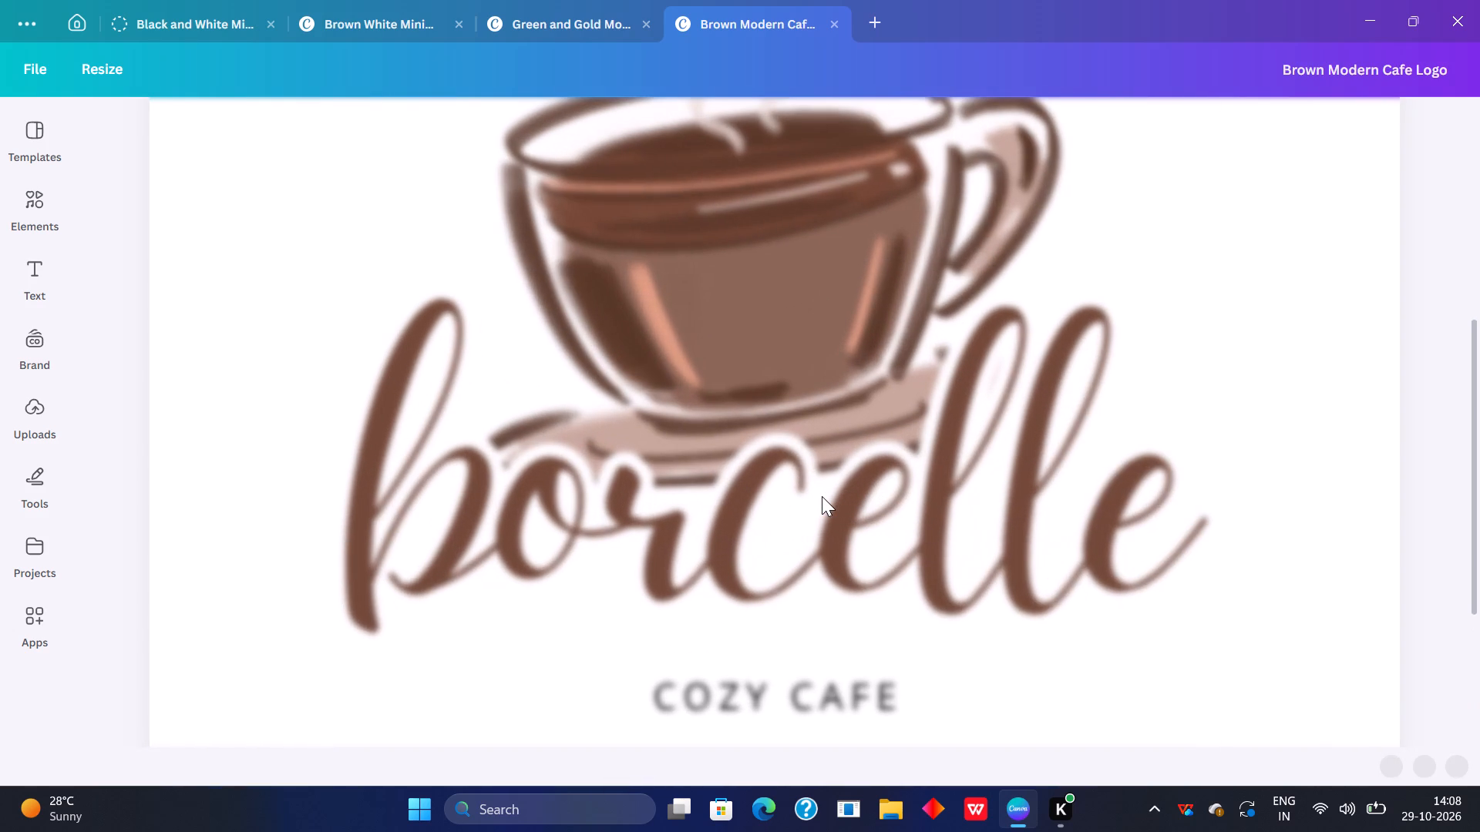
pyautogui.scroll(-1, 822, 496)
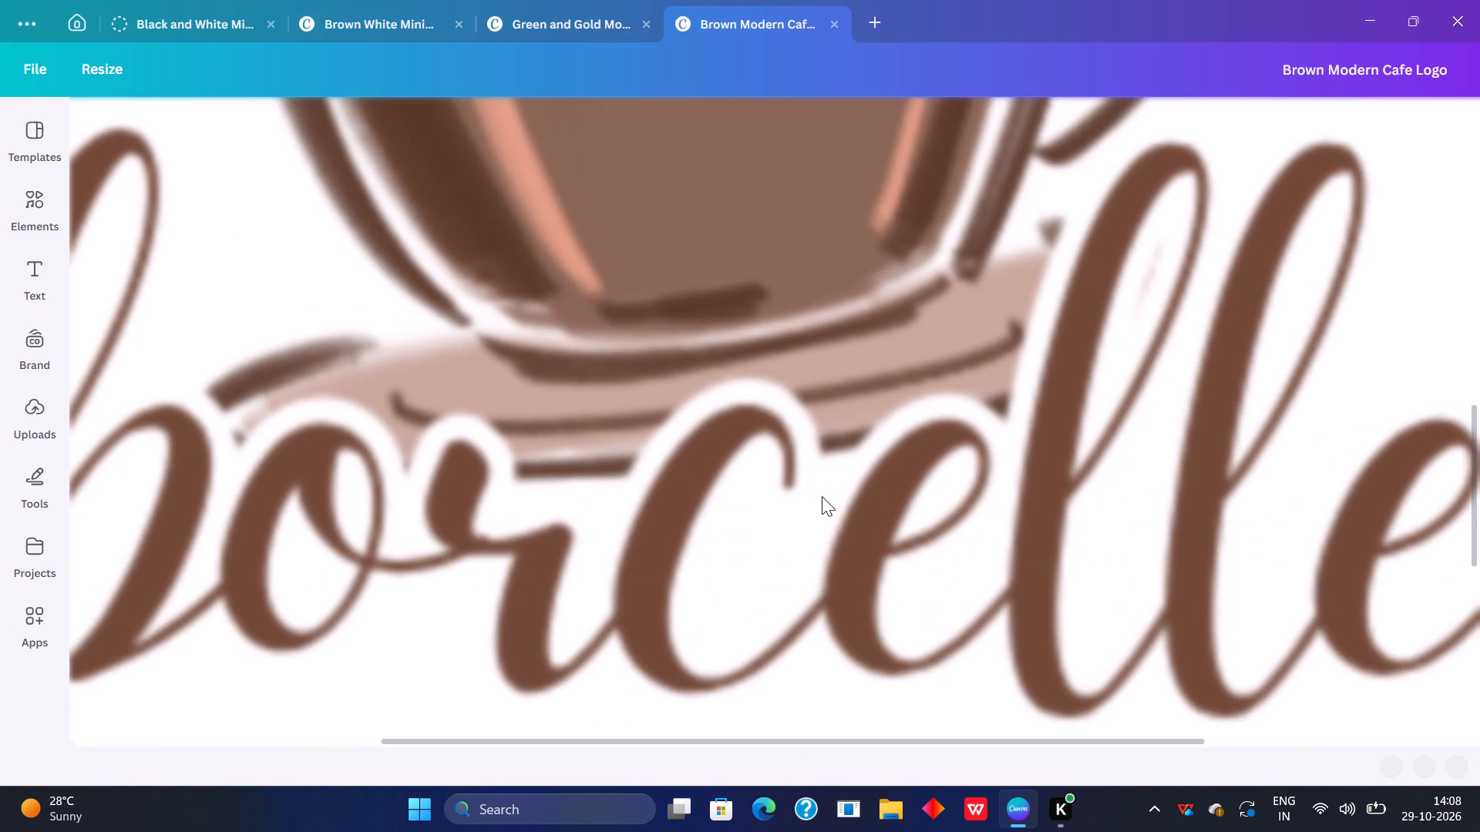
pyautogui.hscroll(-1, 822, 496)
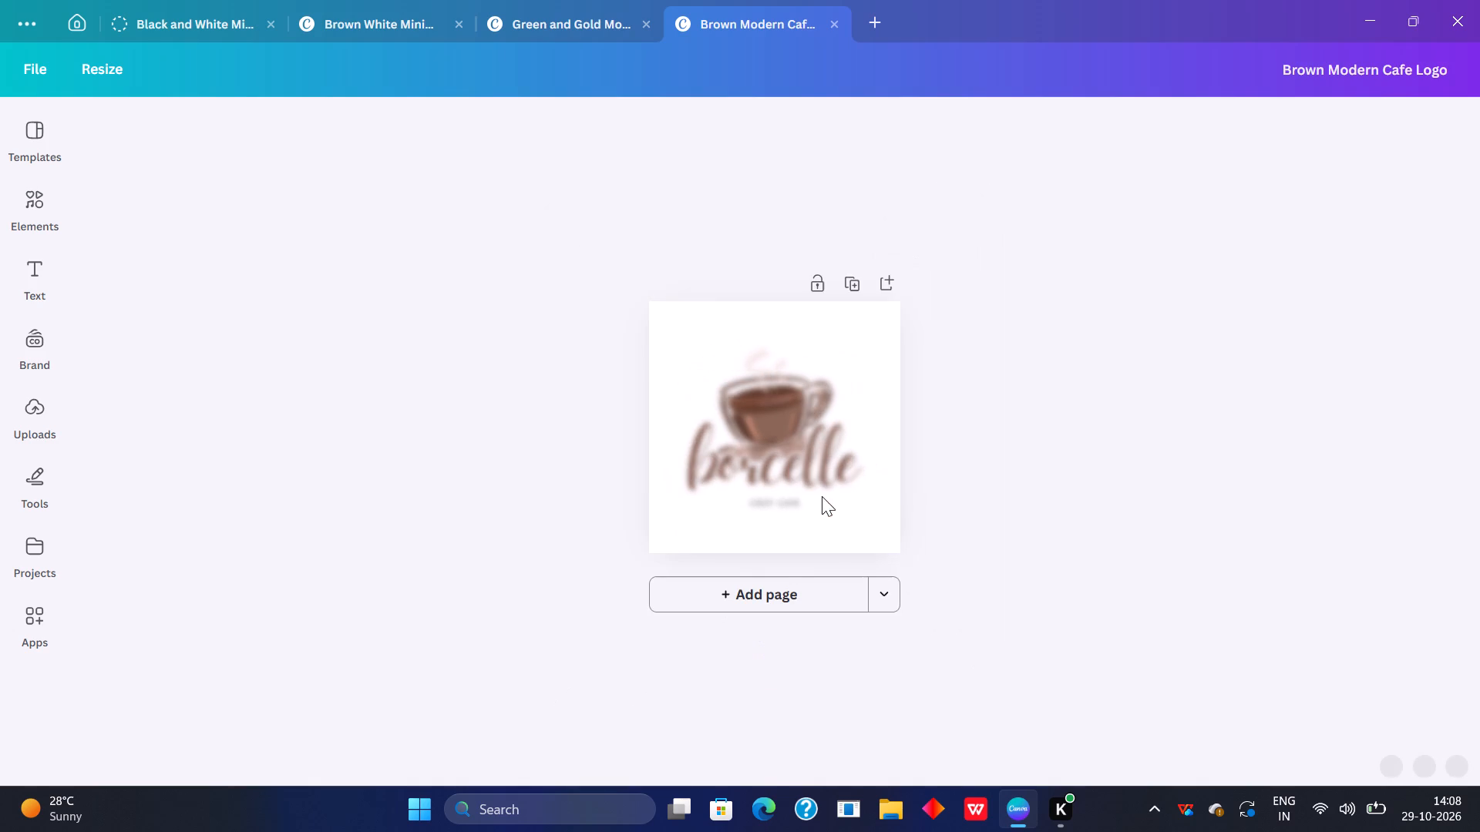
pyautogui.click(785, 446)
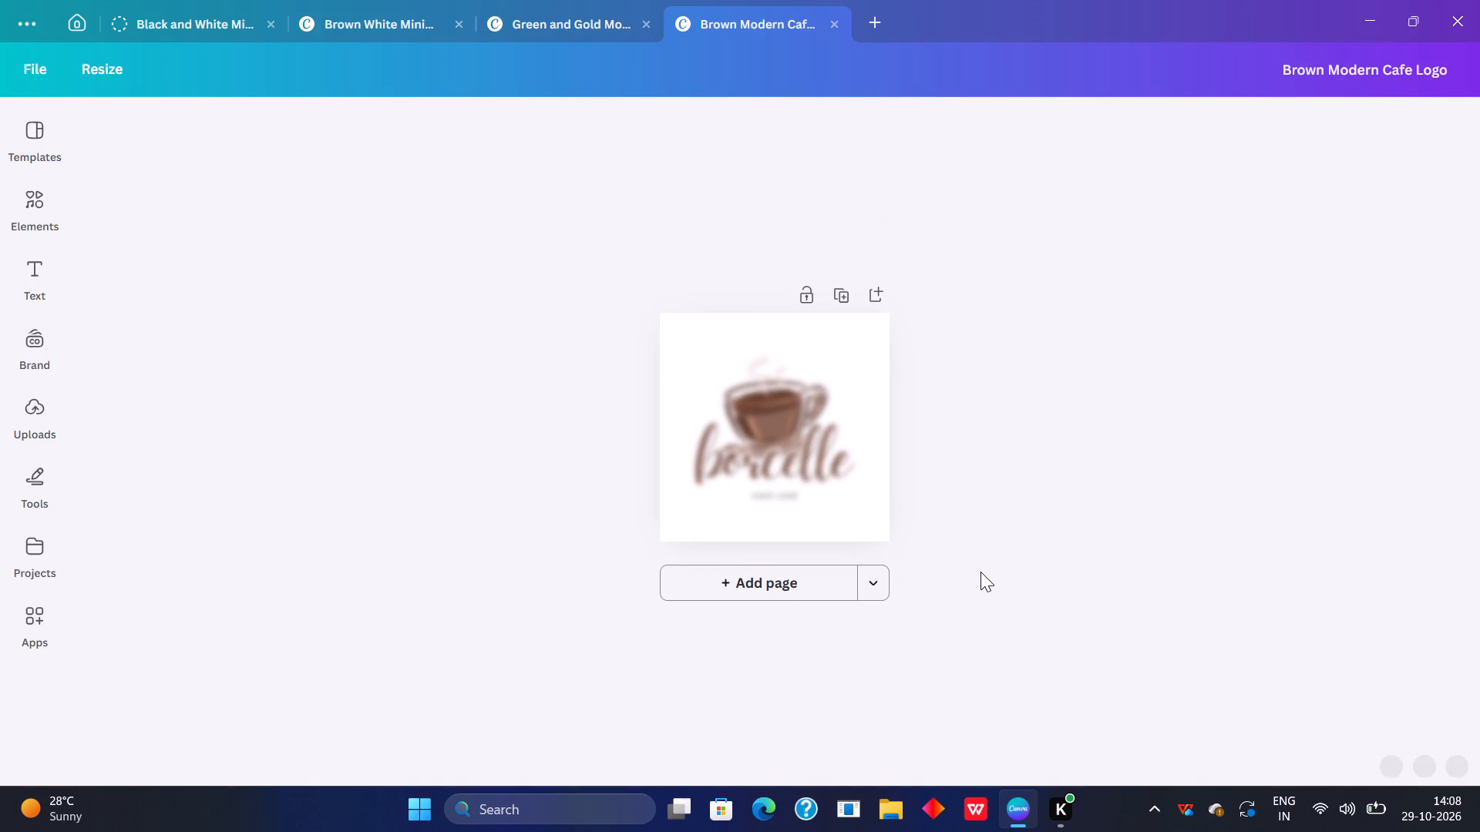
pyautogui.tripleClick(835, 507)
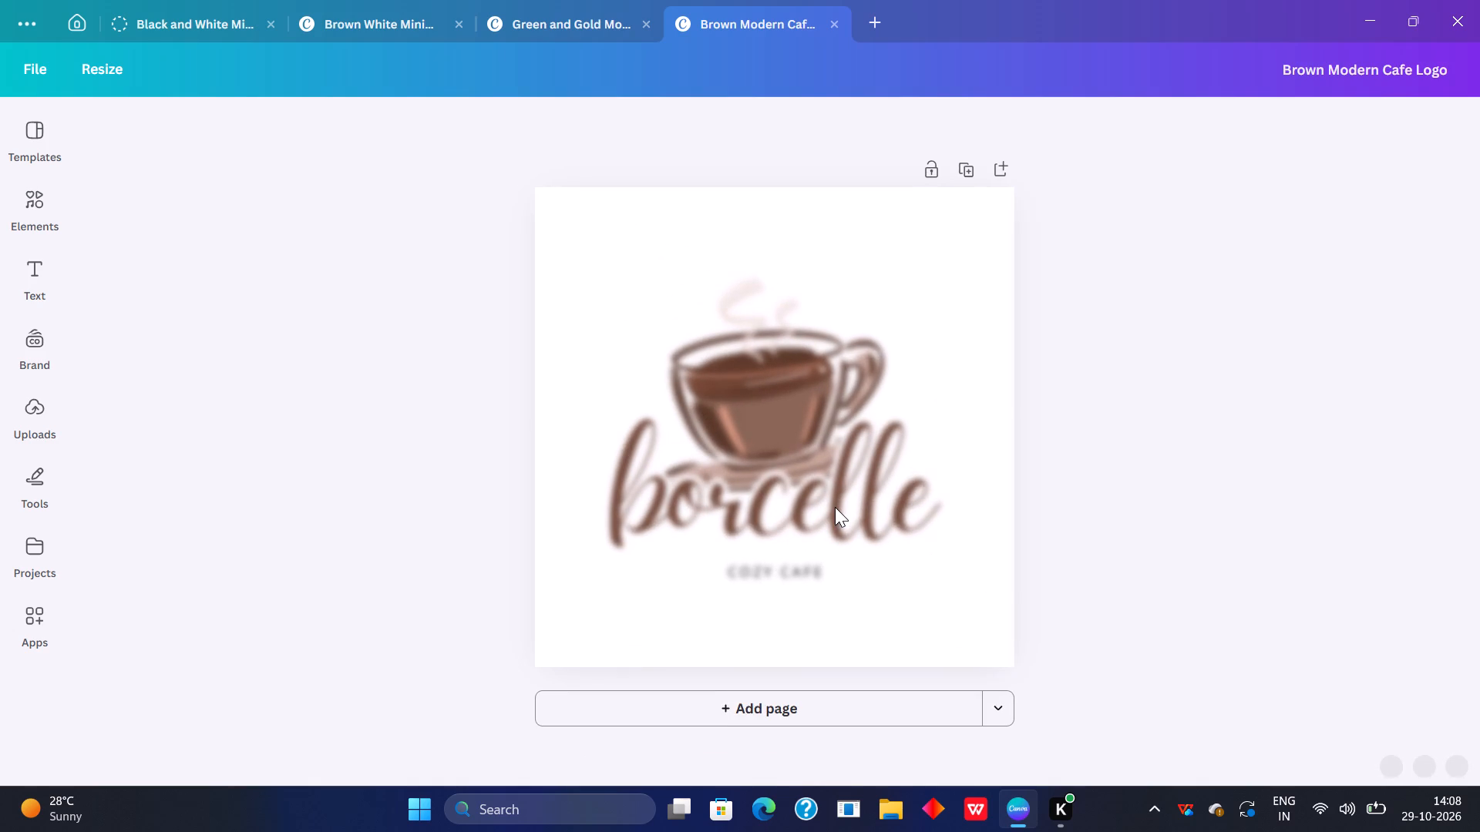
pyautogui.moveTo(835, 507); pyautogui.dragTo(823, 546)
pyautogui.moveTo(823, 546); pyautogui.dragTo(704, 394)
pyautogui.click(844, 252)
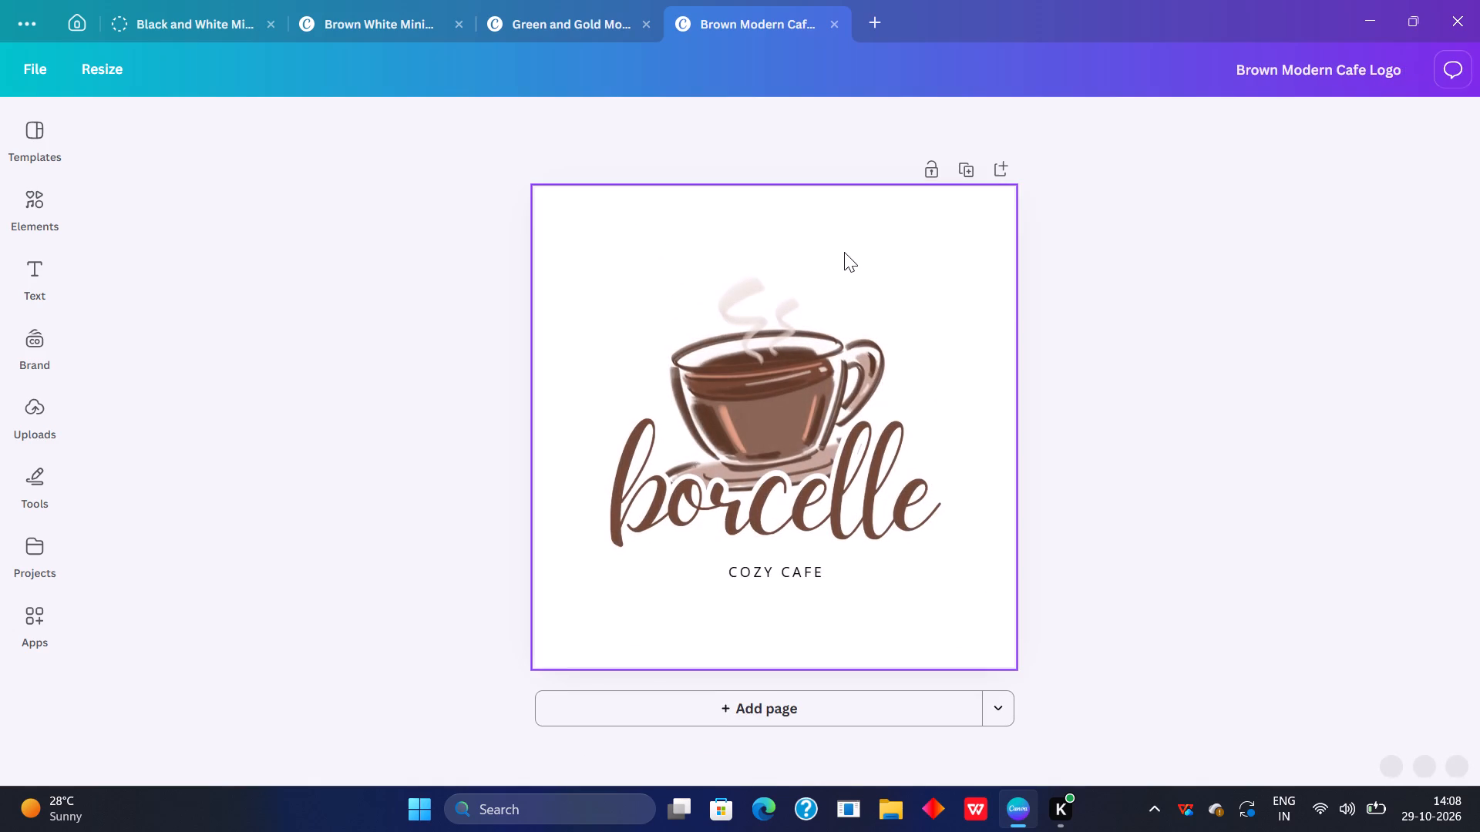
# Replace the "borcelle" script text on the coffee cup logo with "sukoon".
pyautogui.rightClick(765, 521)
pyautogui.click(725, 514)
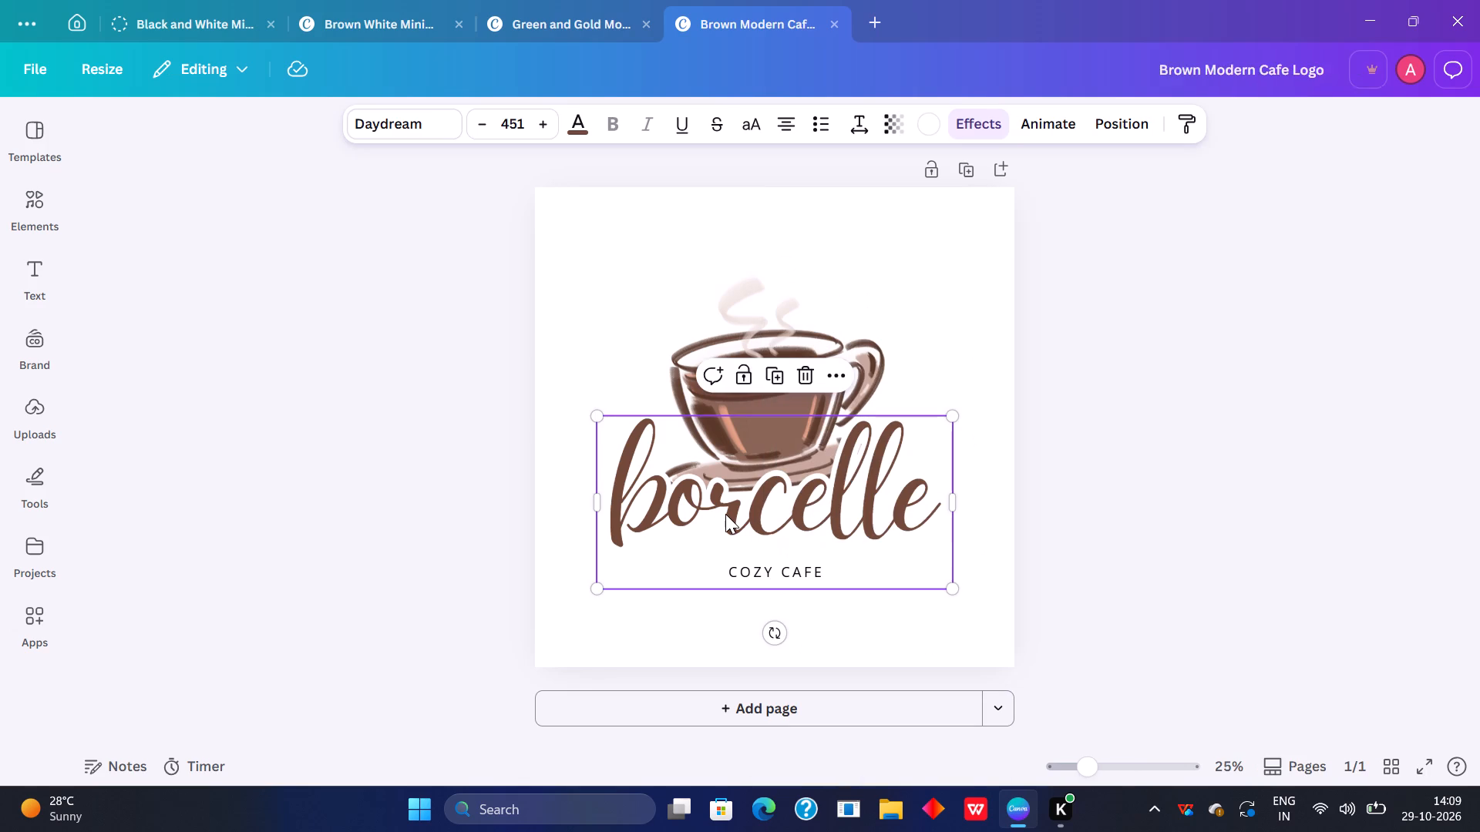
pyautogui.doubleClick(725, 514)
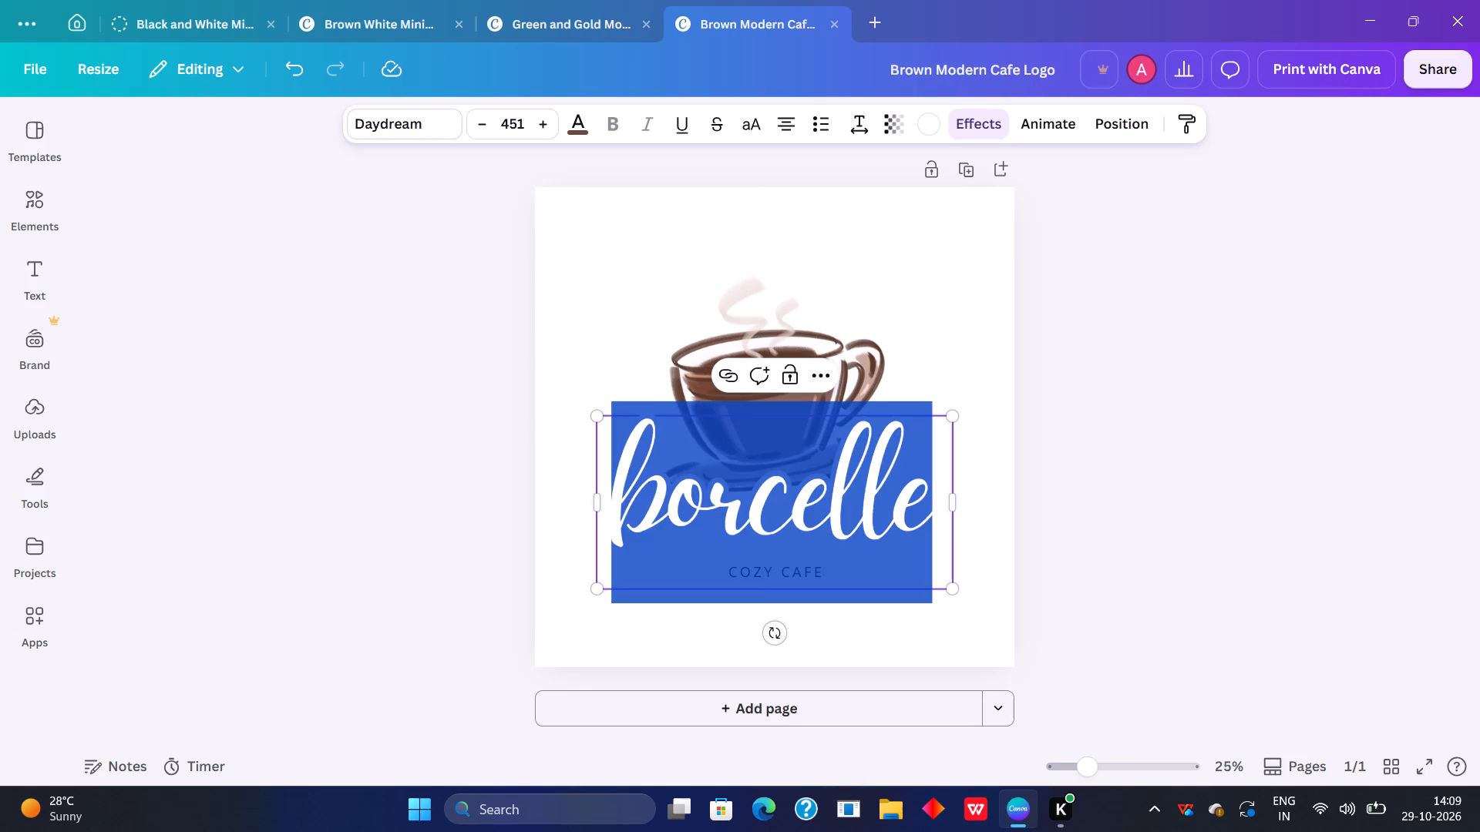
pyautogui.press('BackSpace')
pyautogui.write('sukoo')
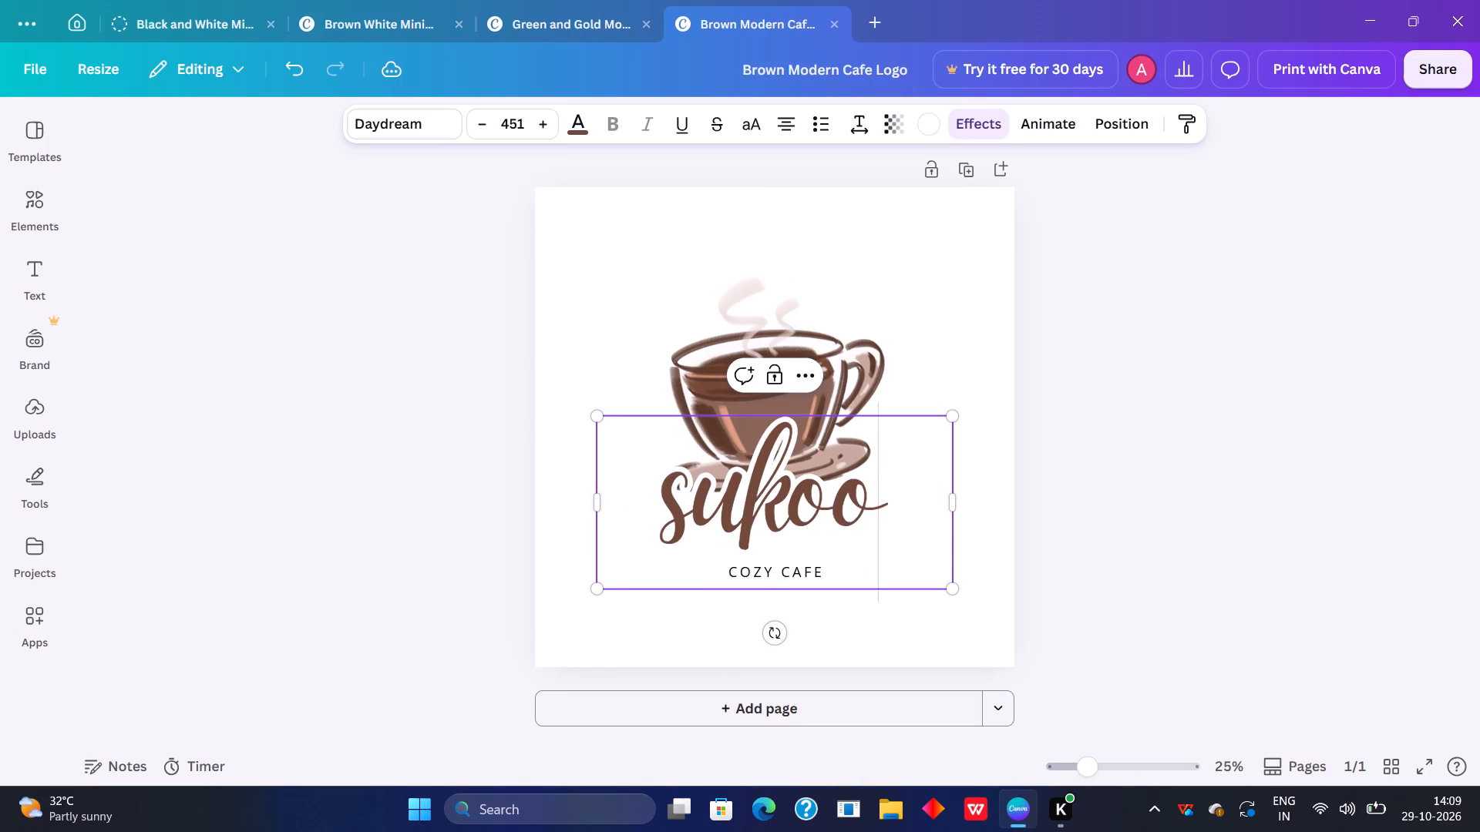
pyautogui.press('n')
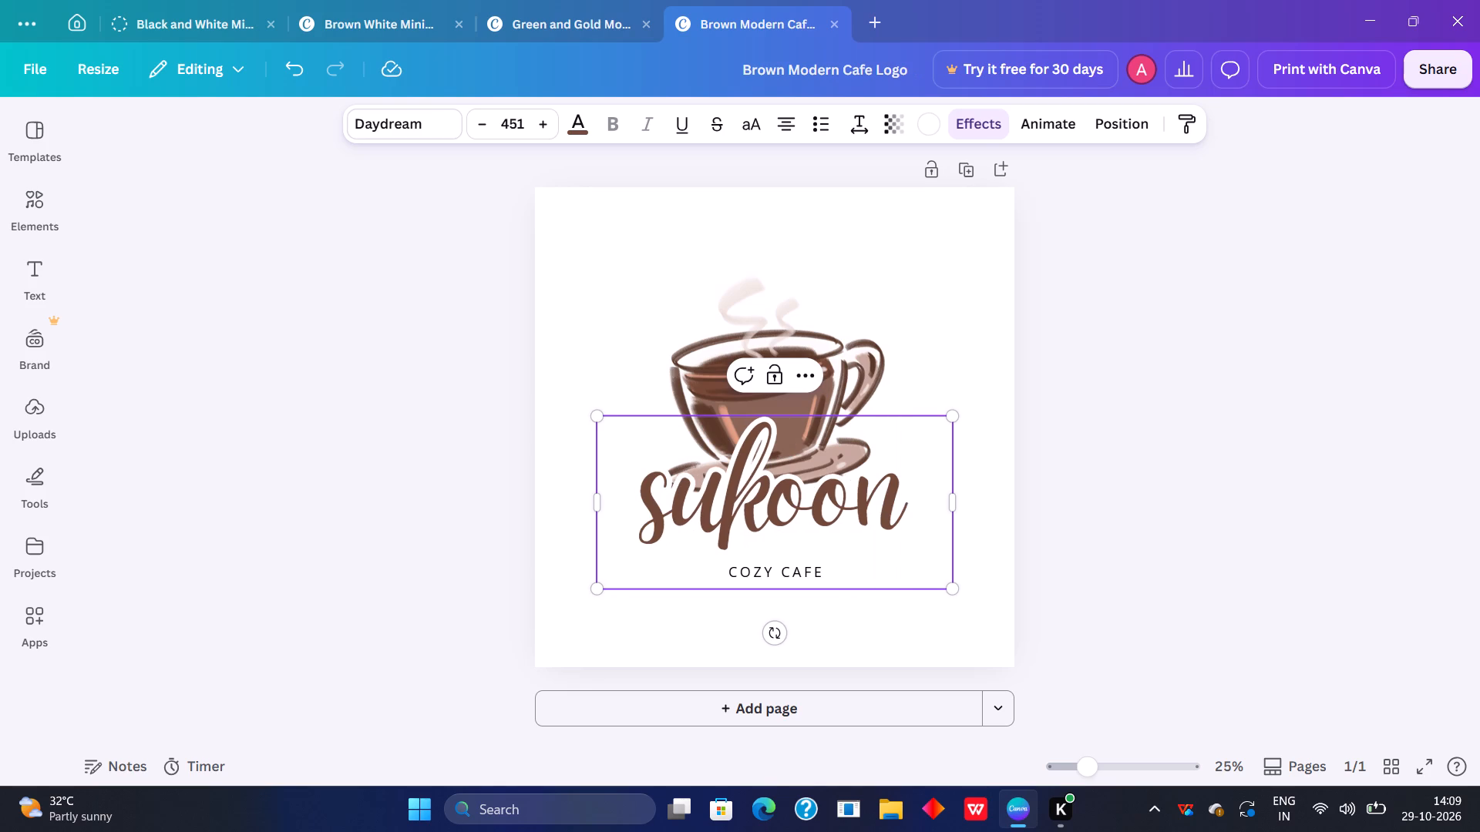
# Extend the script text to read "sukoon cafe" and widen its text box so both words fit on one line.
pyautogui.press('space')
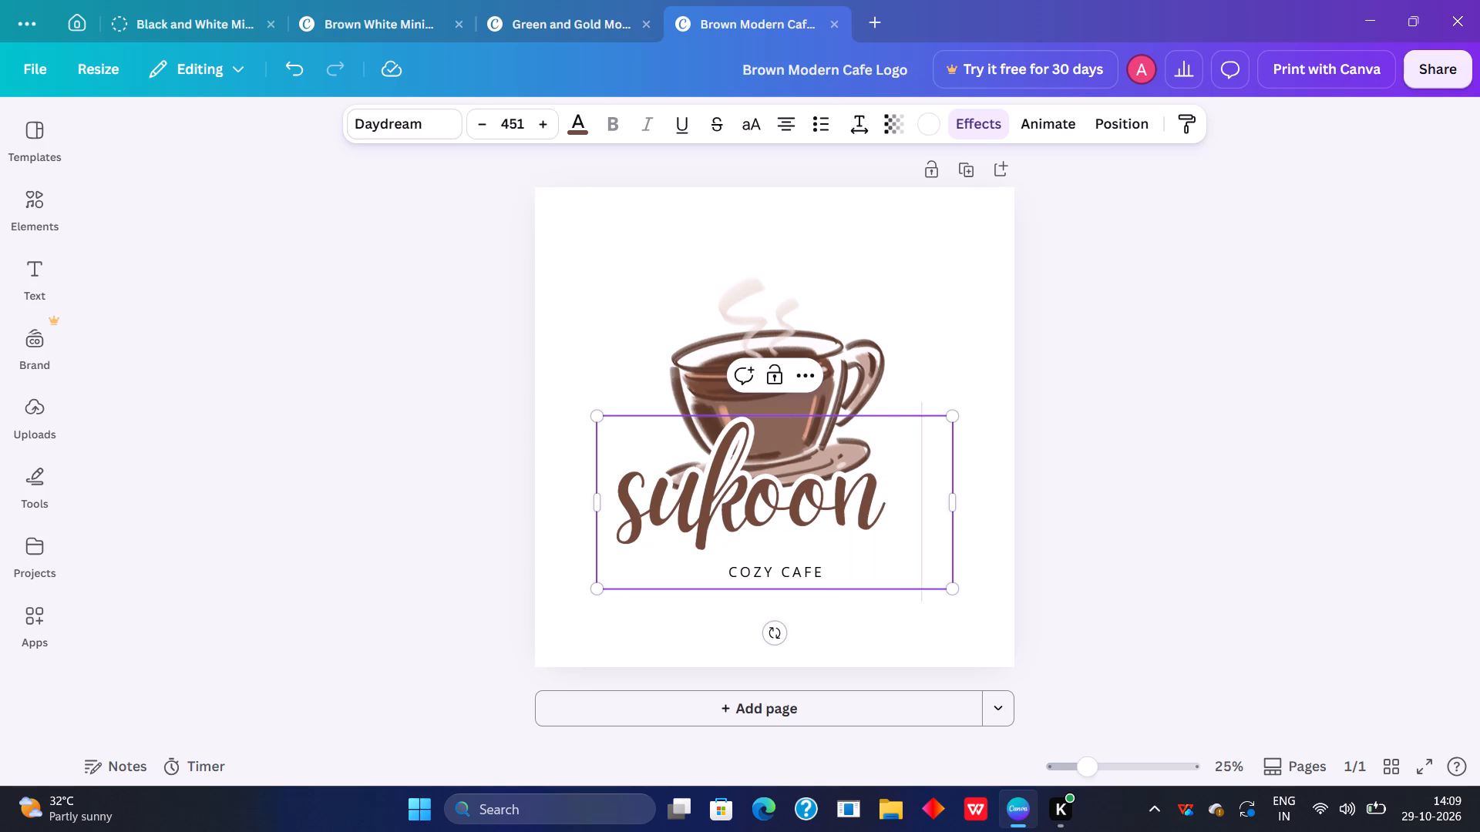
pyautogui.write('ca')
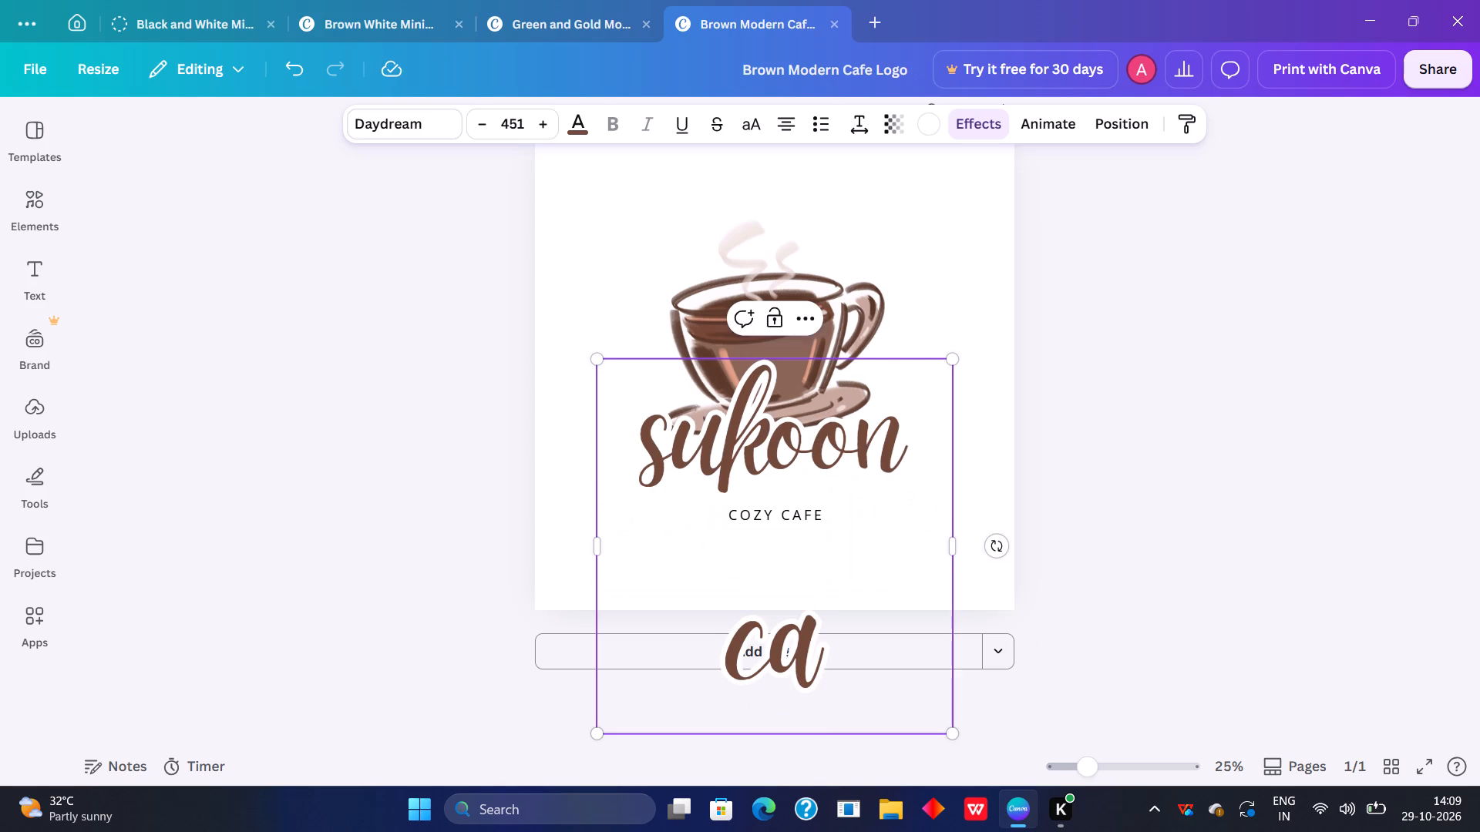
pyautogui.write('fe')
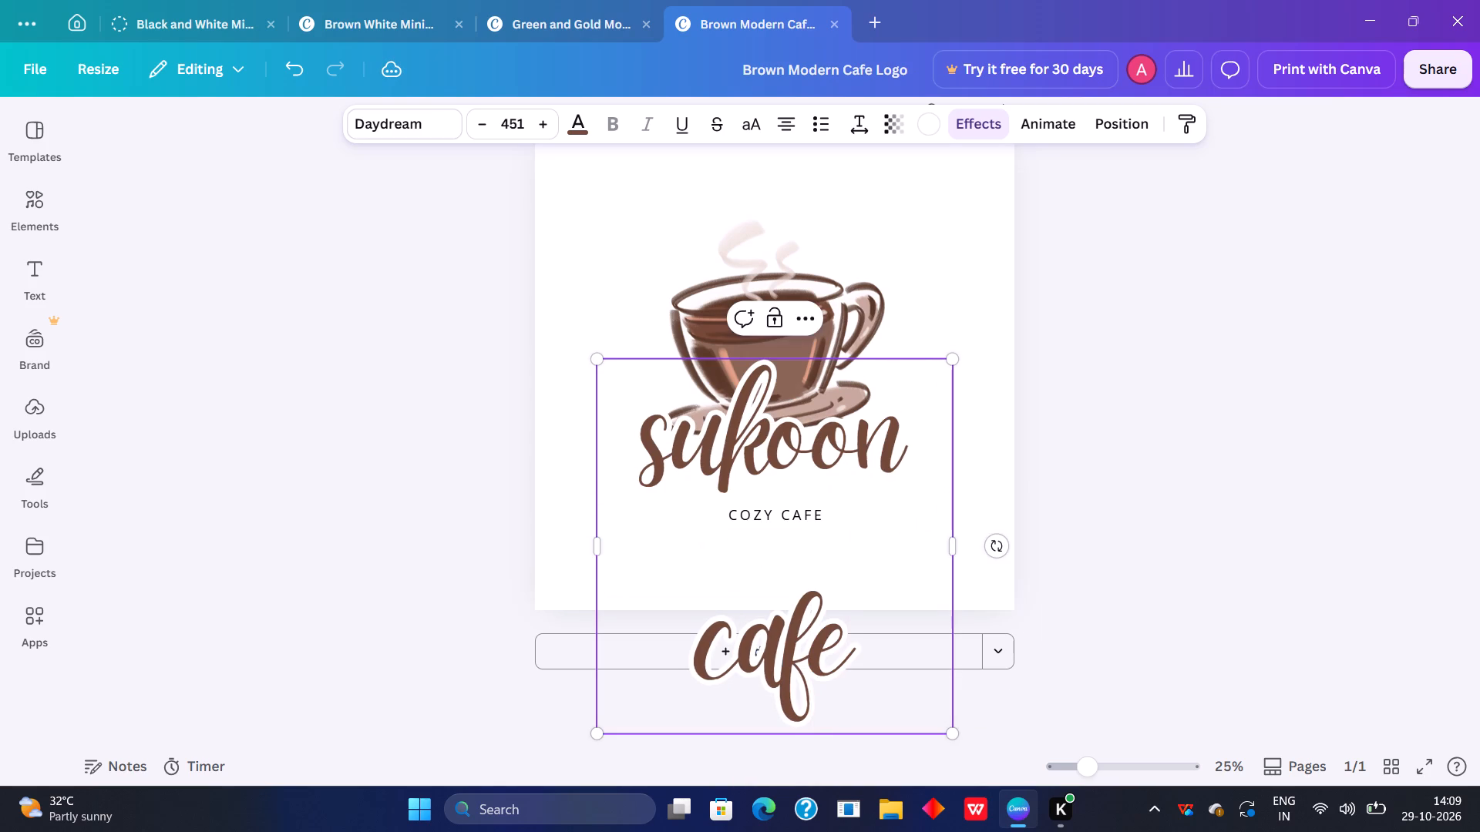
pyautogui.moveTo(953, 545); pyautogui.dragTo(1058, 538)
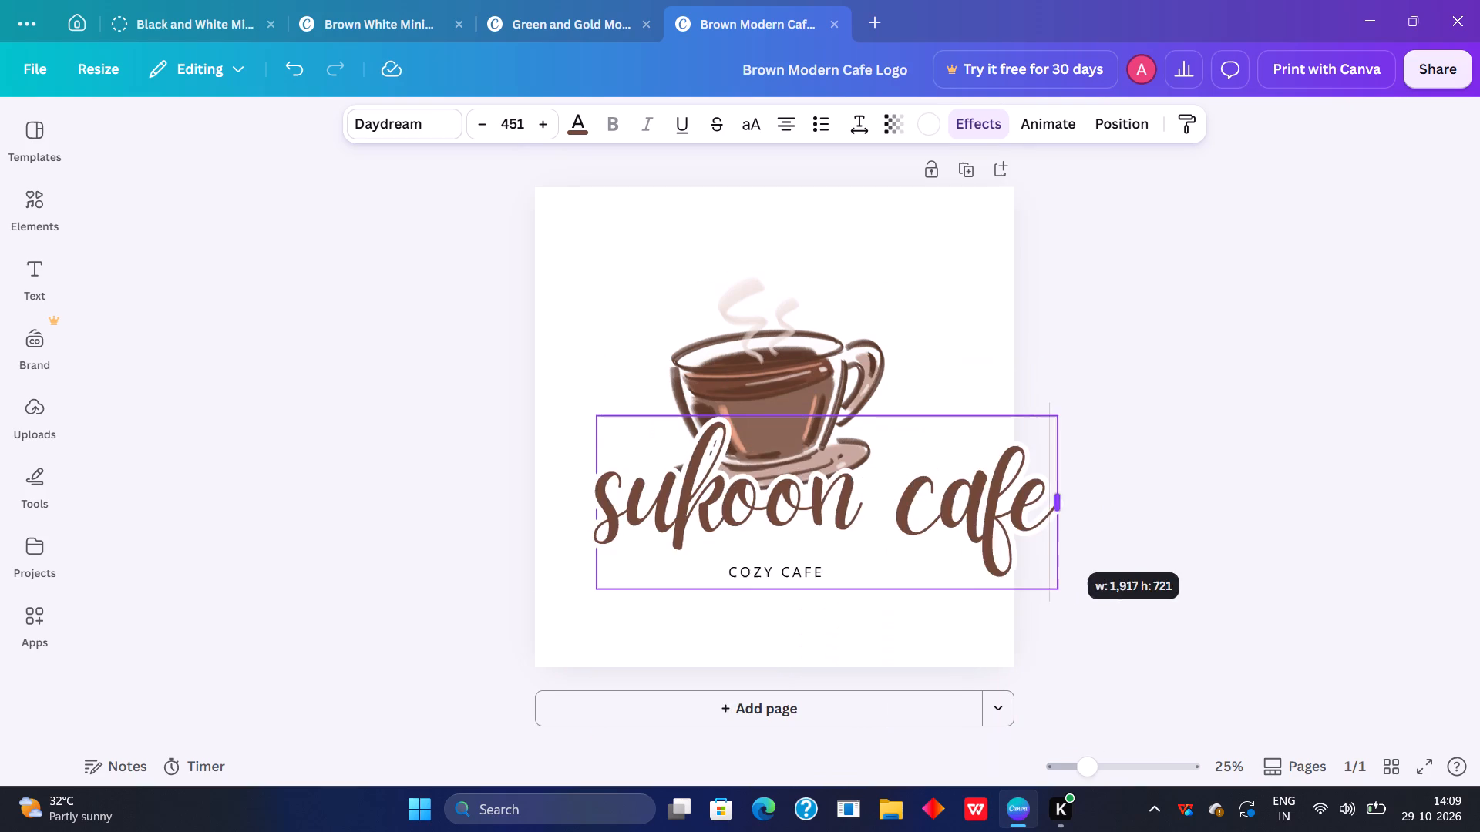
pyautogui.moveTo(1058, 538); pyautogui.dragTo(1072, 536)
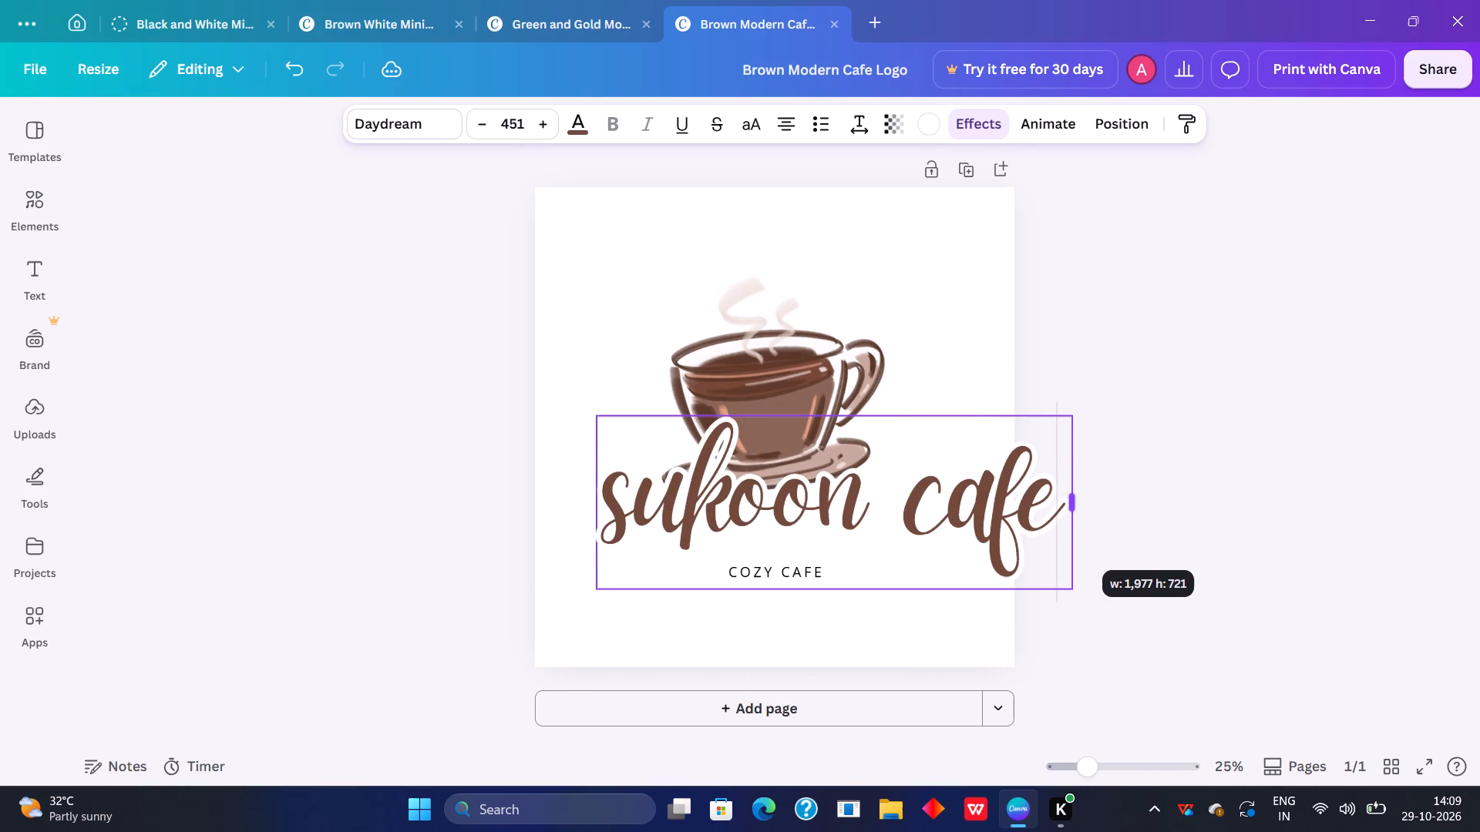
pyautogui.moveTo(1072, 536); pyautogui.dragTo(1063, 535)
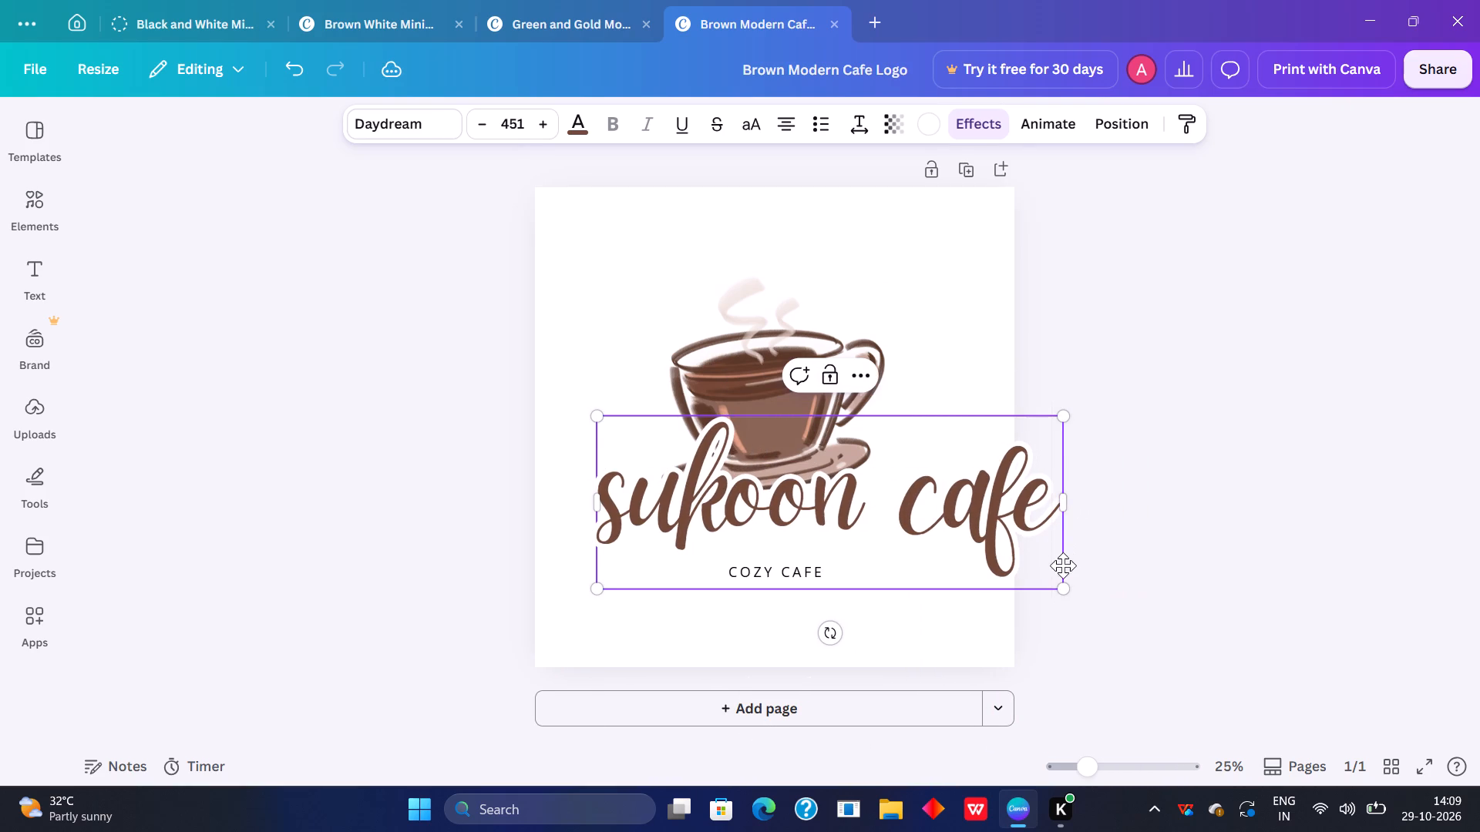
# Scale the "sukoon cafe" script text down to font size 331 so it fits within the page.
pyautogui.moveTo(1059, 589); pyautogui.dragTo(953, 569)
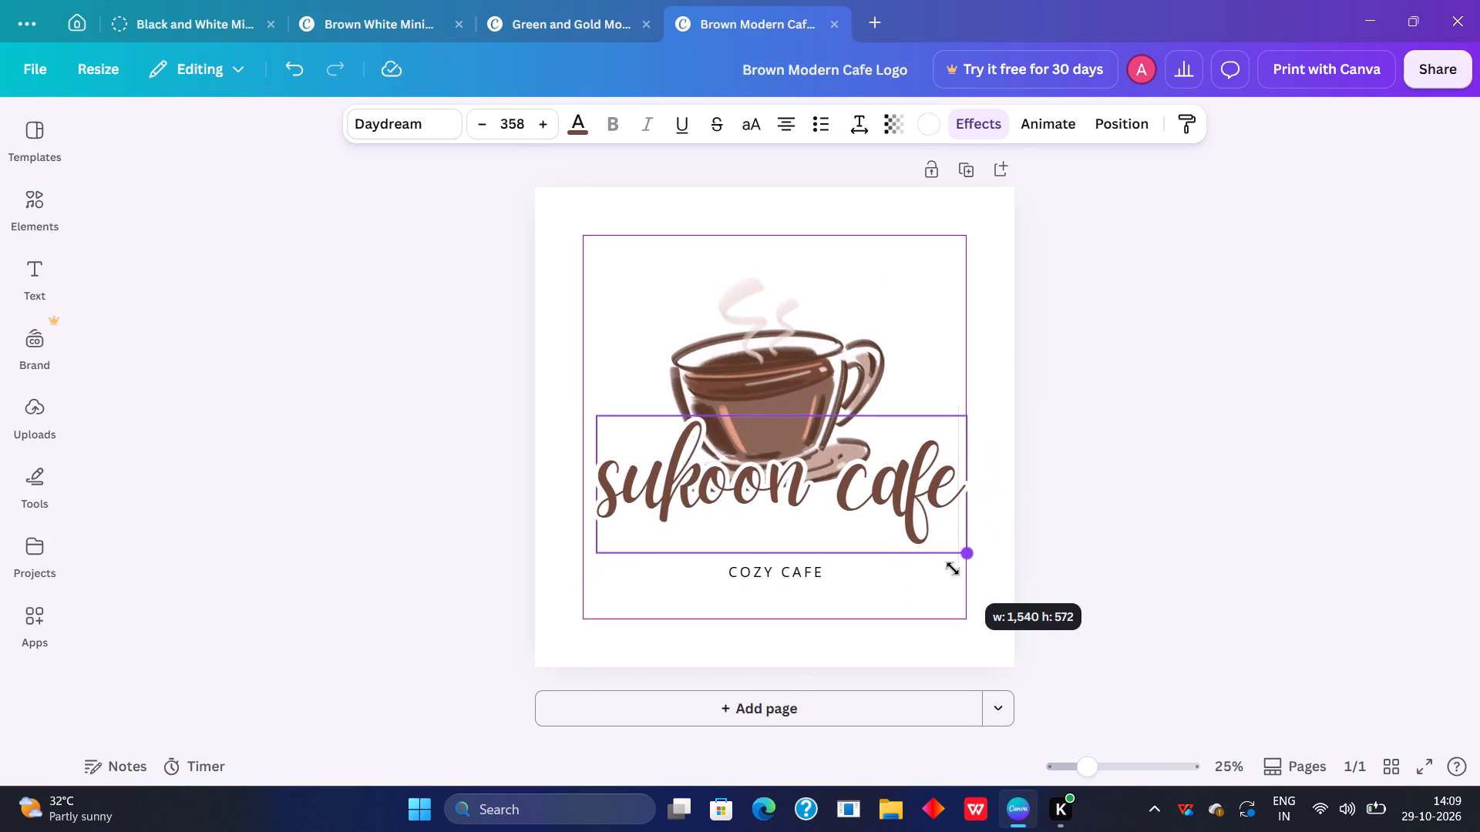
pyautogui.moveTo(953, 569); pyautogui.dragTo(928, 564)
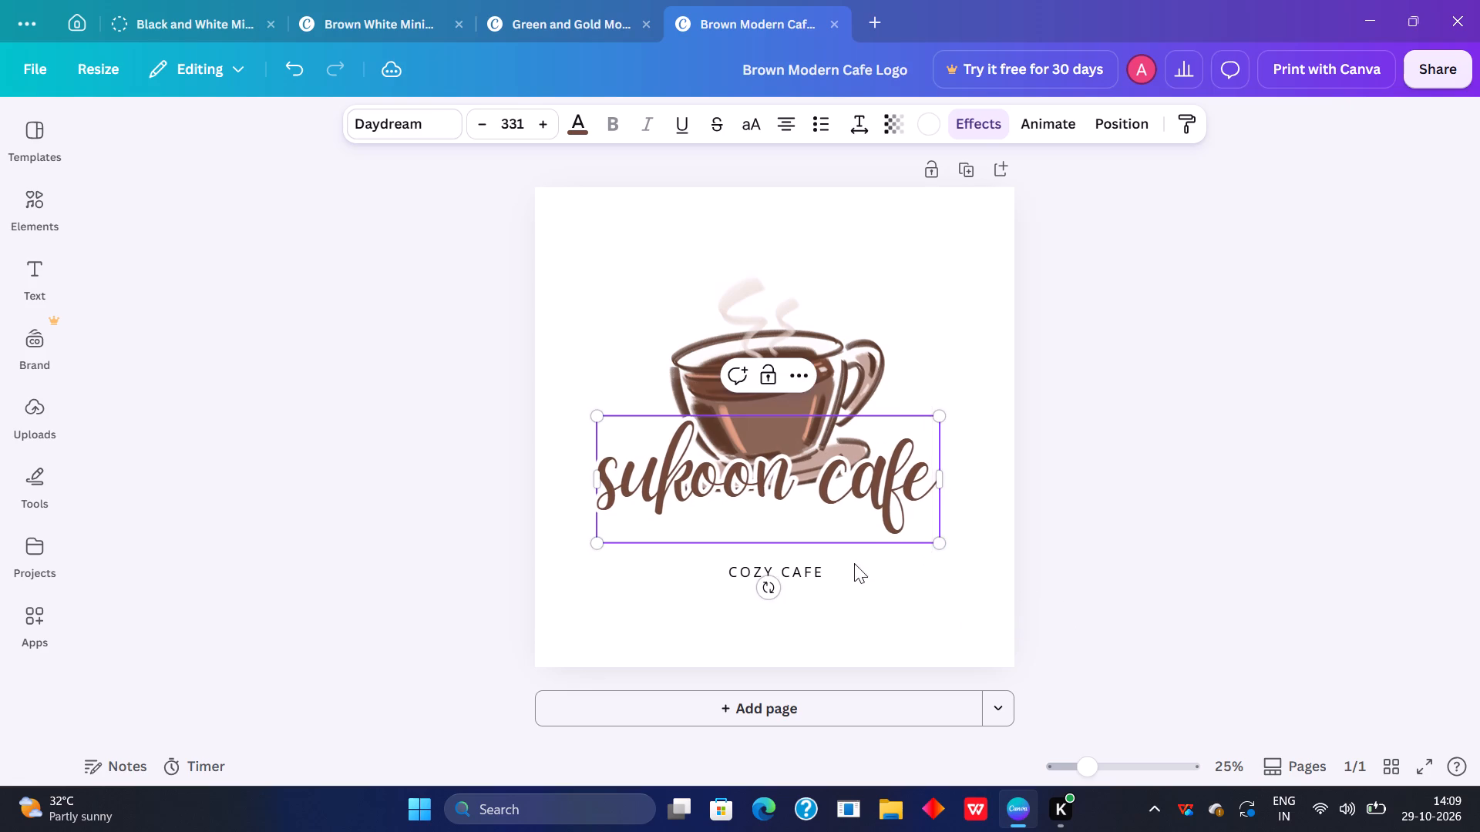
pyautogui.moveTo(745, 500); pyautogui.dragTo(752, 492)
pyautogui.click(752, 492)
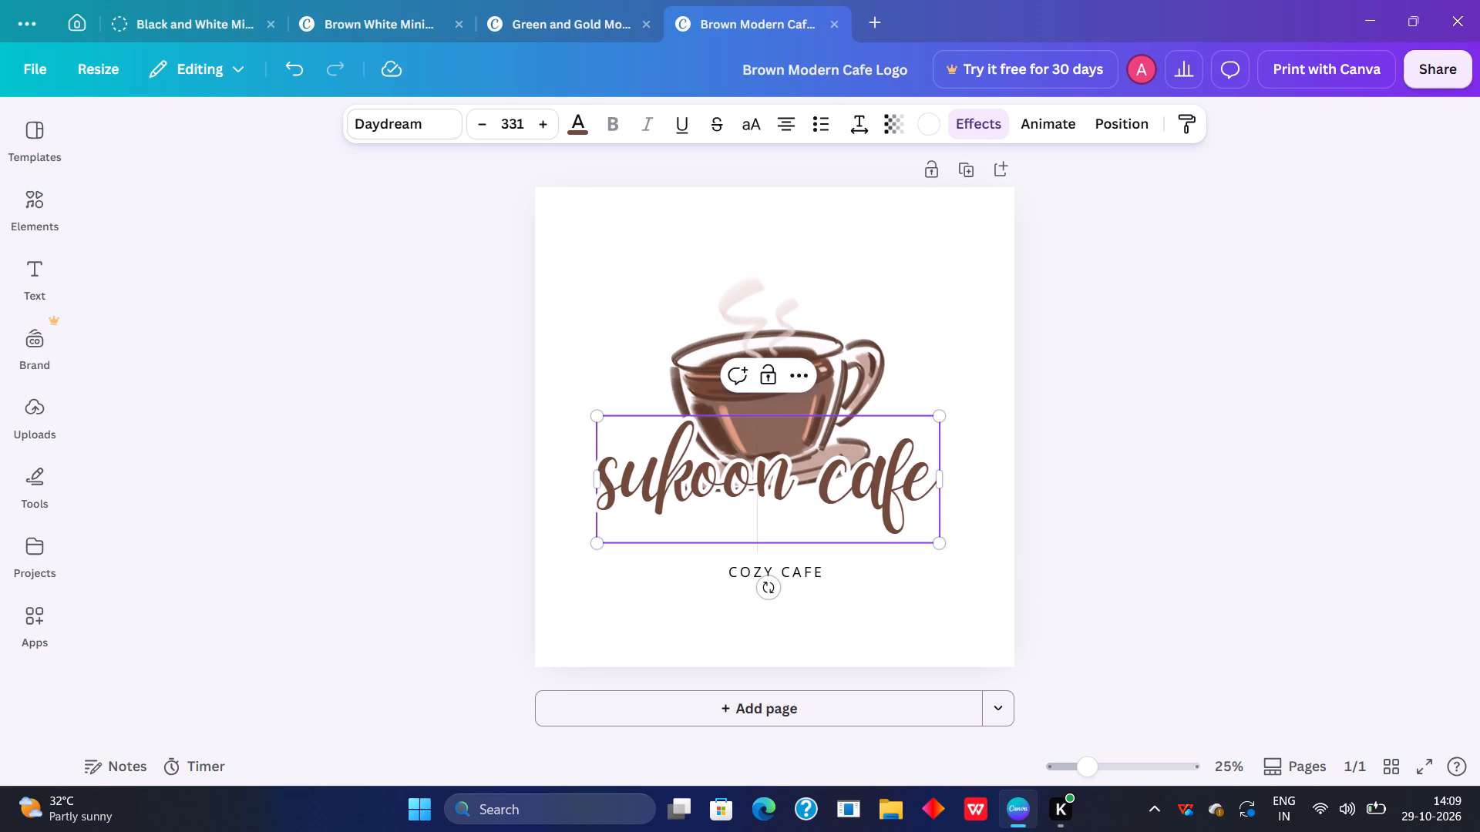
pyautogui.click(775, 500)
pyautogui.click(863, 568)
pyautogui.click(767, 452)
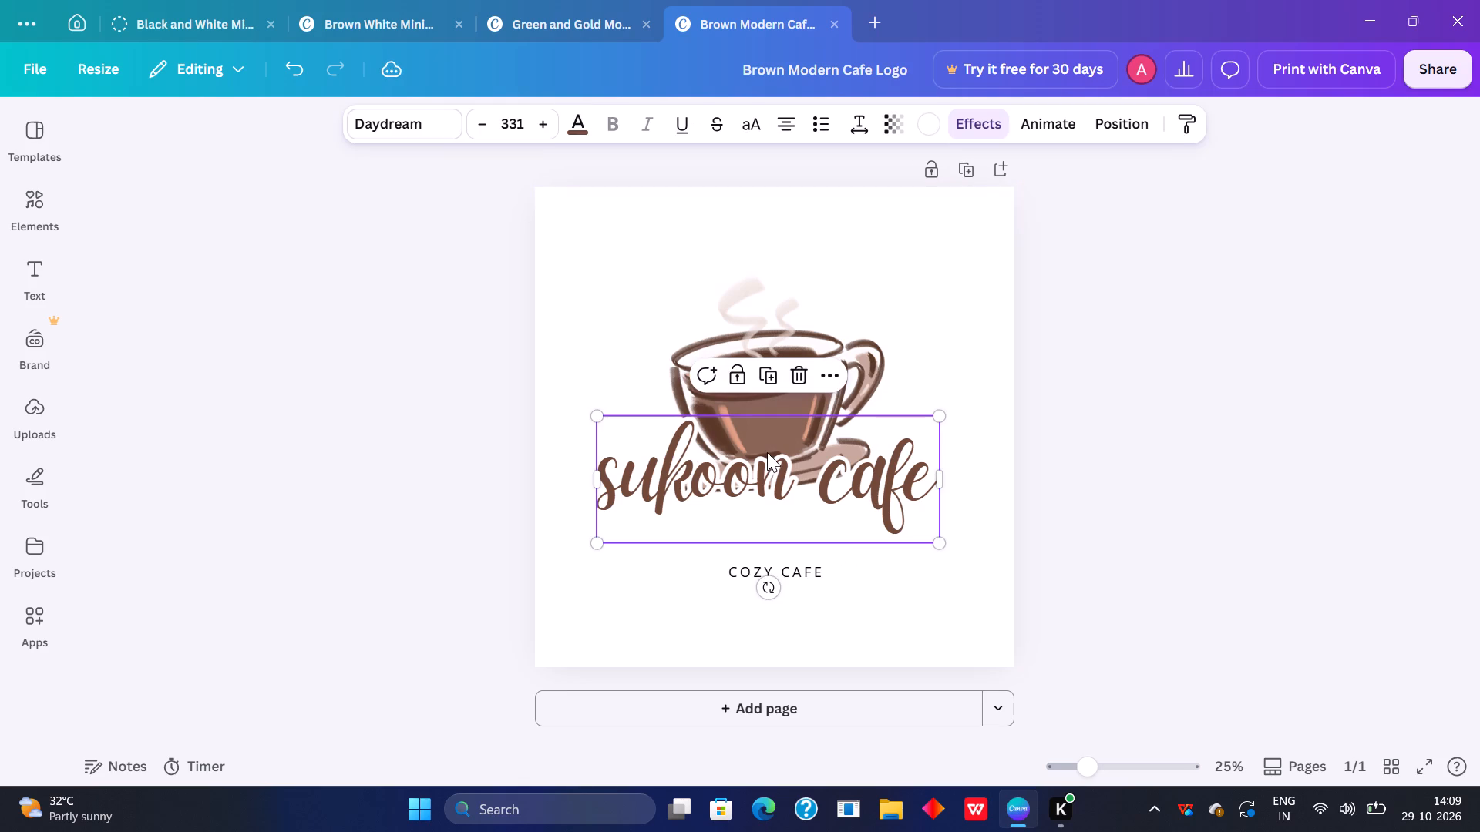
pyautogui.click(782, 495)
# Replace the "COZY CAFE" tagline text with "sukoon cafe".
pyautogui.doubleClick(800, 566)
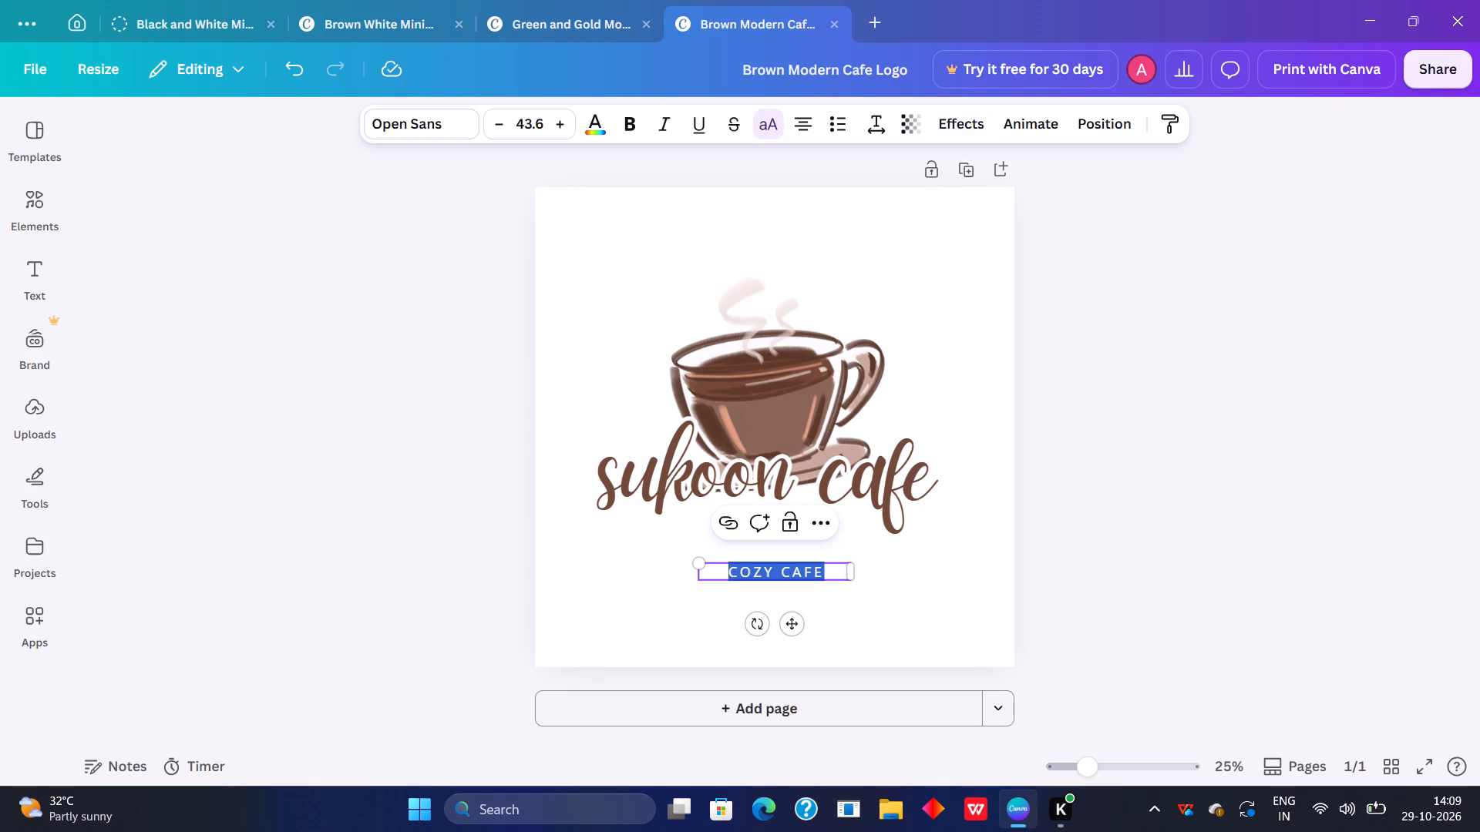
pyautogui.press('BackSpace')
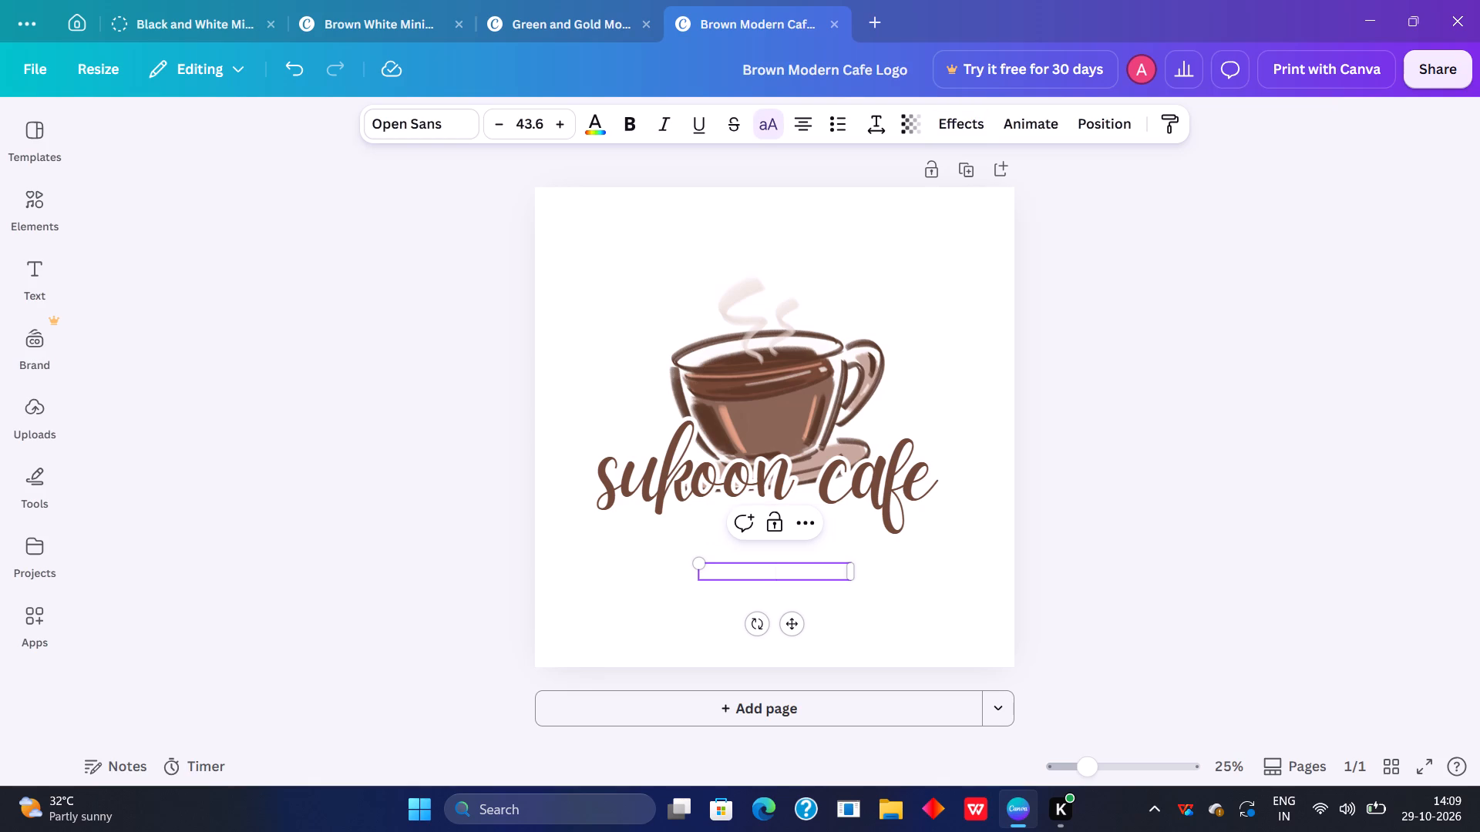
pyautogui.write('sukoo')
pyautogui.press('n')
pyautogui.press('space')
pyautogui.press('c')
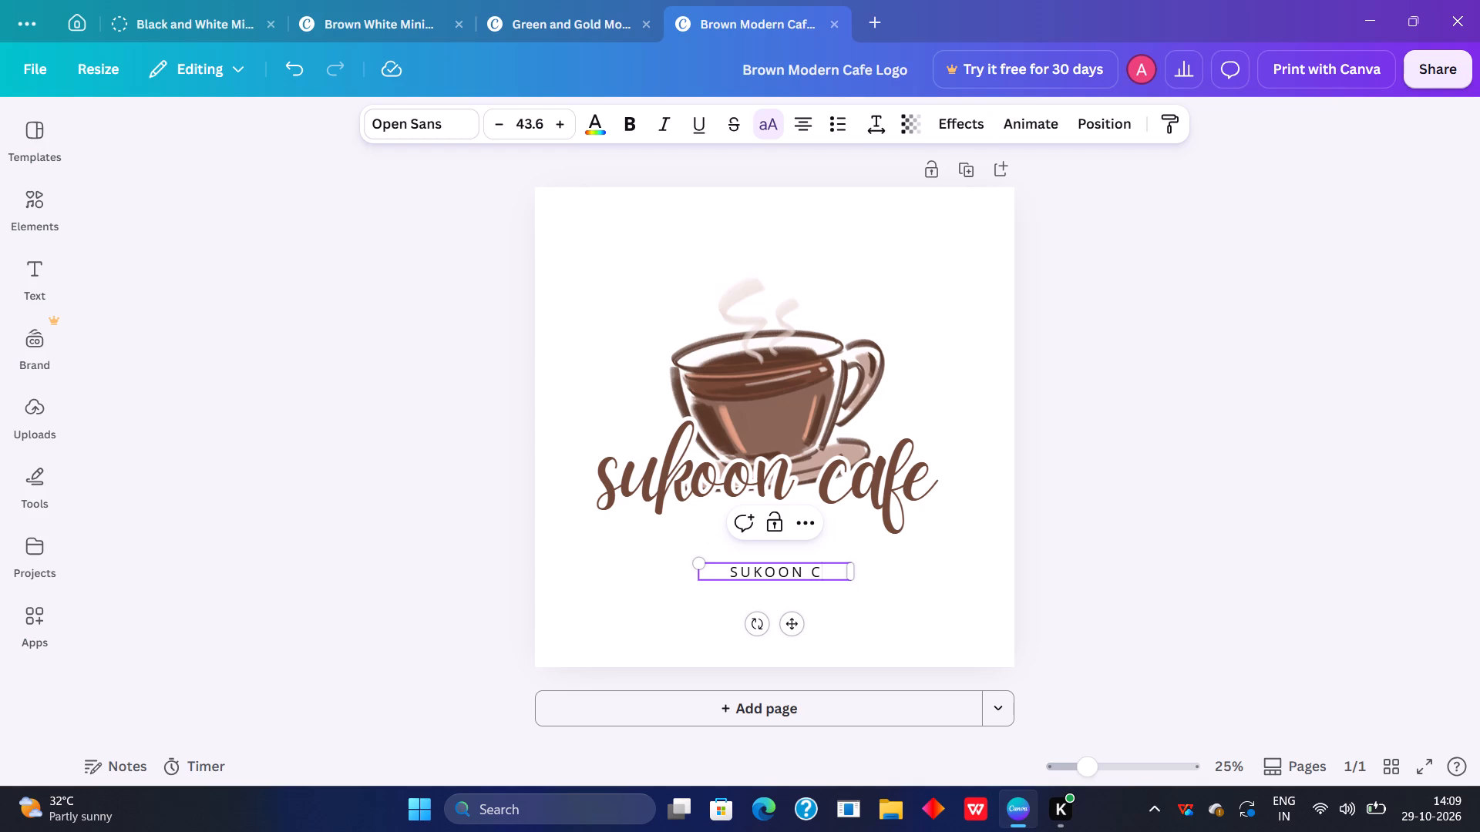
pyautogui.write('afe')
# Move the tagline up so it sits close beneath the script text, between the descending letters.
pyautogui.moveTo(789, 628); pyautogui.dragTo(785, 592)
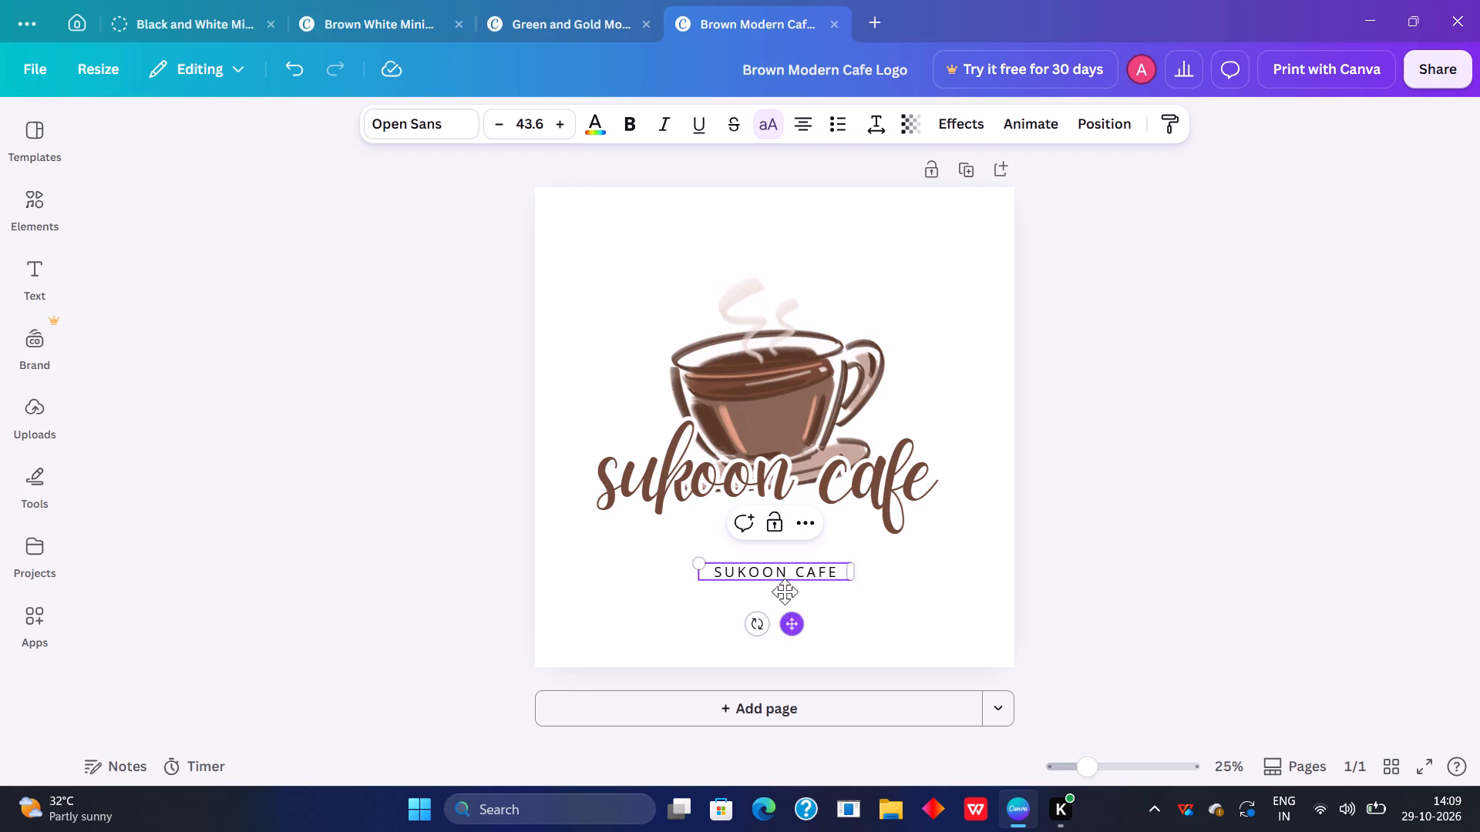
pyautogui.moveTo(785, 592); pyautogui.dragTo(779, 573)
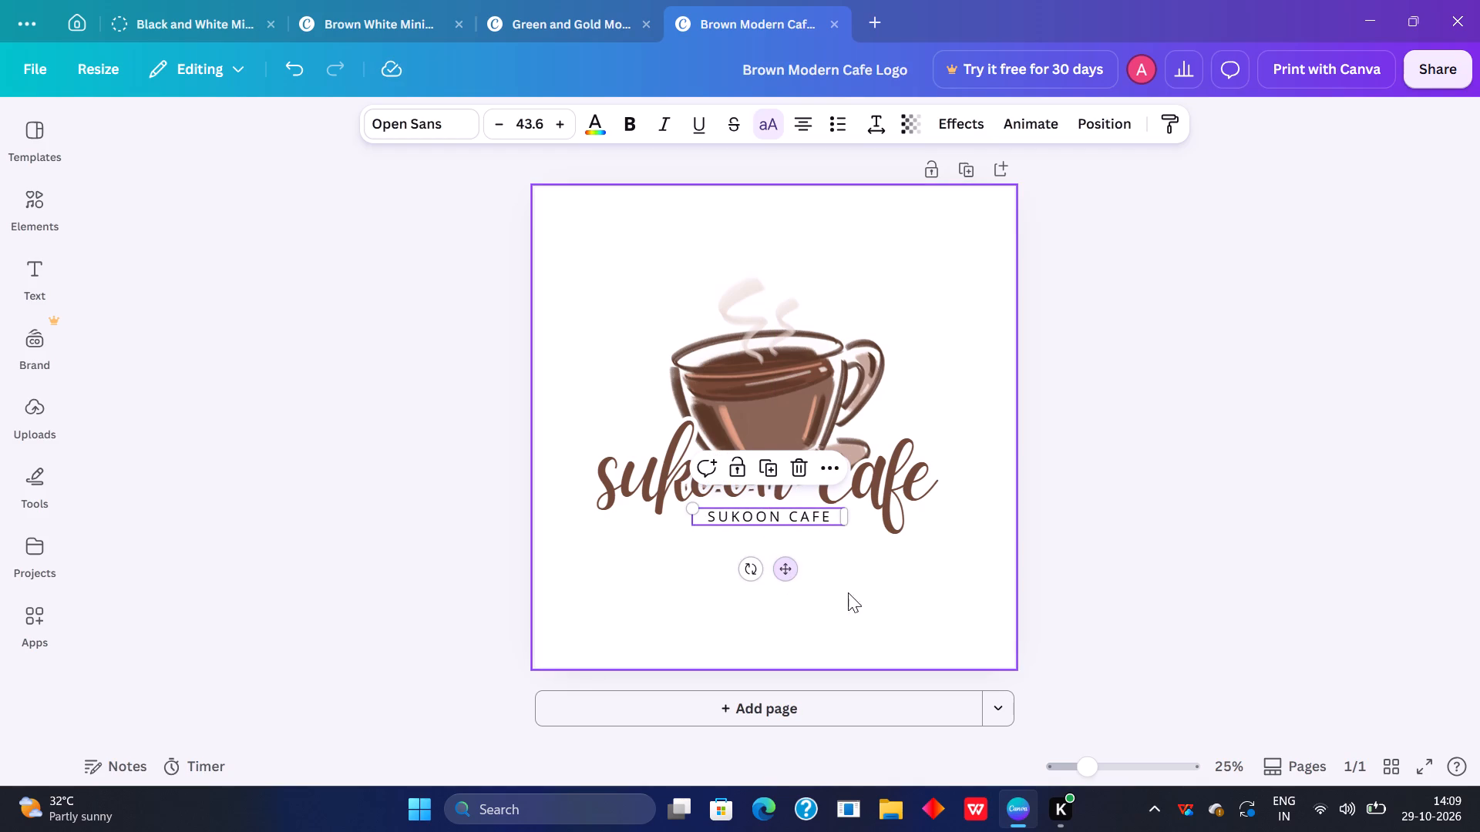
pyautogui.click(875, 594)
pyautogui.click(760, 415)
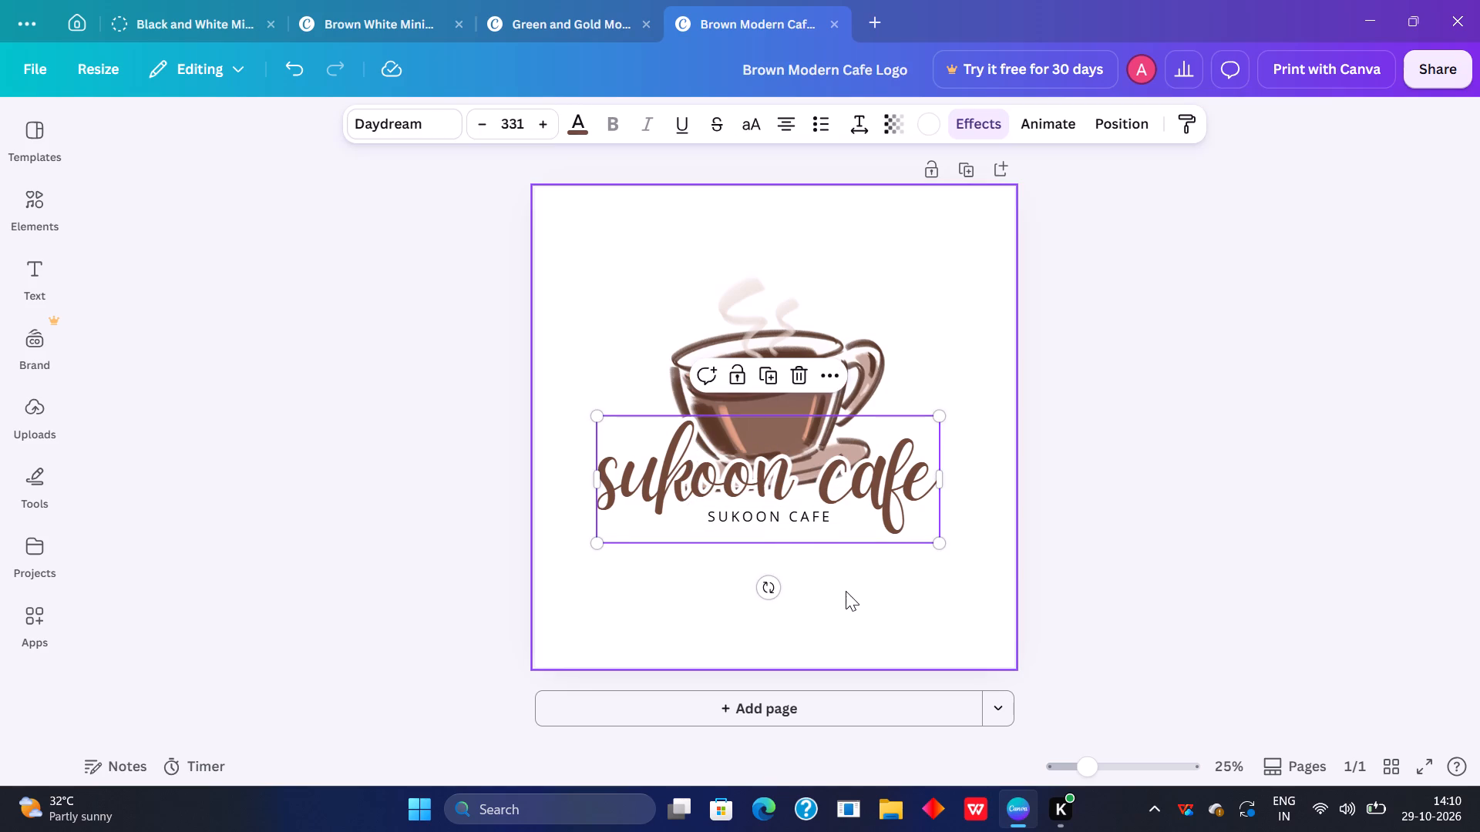
pyautogui.click(848, 592)
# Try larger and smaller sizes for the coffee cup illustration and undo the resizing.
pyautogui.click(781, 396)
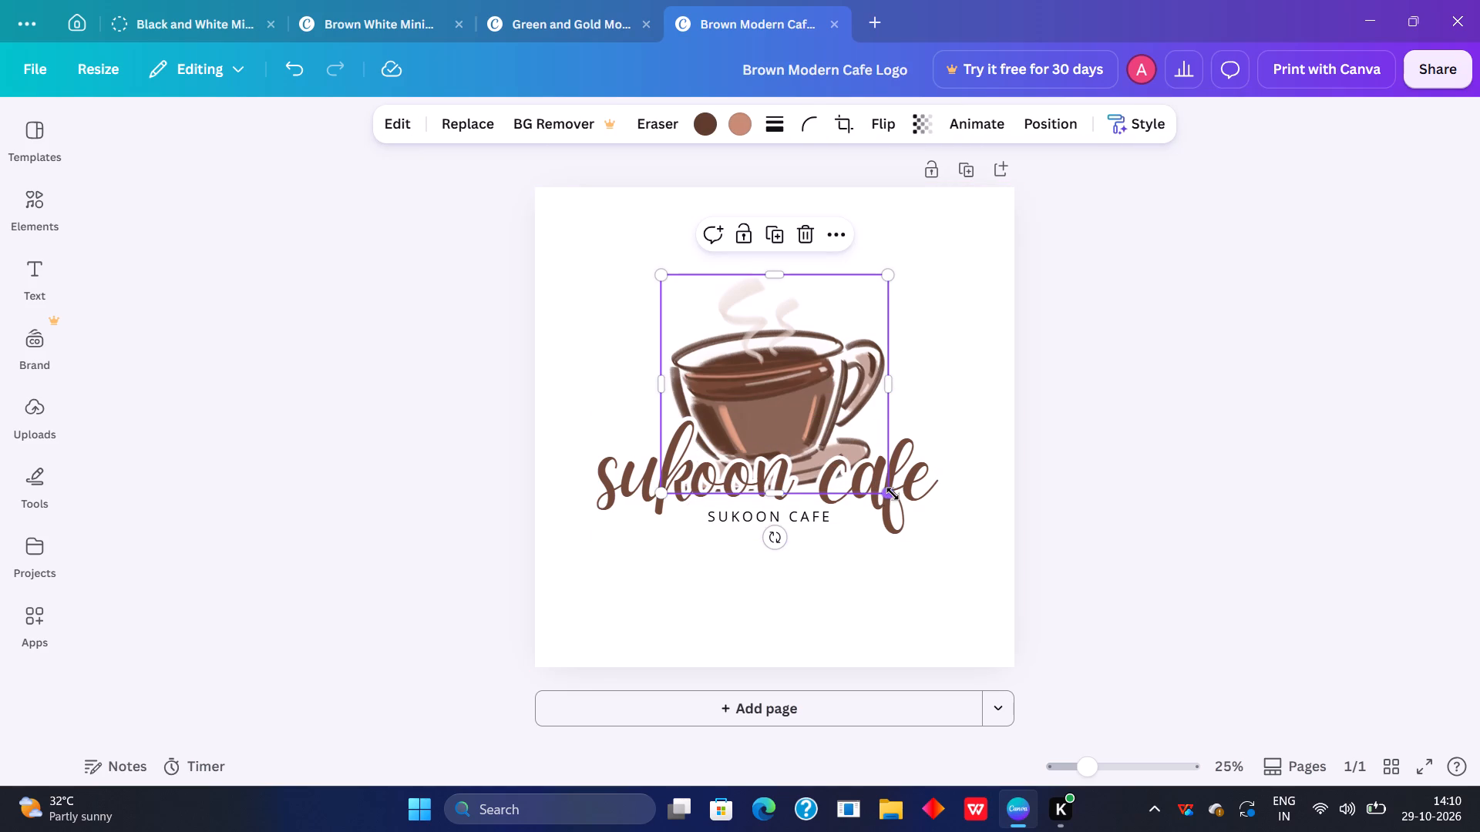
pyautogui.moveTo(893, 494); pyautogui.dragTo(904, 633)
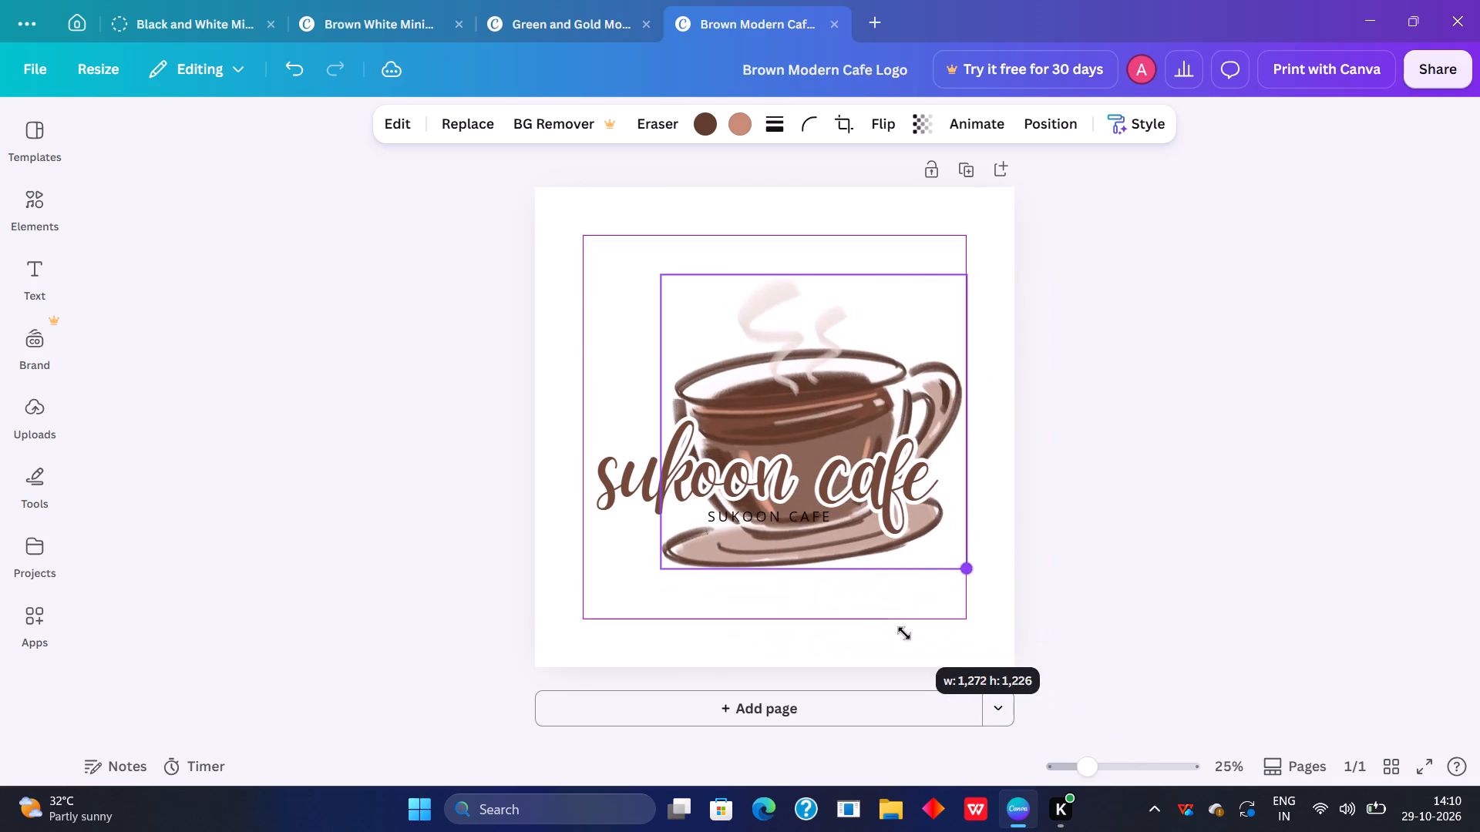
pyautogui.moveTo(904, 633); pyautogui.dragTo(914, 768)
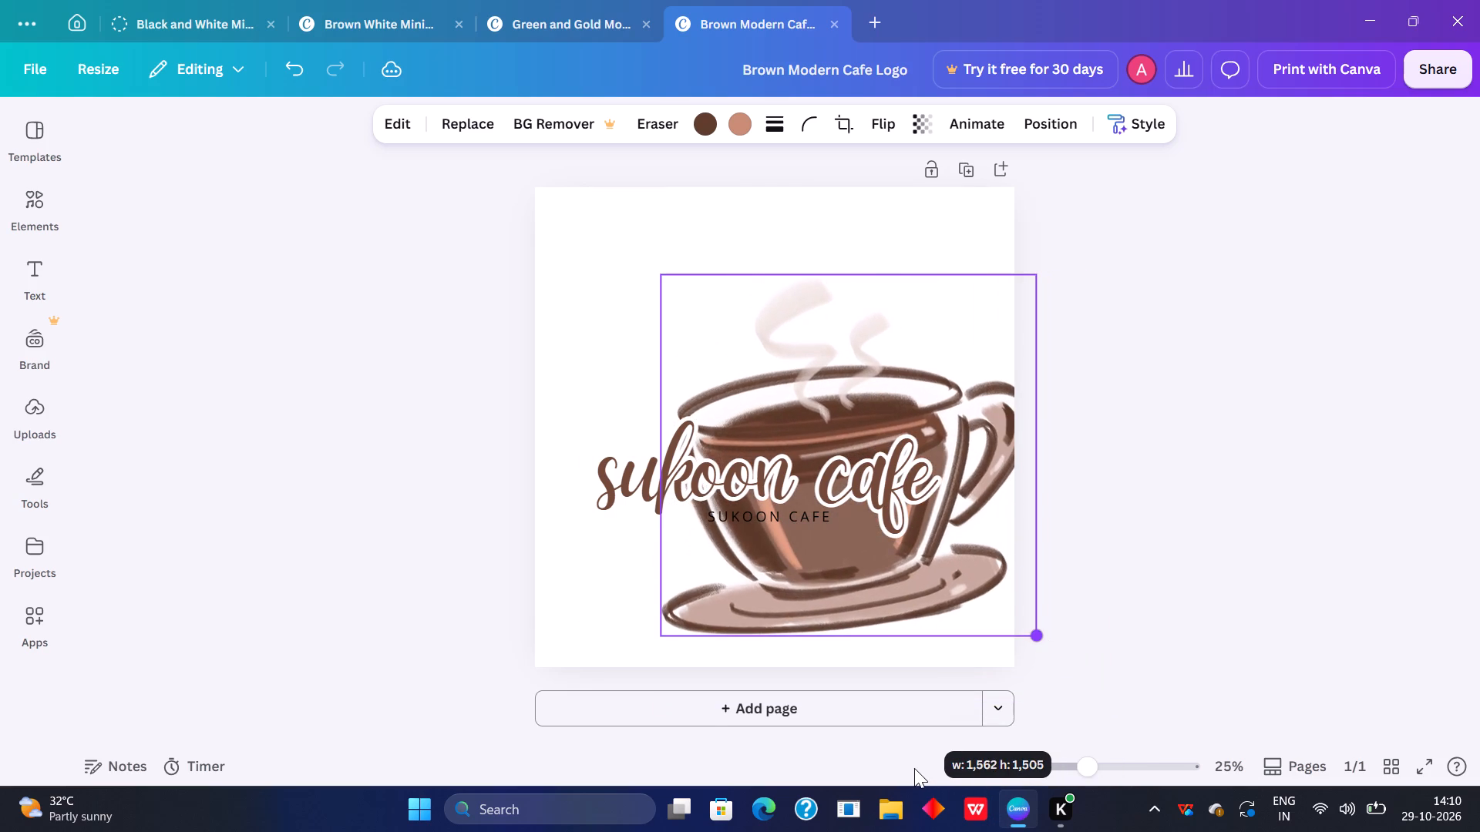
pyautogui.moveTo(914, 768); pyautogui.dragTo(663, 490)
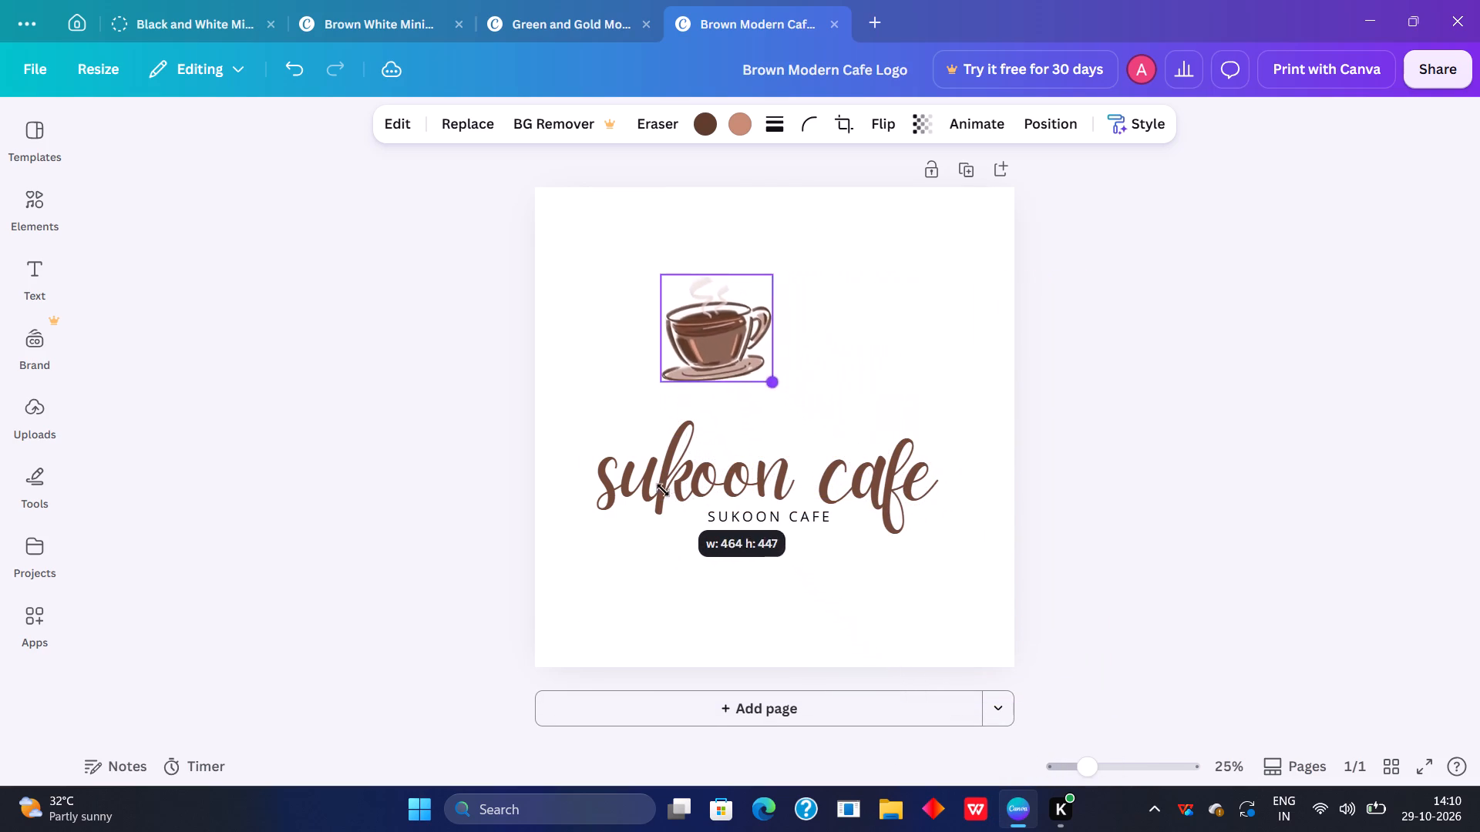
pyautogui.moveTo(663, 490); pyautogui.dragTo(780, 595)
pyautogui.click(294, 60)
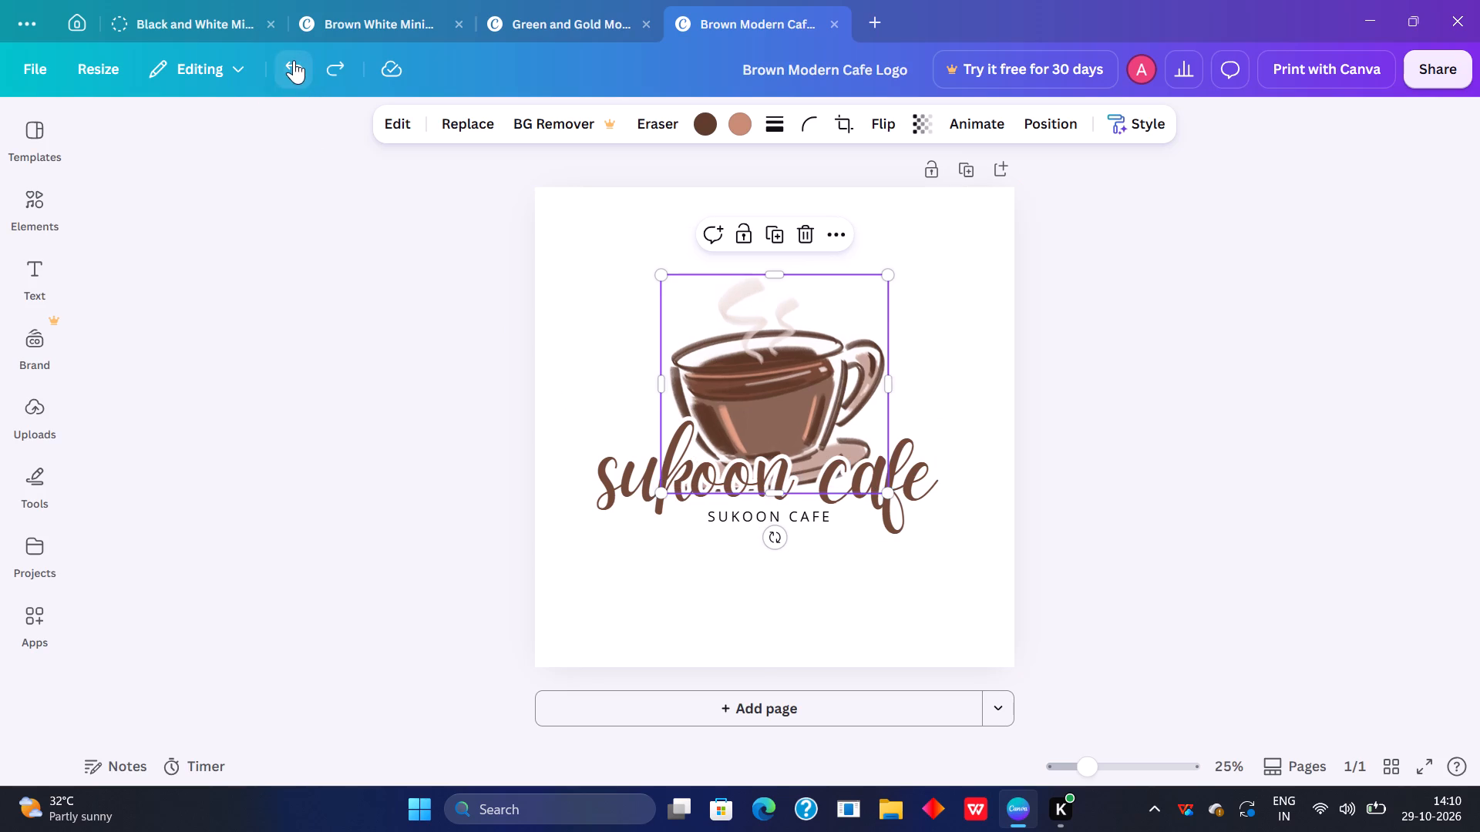
# Duplicate the coffee cup, shrink the copy to a small icon and place it just above the "s" of the script text.
pyautogui.click(832, 241)
pyautogui.click(892, 369)
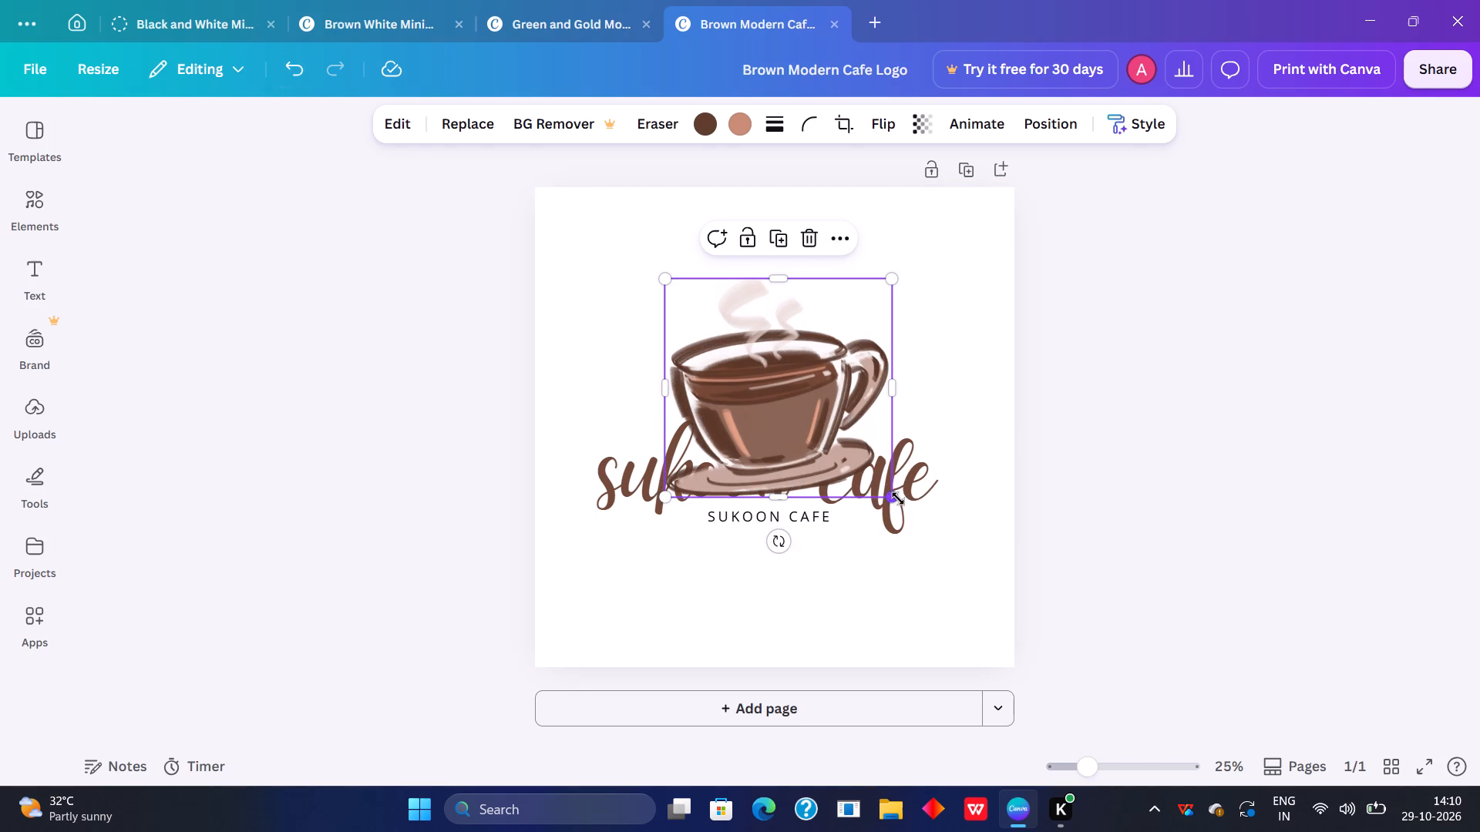
pyautogui.moveTo(895, 496); pyautogui.dragTo(705, 293)
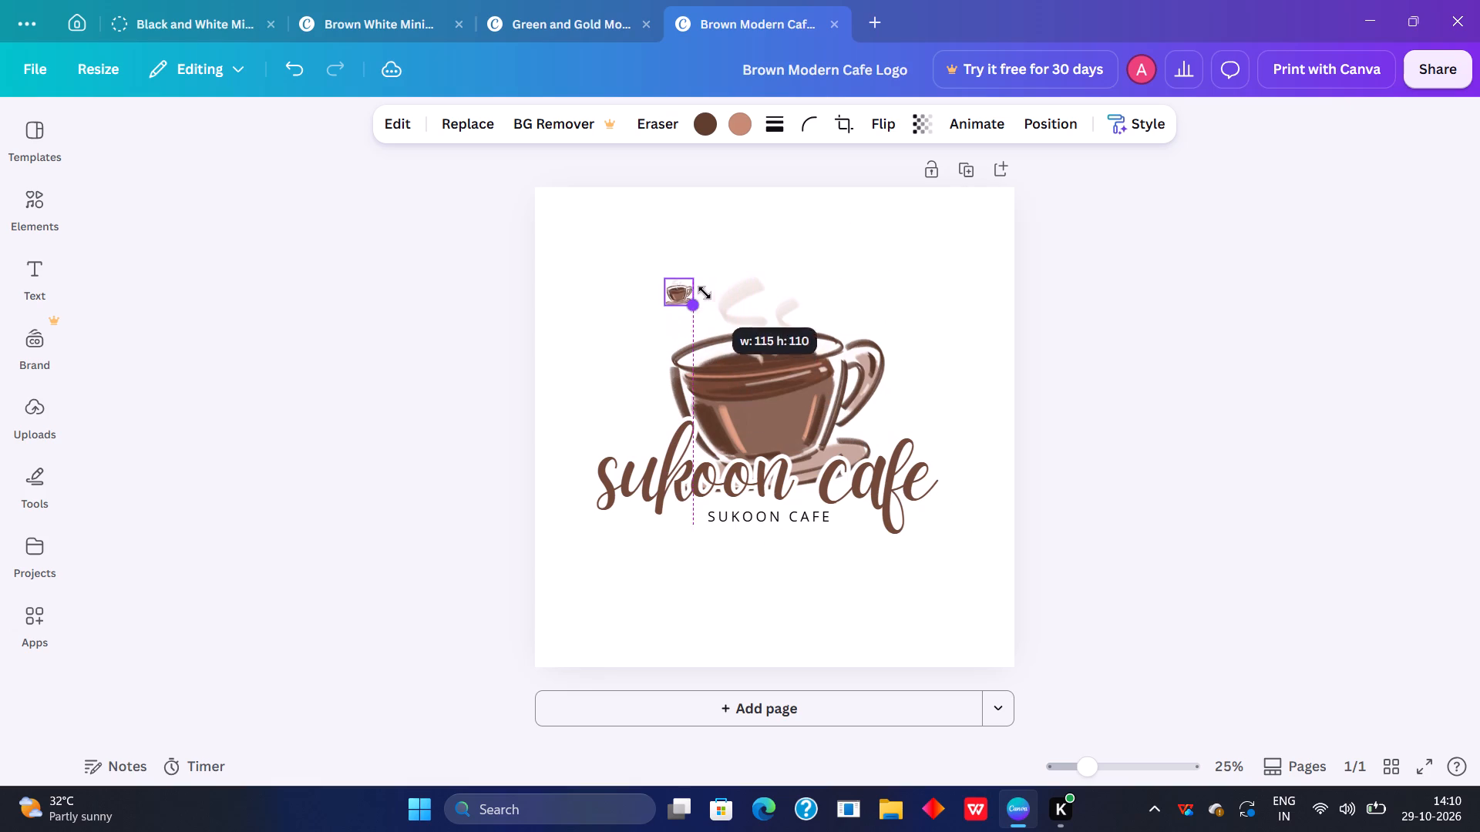
pyautogui.moveTo(705, 293); pyautogui.dragTo(721, 320)
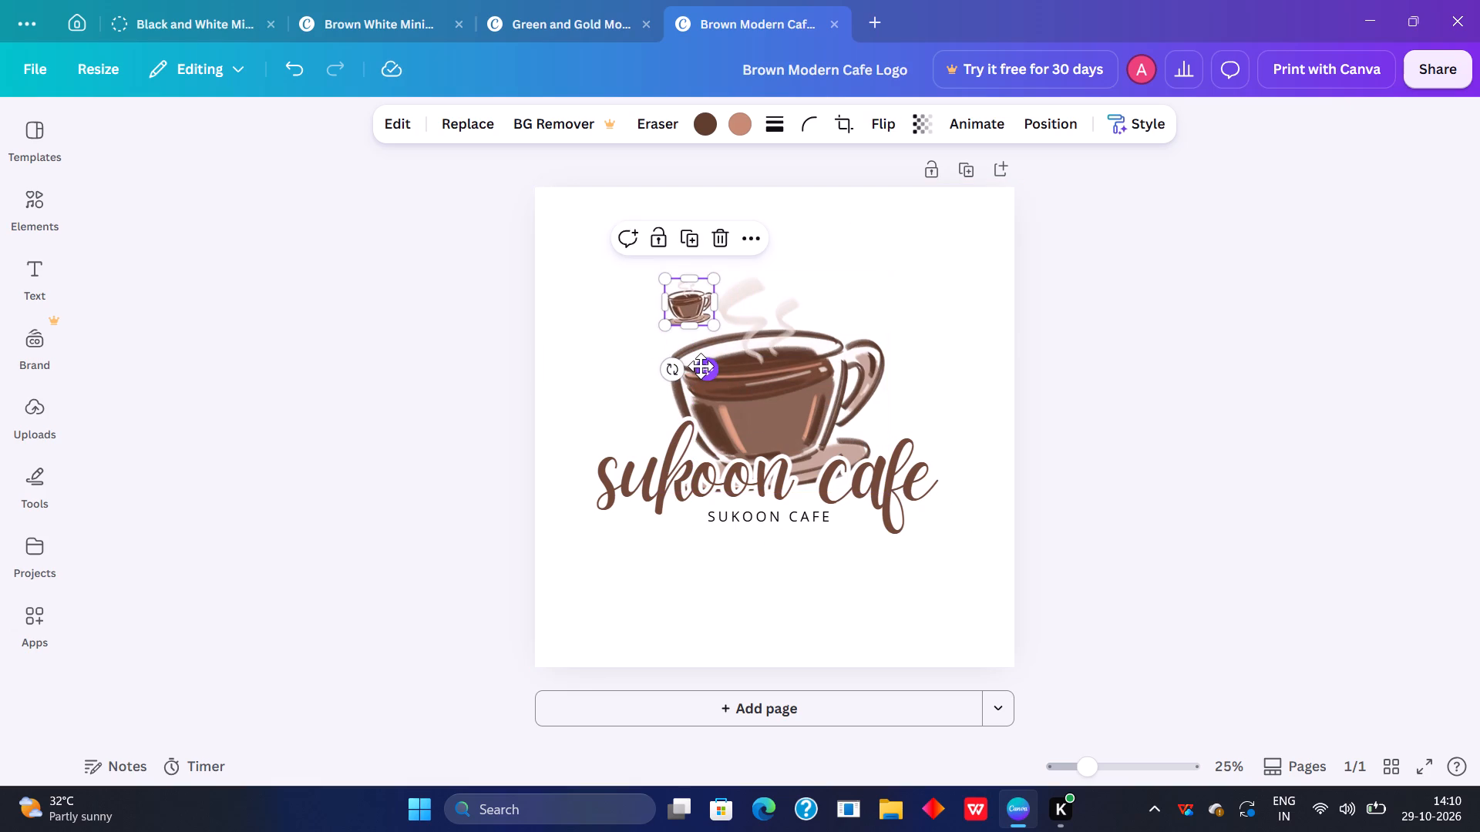
pyautogui.moveTo(701, 365); pyautogui.dragTo(615, 497)
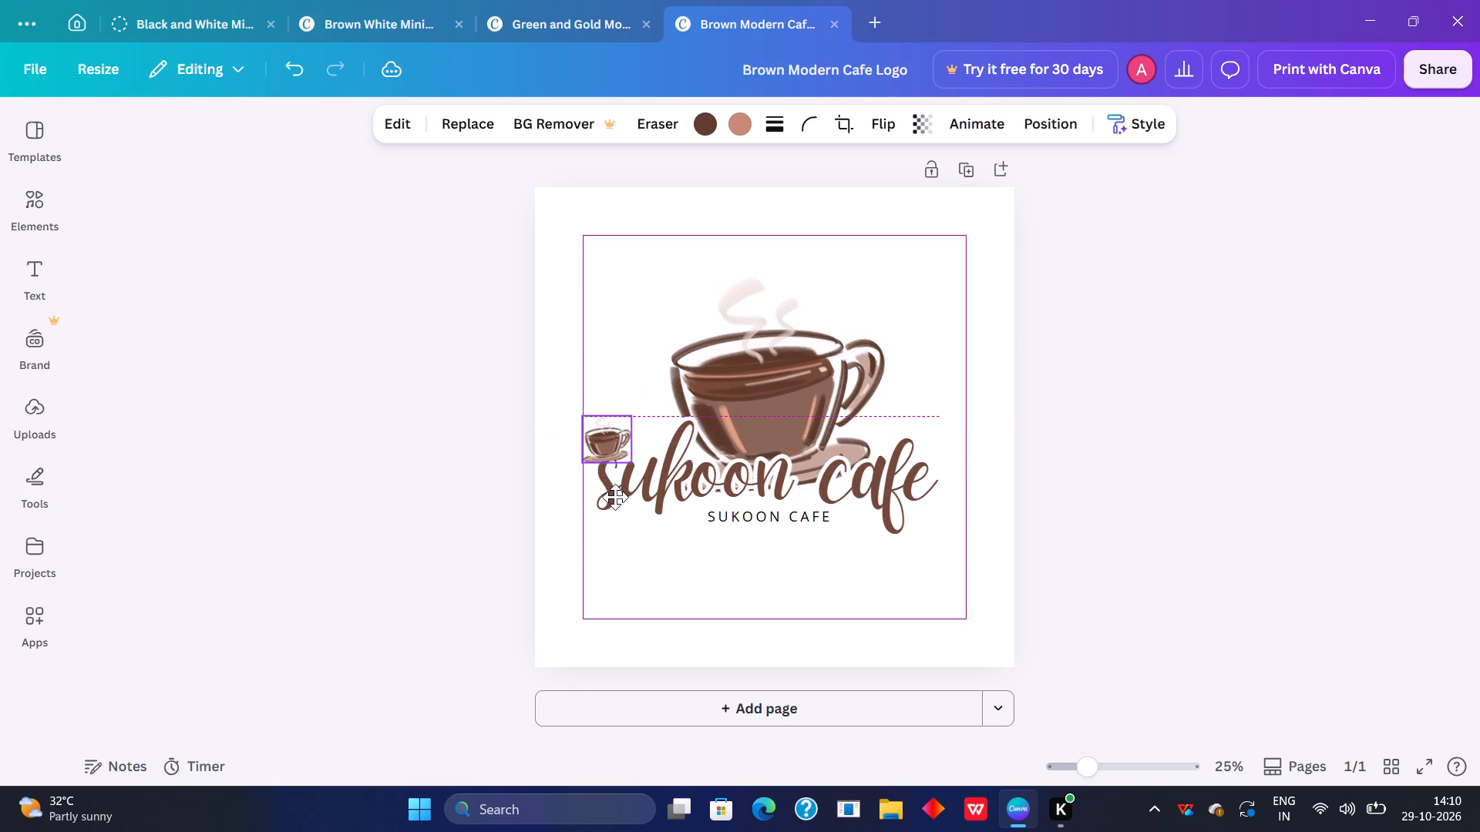
pyautogui.moveTo(615, 497); pyautogui.dragTo(616, 499)
pyautogui.moveTo(616, 499); pyautogui.dragTo(617, 499)
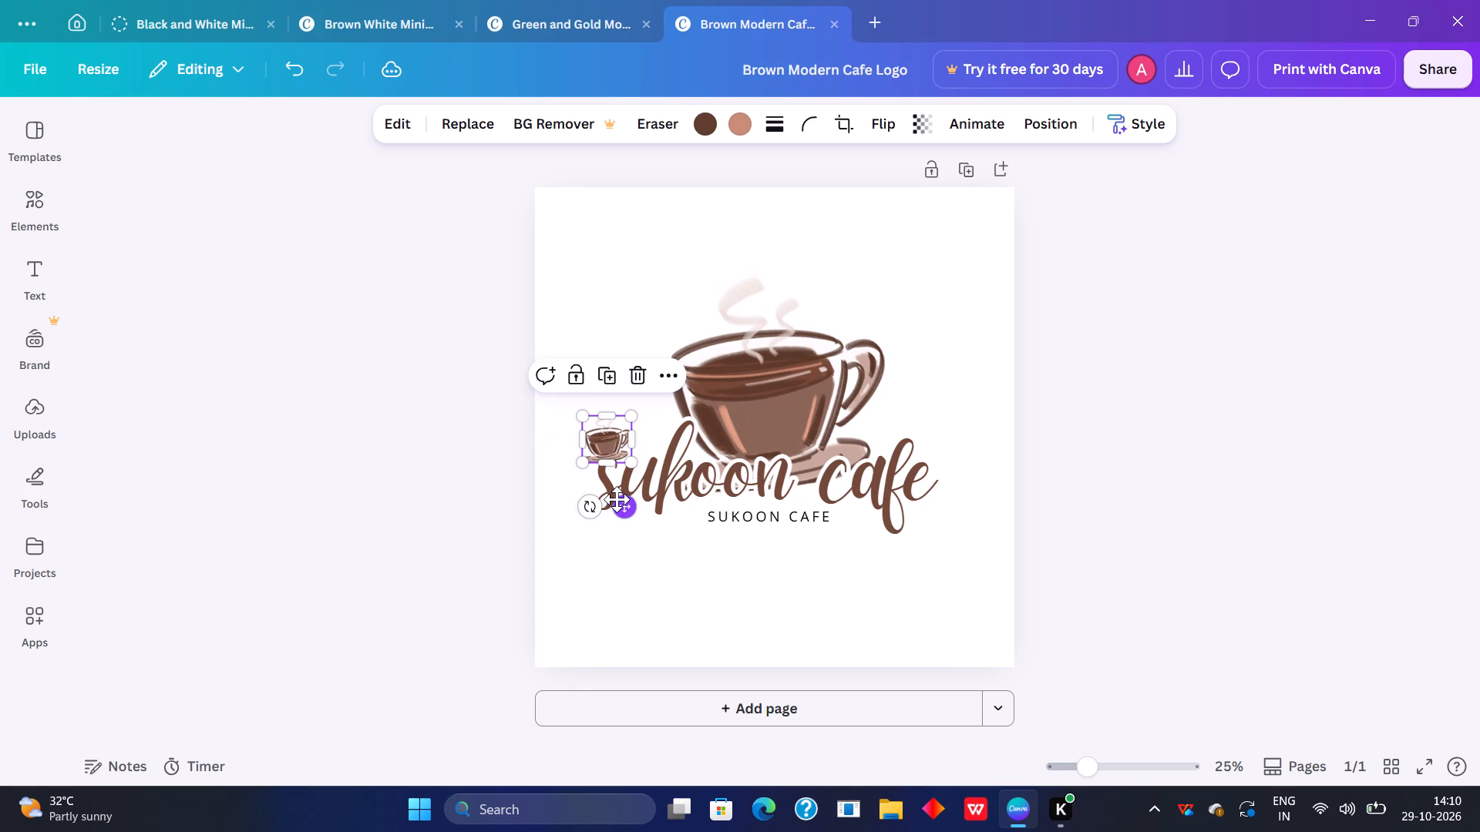
# Send the small coffee cup copy backward in the layer order, behind the script text.
pyautogui.click(667, 380)
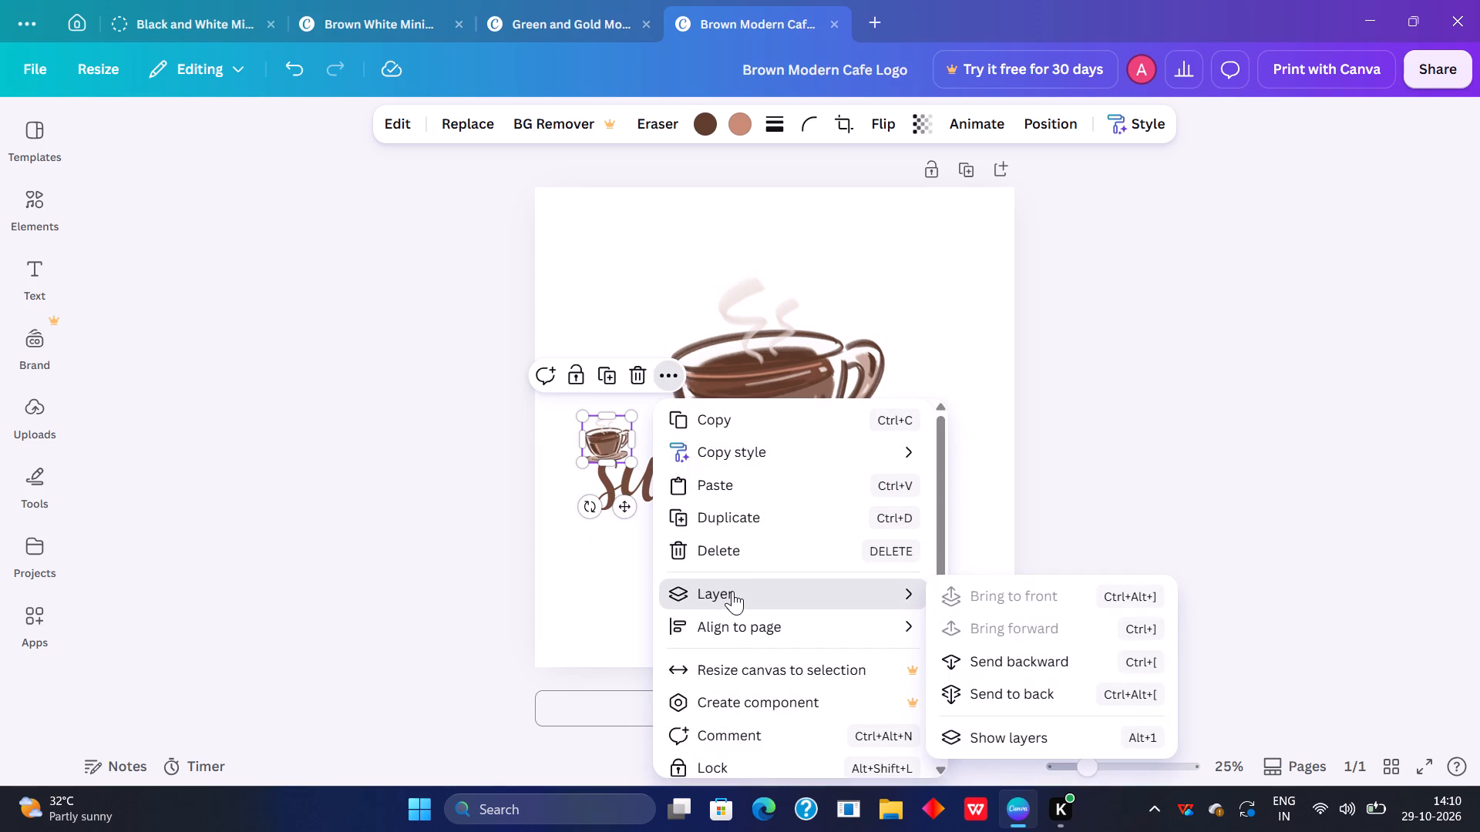
pyautogui.click(1011, 675)
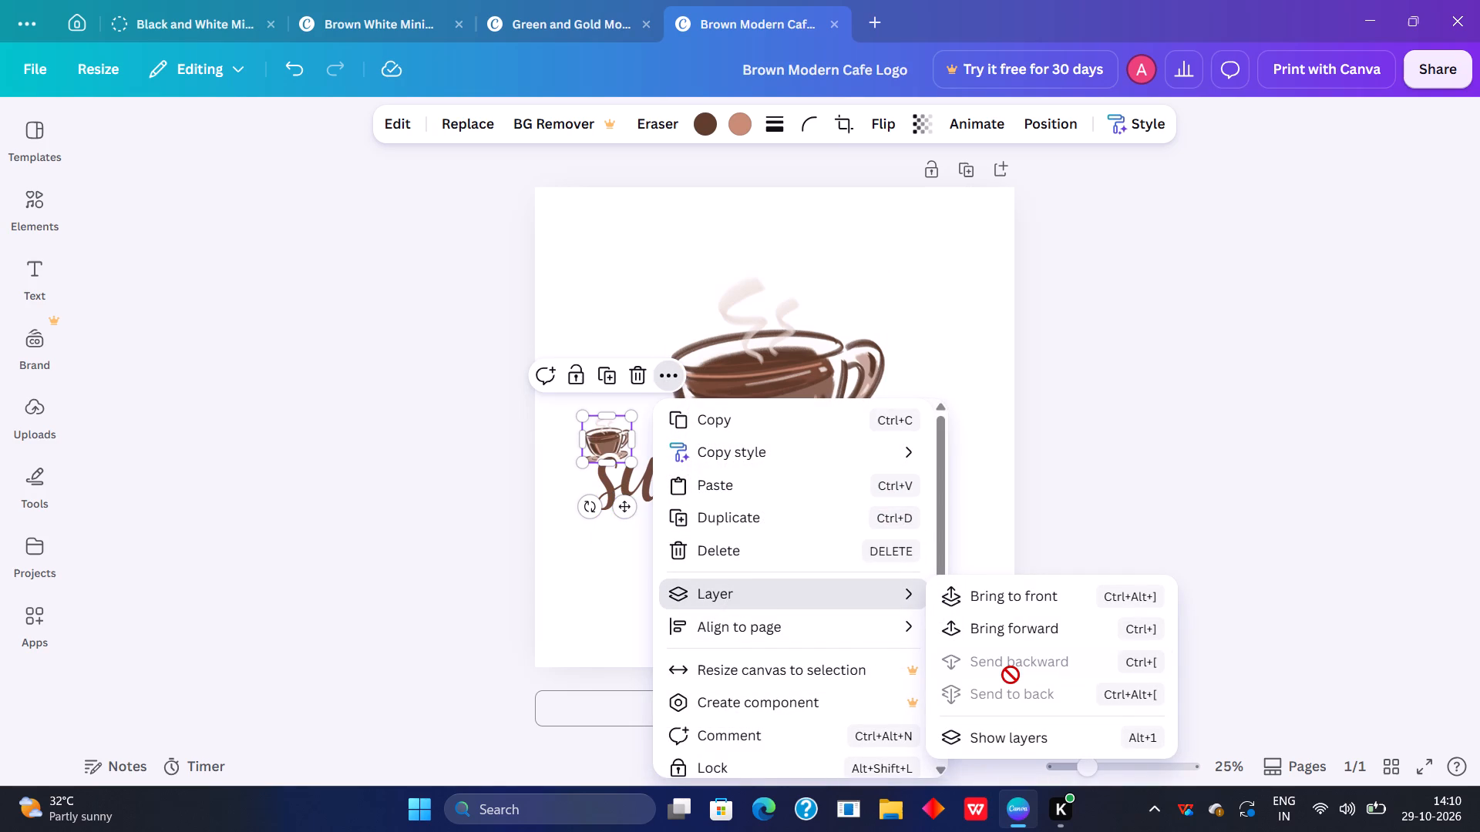
# Rotate the small coffee cup copy above the "s" by about -8°.
pyautogui.click(975, 467)
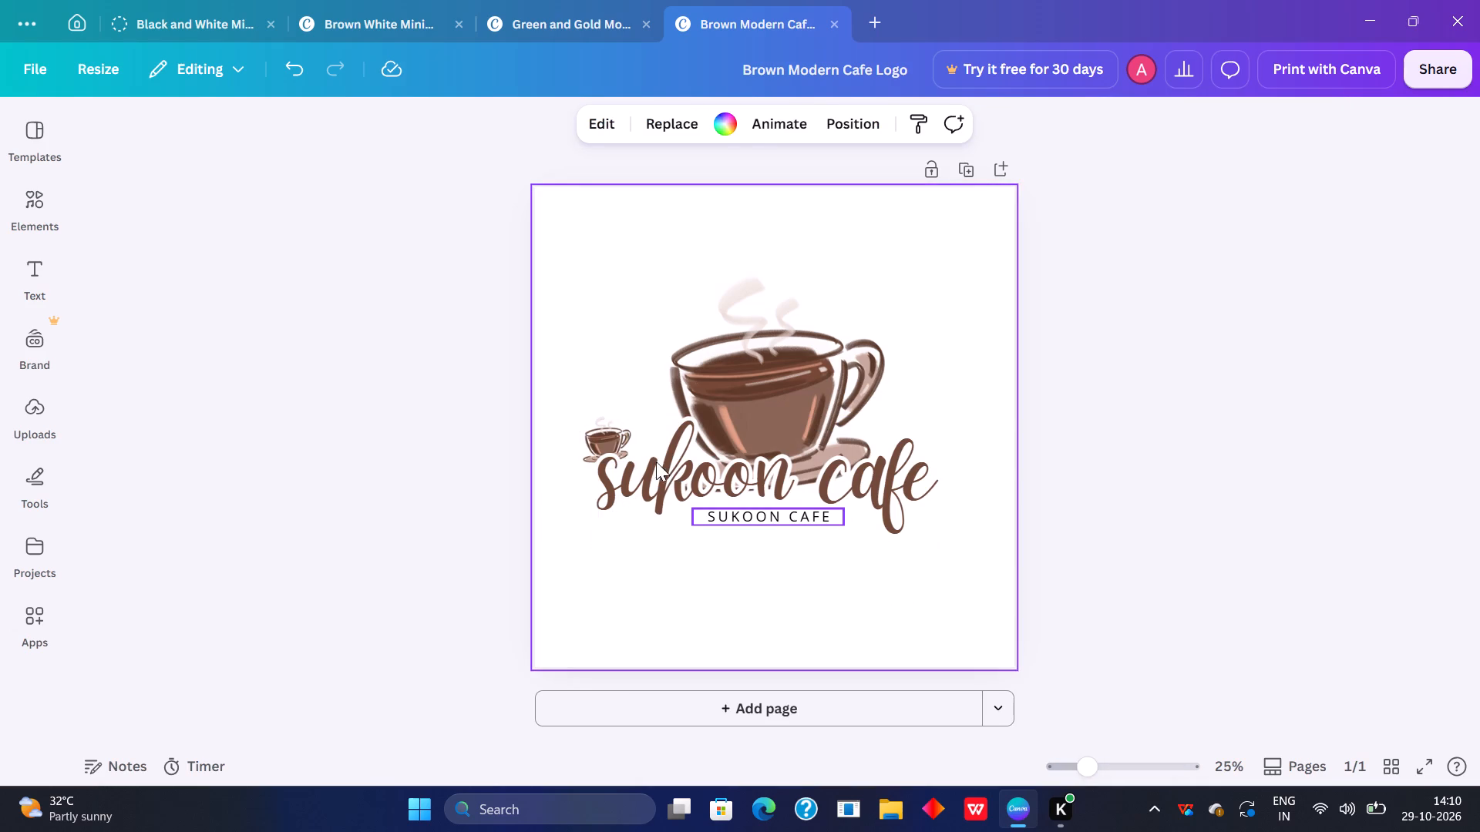
pyautogui.click(586, 435)
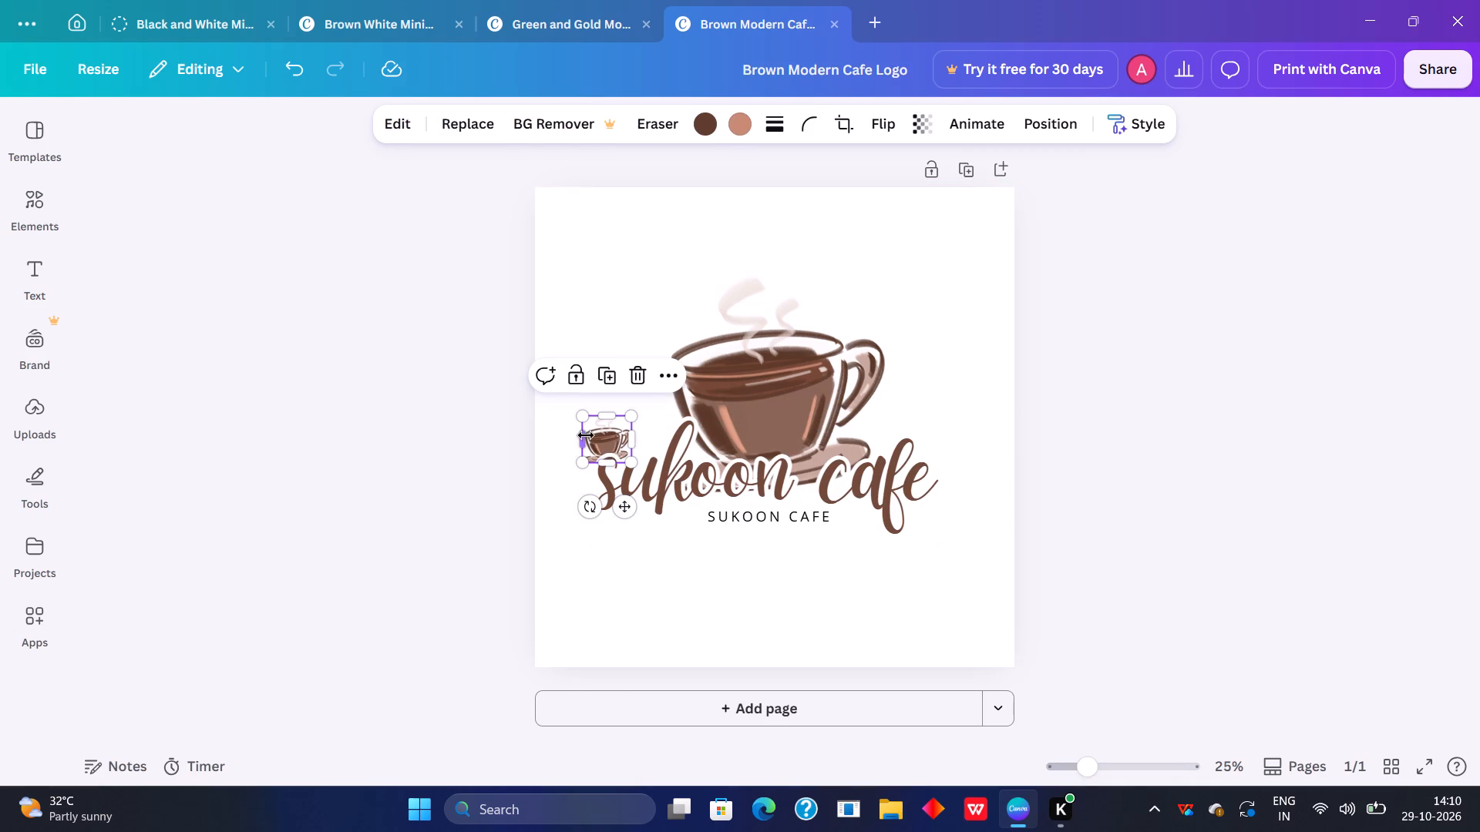
pyautogui.moveTo(591, 502); pyautogui.dragTo(597, 519)
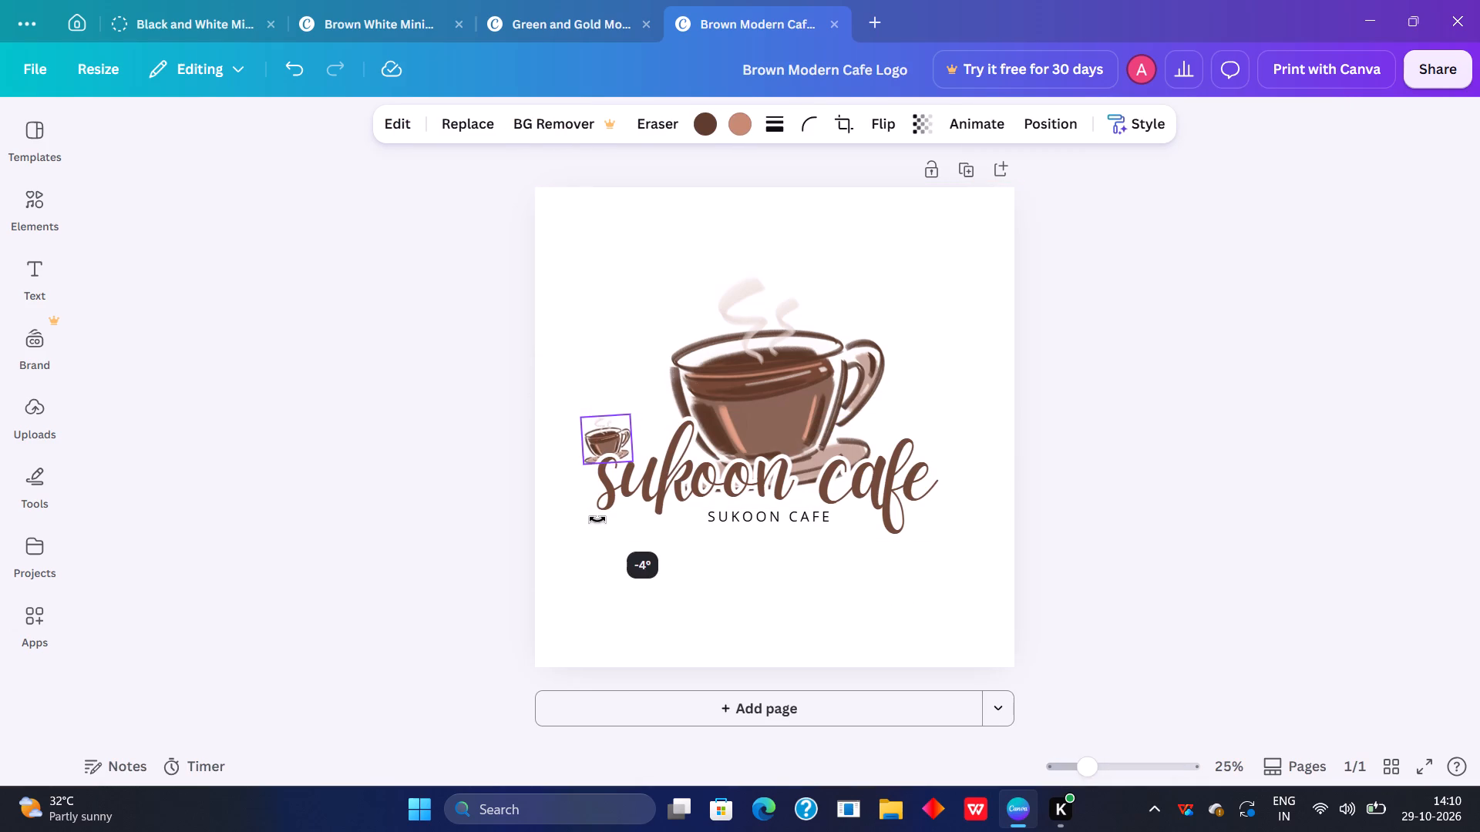
pyautogui.moveTo(597, 519); pyautogui.dragTo(601, 521)
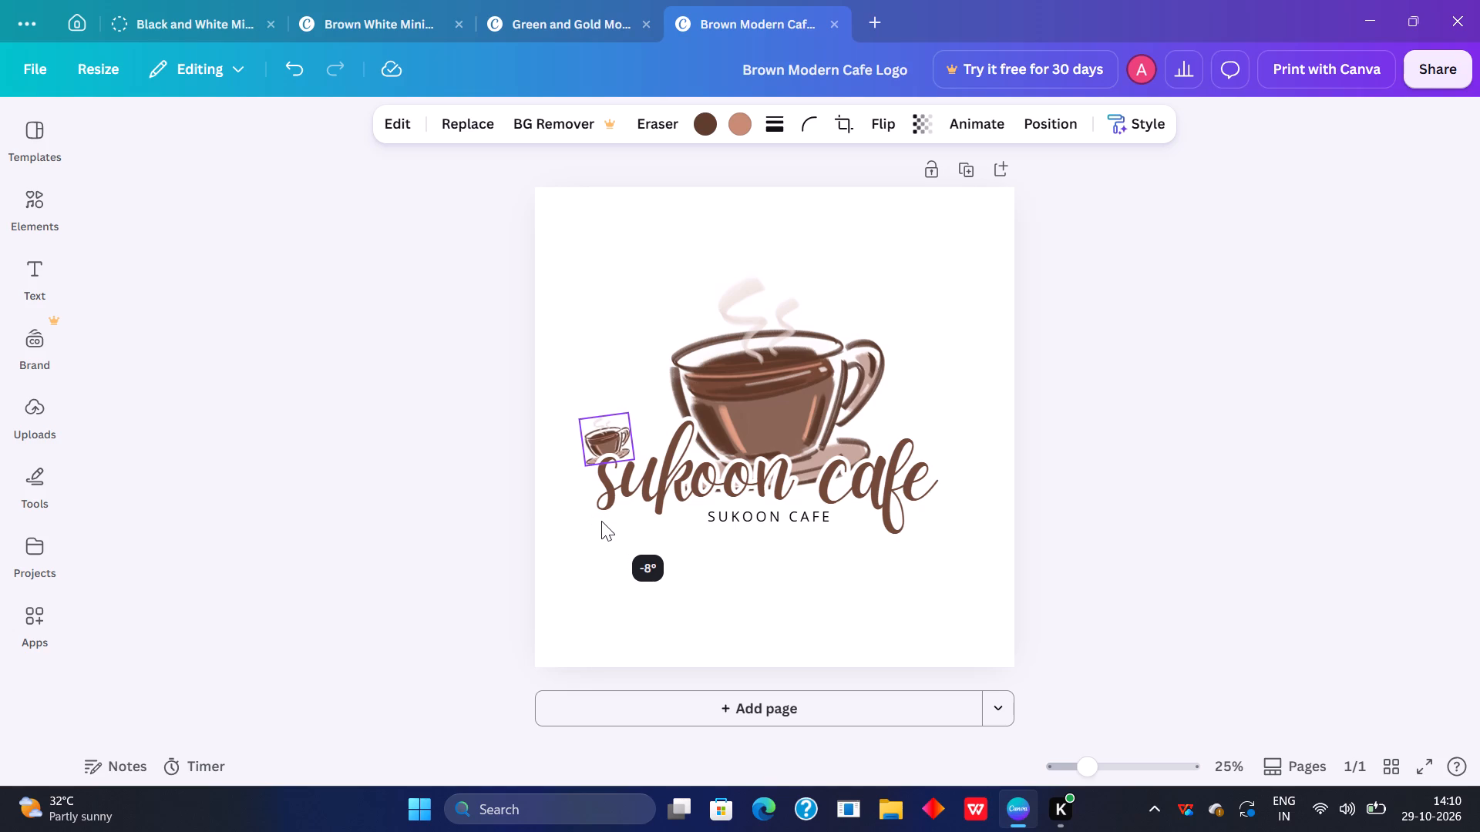
pyautogui.moveTo(601, 521); pyautogui.dragTo(600, 520)
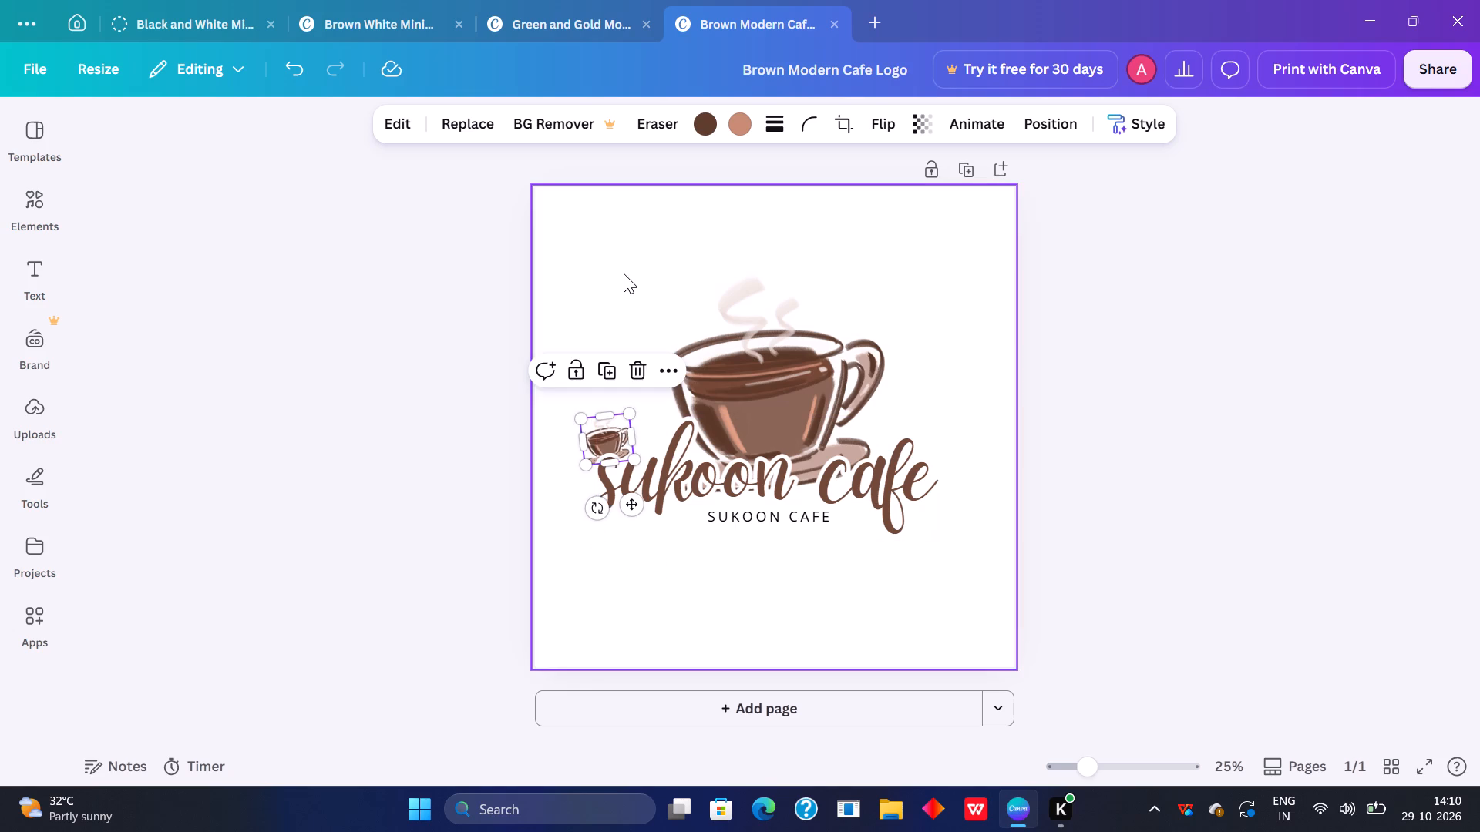
pyautogui.click(624, 273)
# Try black and violet as the page background, and settle on the light orange-tan shade from the photo colours.
pyautogui.scroll(1, 624, 273)
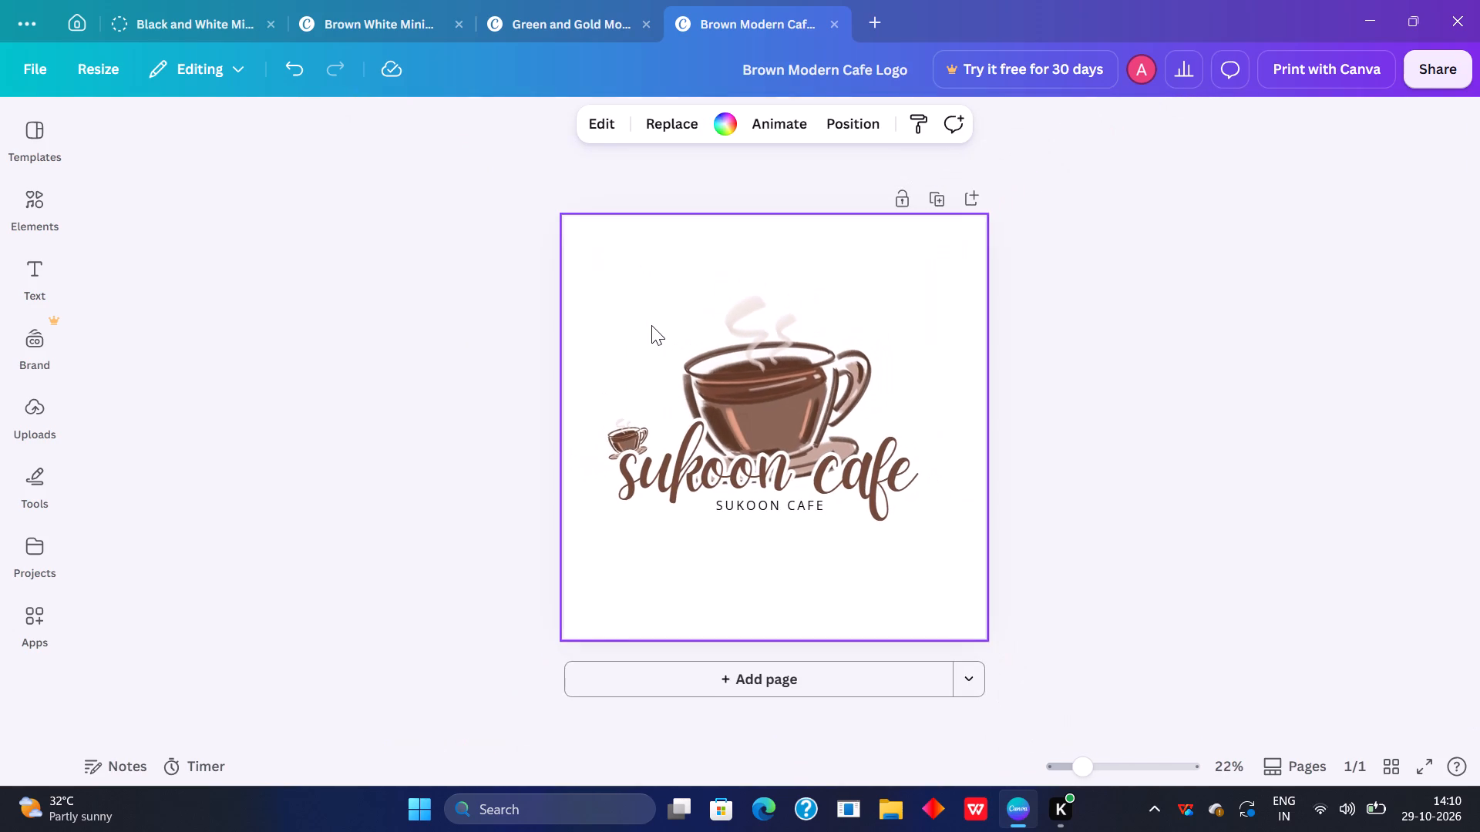
pyautogui.click(661, 333)
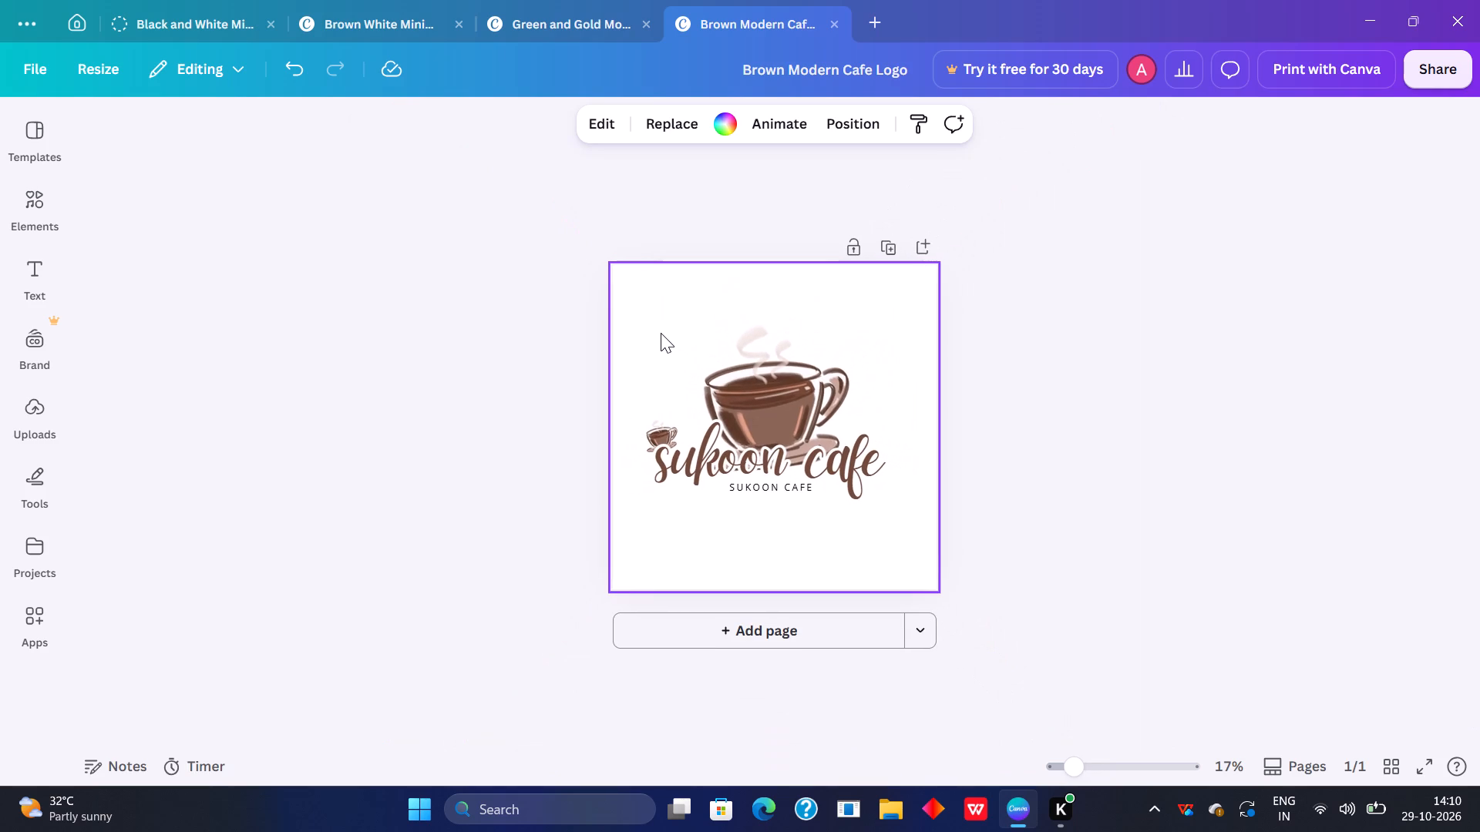
pyautogui.click(672, 341)
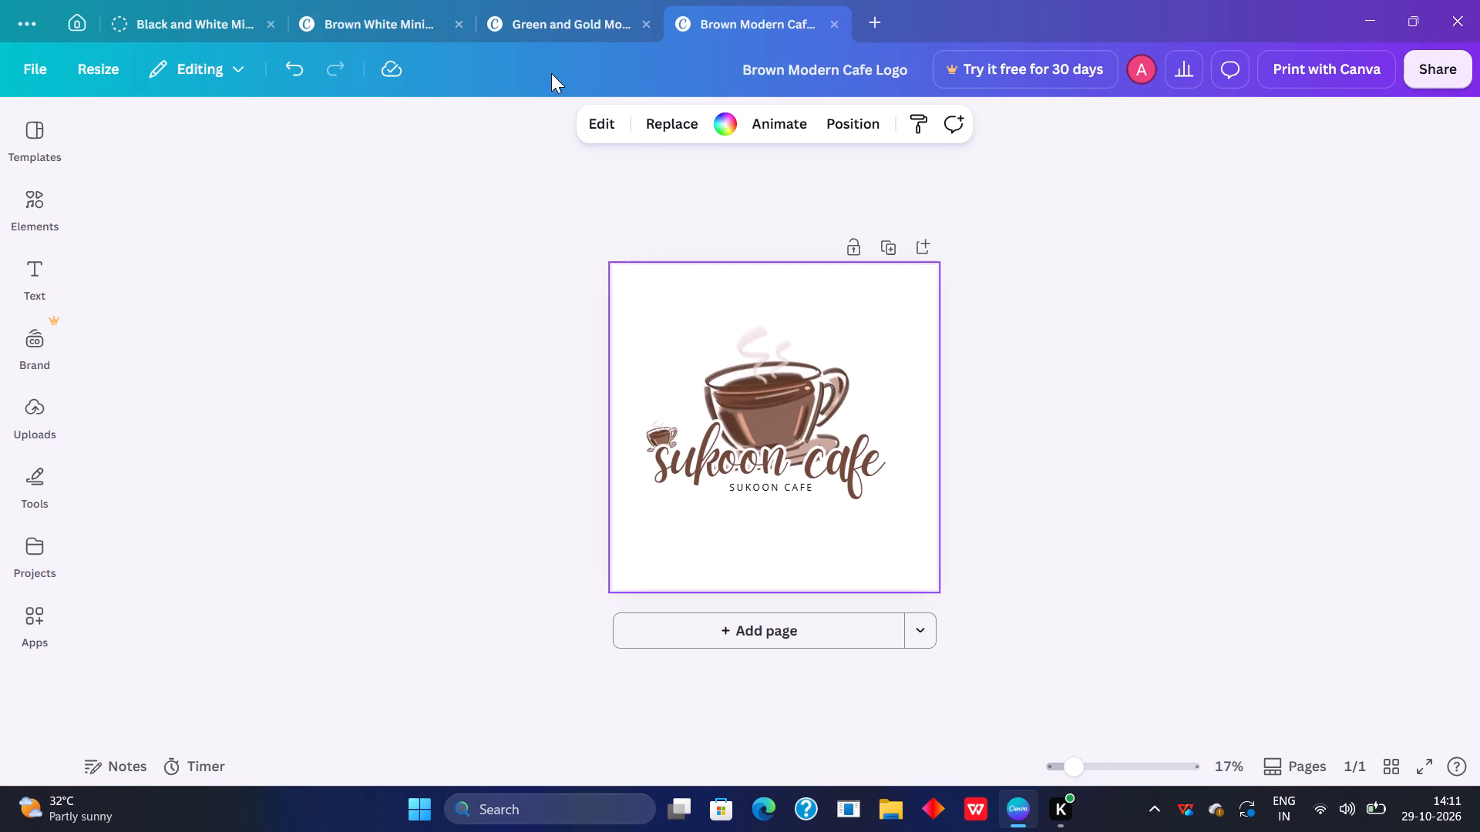
pyautogui.click(716, 122)
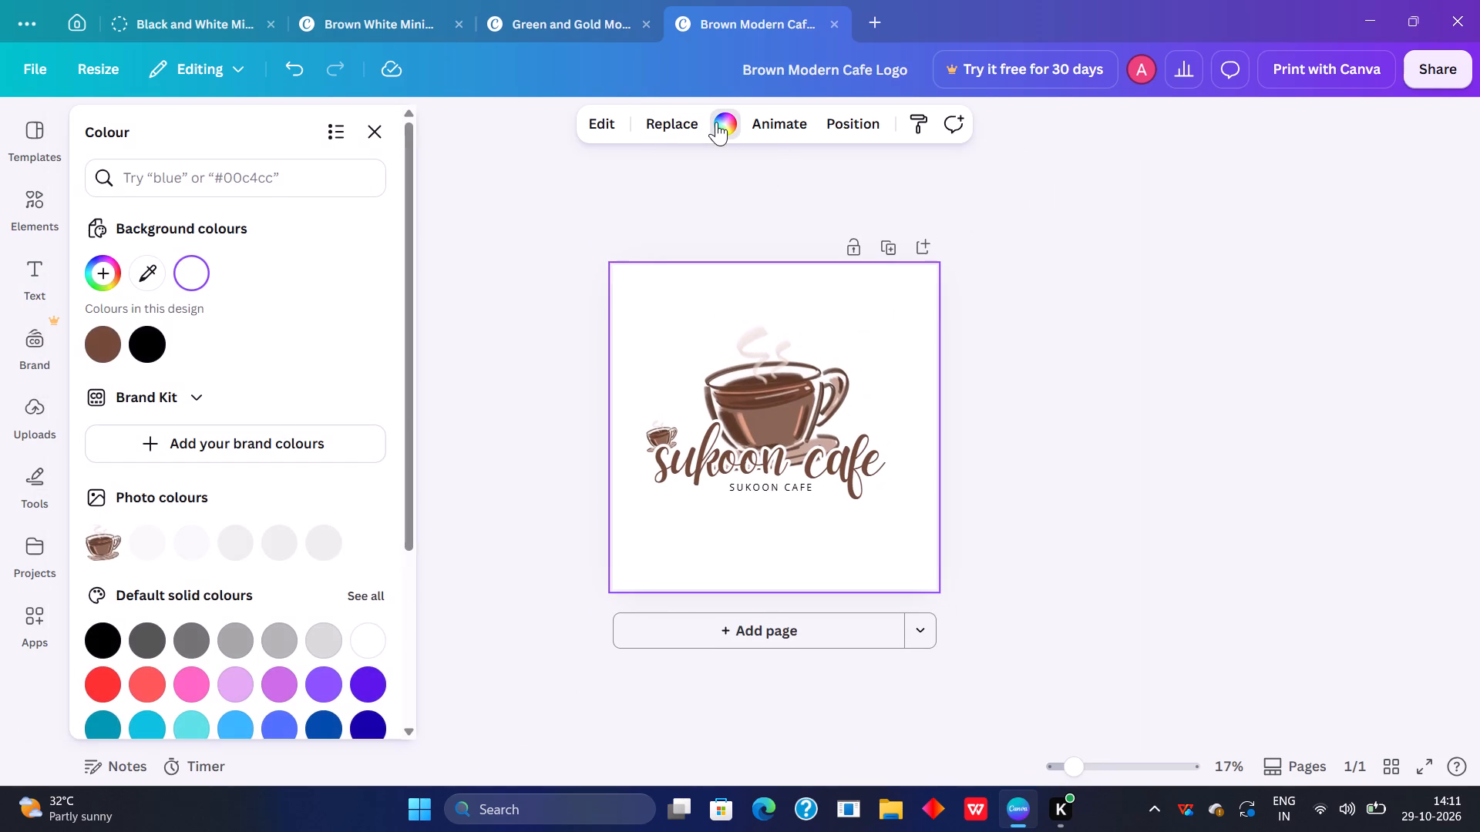
pyautogui.click(145, 348)
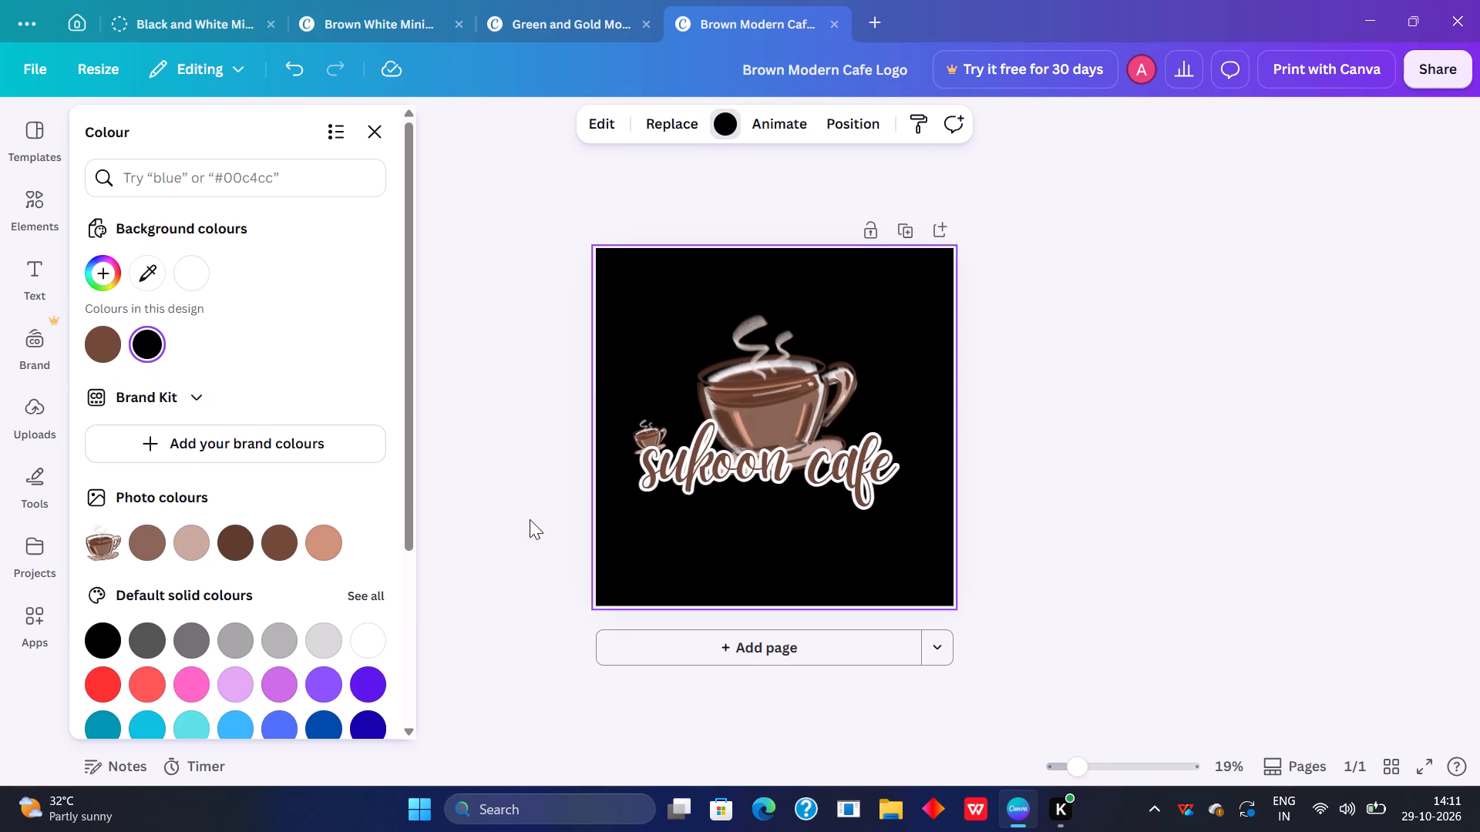
pyautogui.click(388, 681)
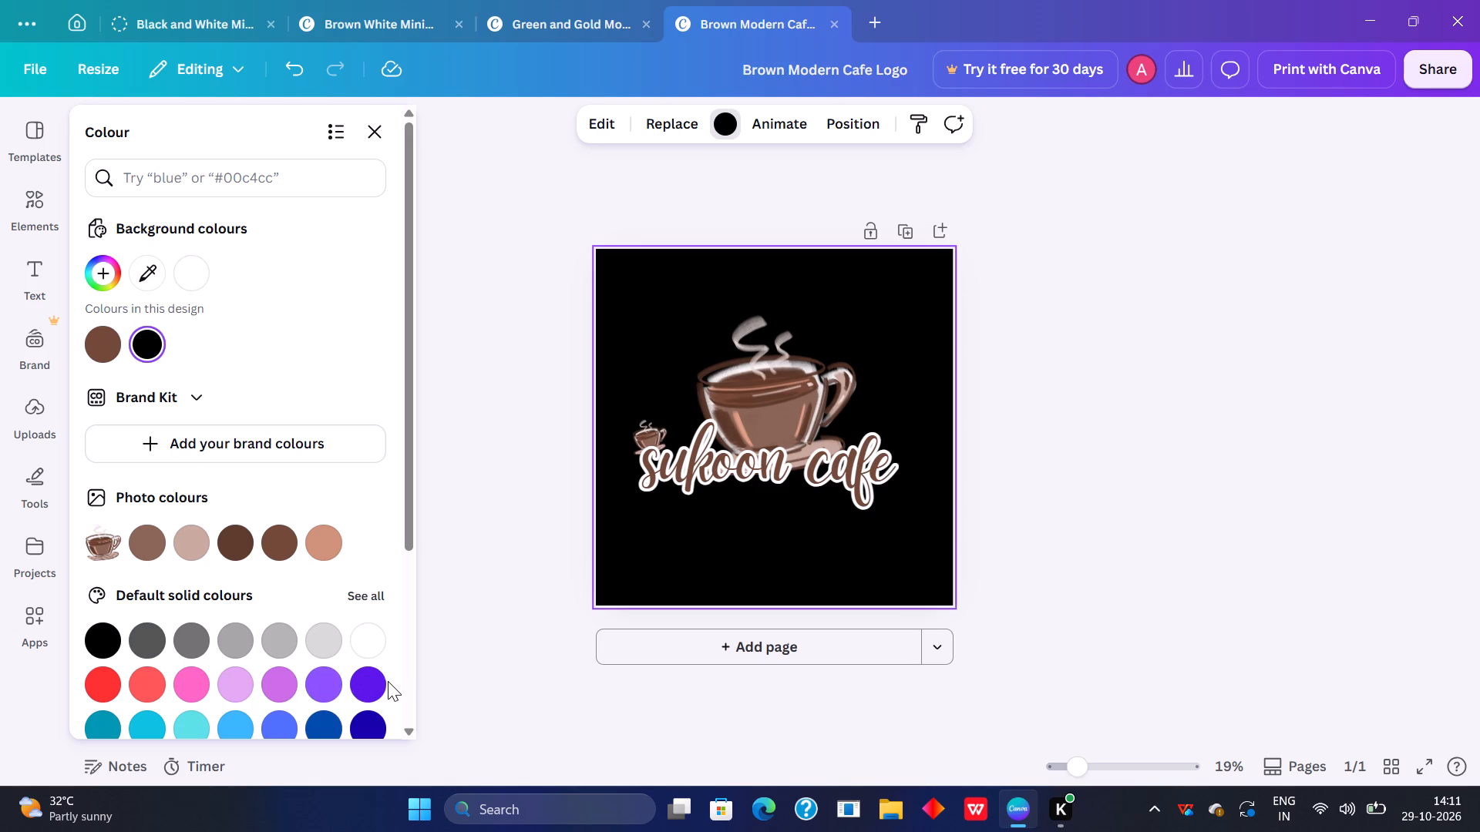
pyautogui.click(378, 680)
pyautogui.scroll(-2, 378, 680)
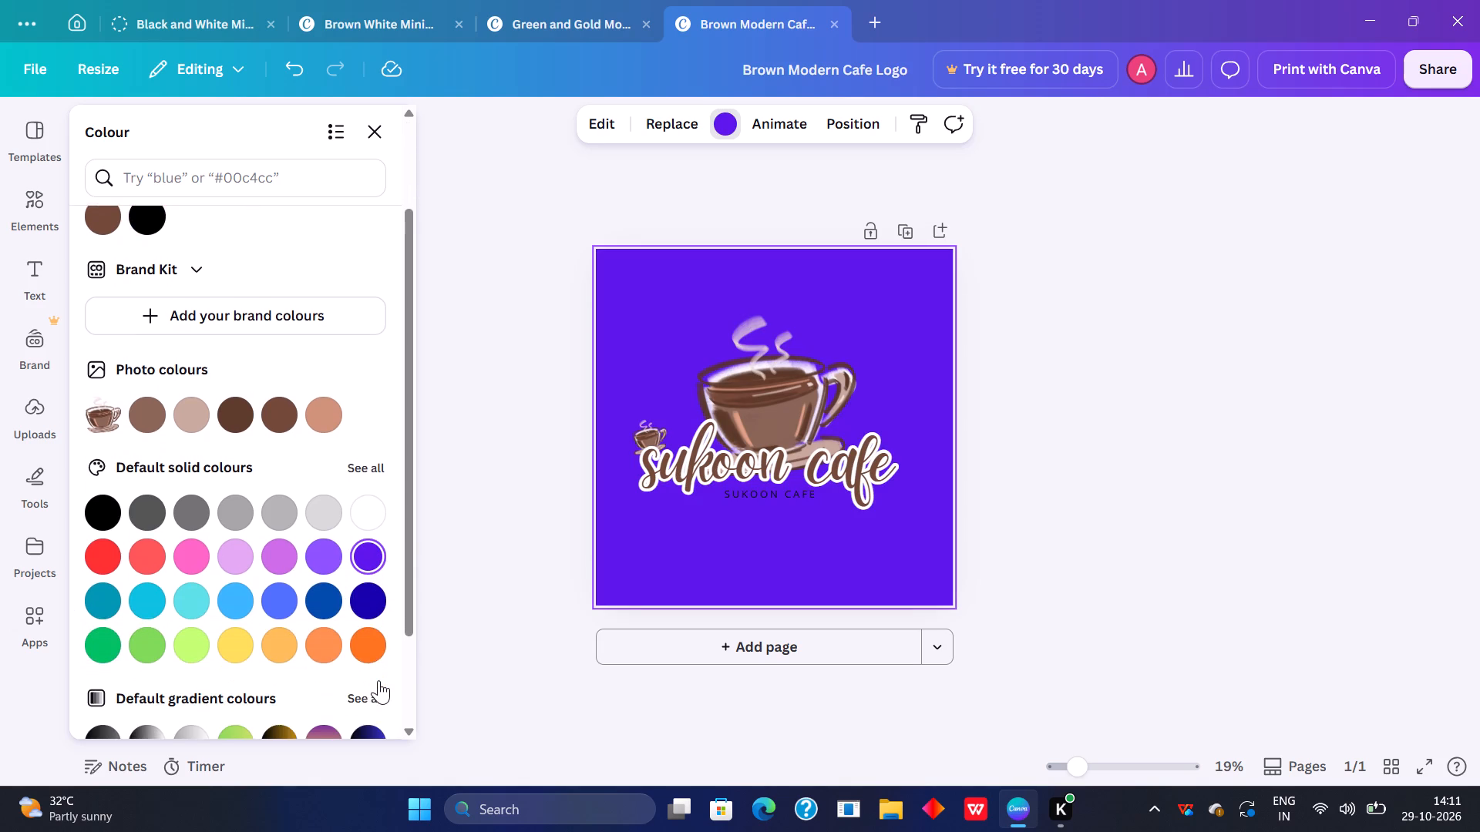
pyautogui.click(324, 399)
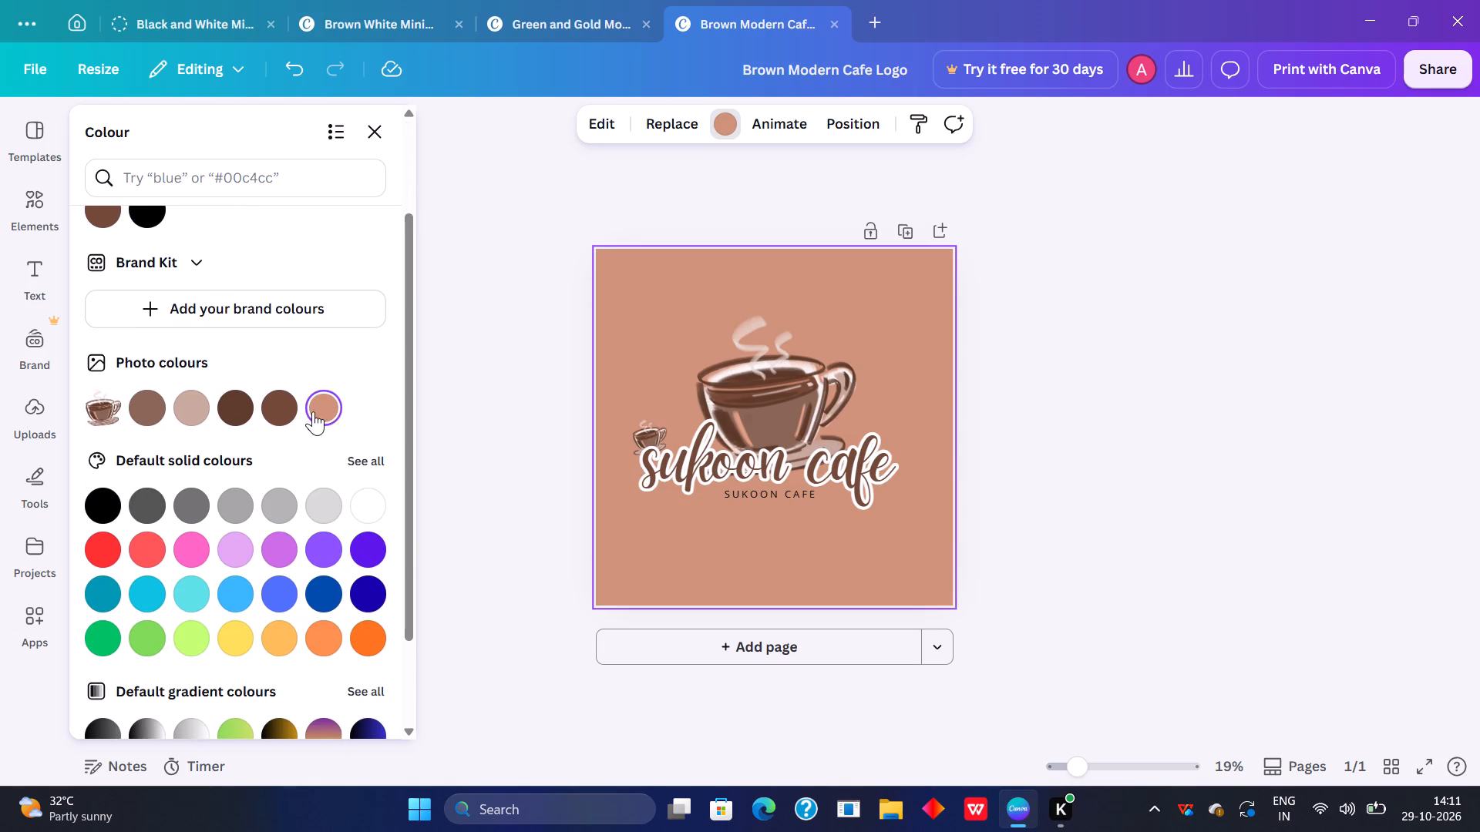
pyautogui.click(431, 431)
pyautogui.scroll(1, 431, 431)
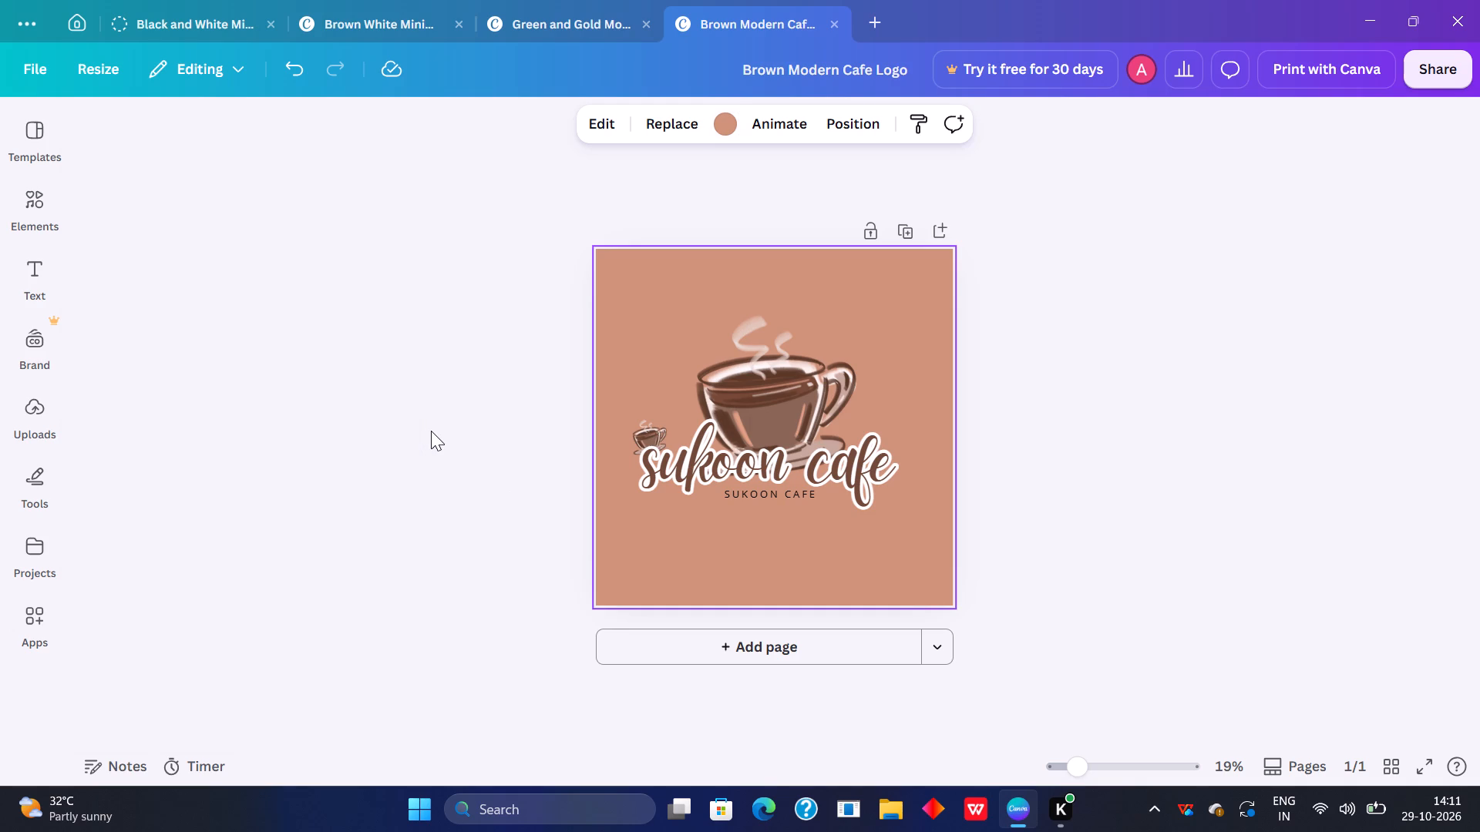
pyautogui.scroll(1, 431, 431)
# Download the logo as a PNG and save it in Downloads with the file name "sukoon 2nd branch".
pyautogui.click(1448, 72)
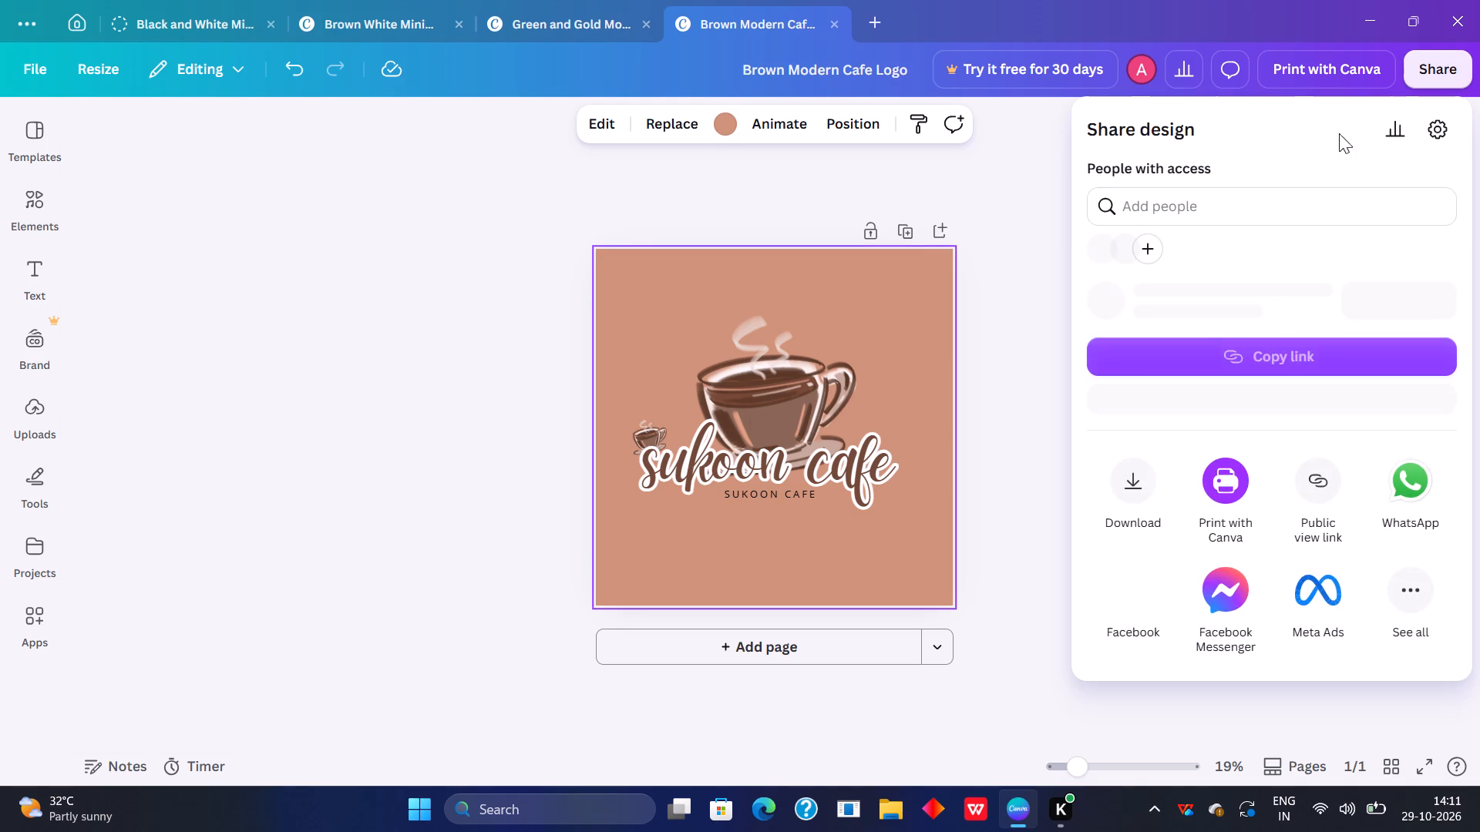
pyautogui.click(1127, 520)
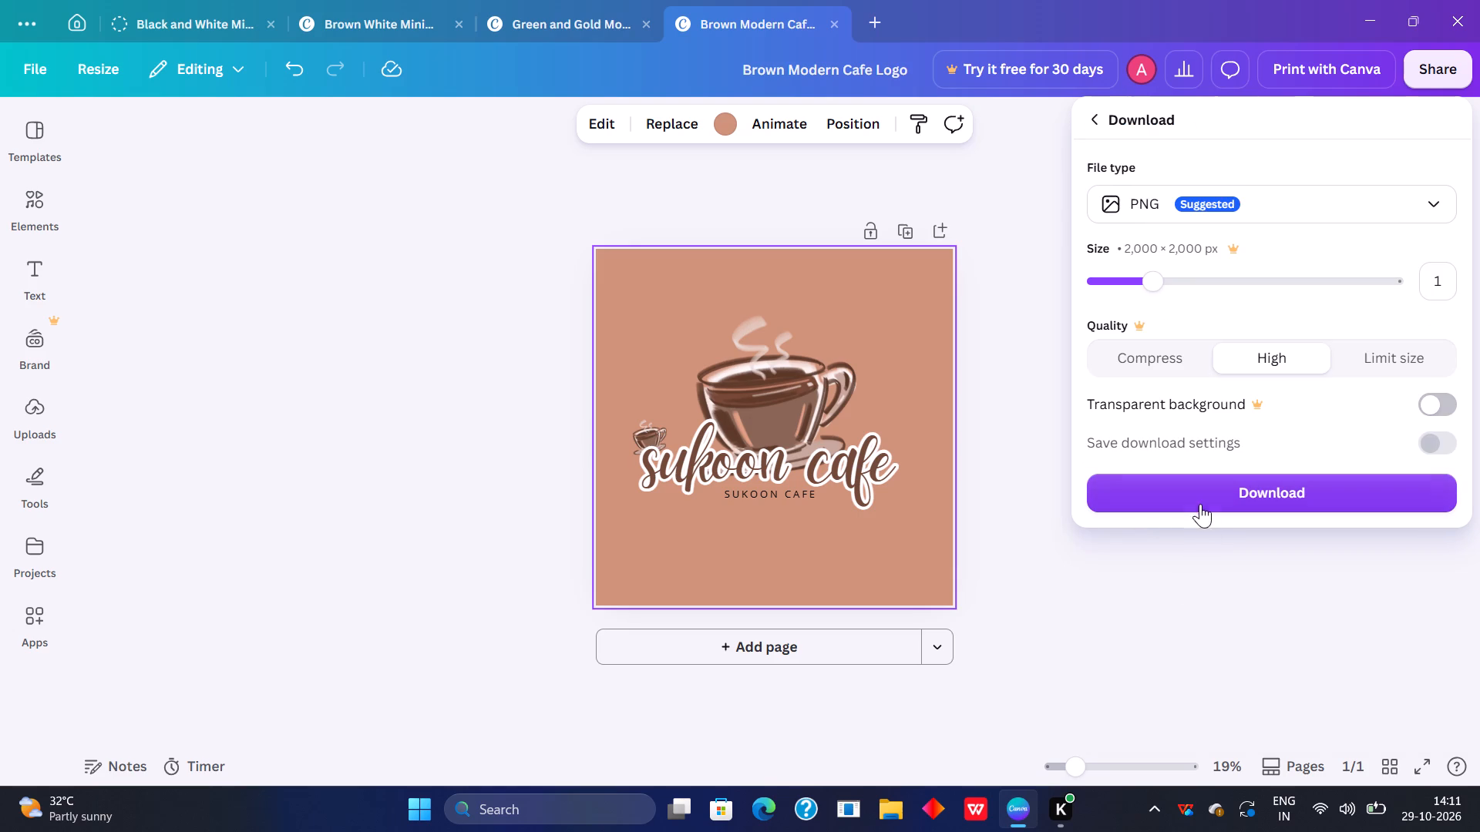
pyautogui.click(1200, 492)
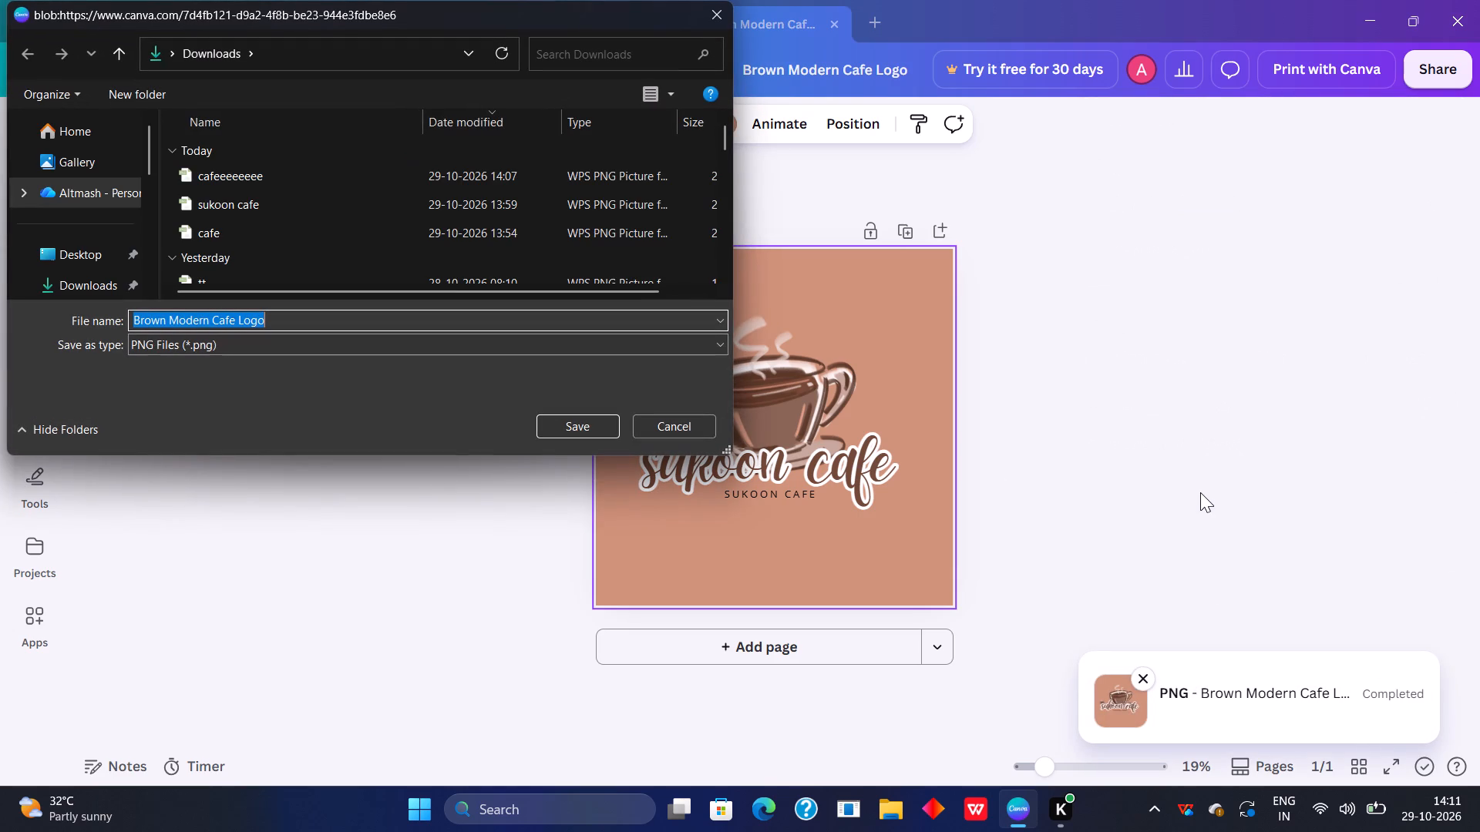
pyautogui.press('BackSpace')
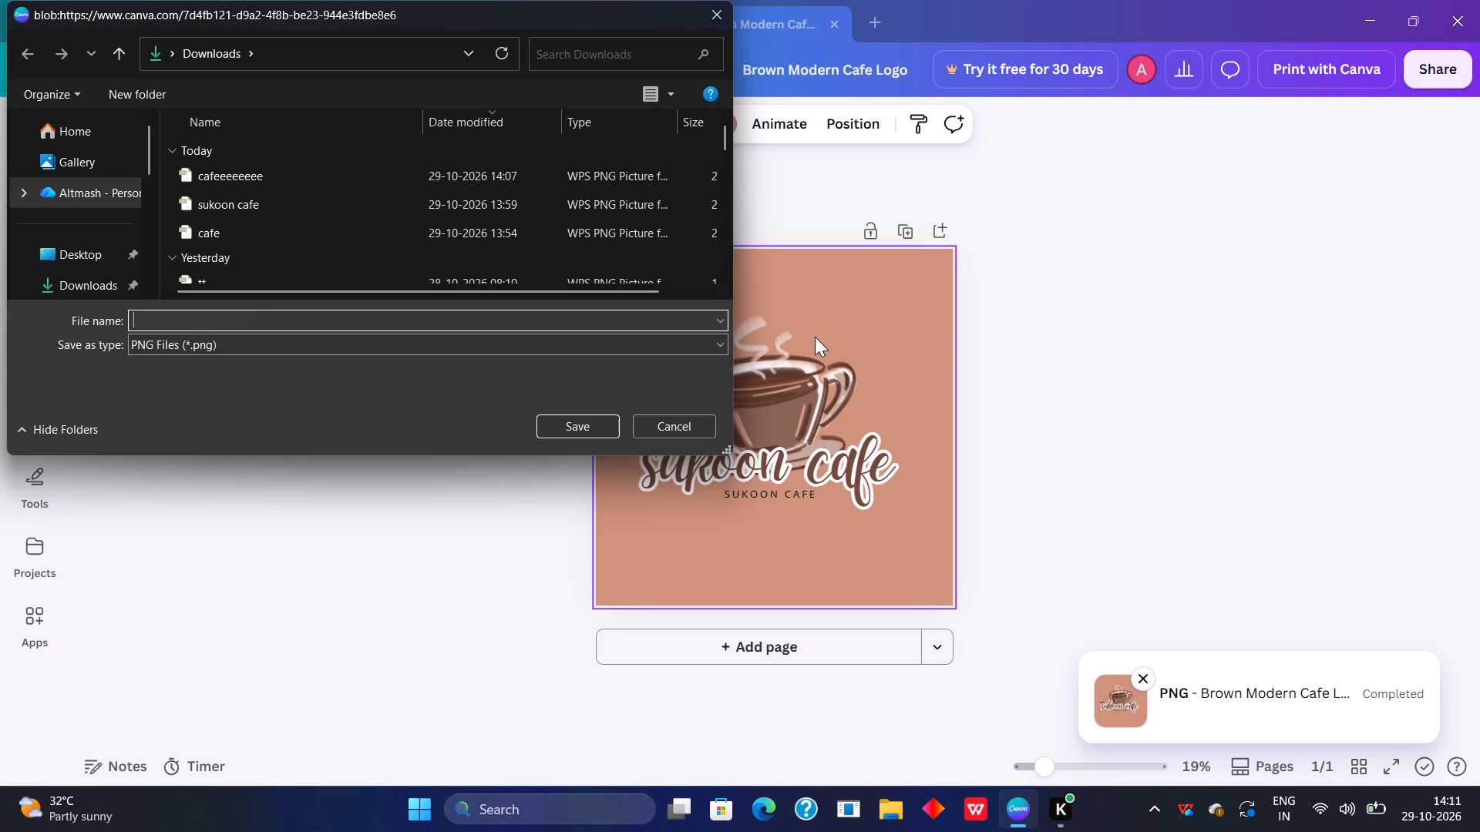
pyautogui.press('b')
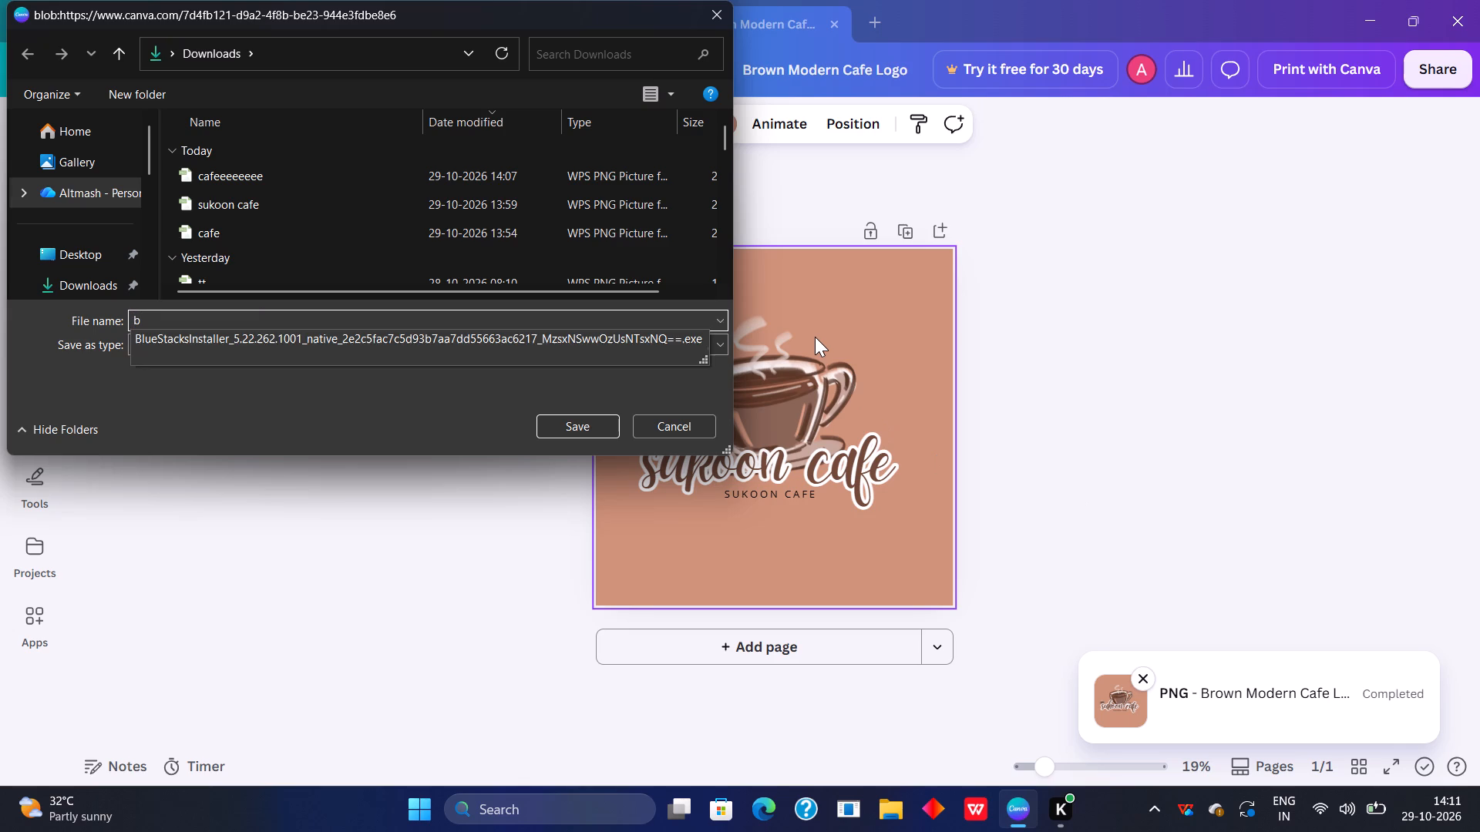
pyautogui.press('BackSpace')
pyautogui.write('sukk')
pyautogui.press('BackSpace')
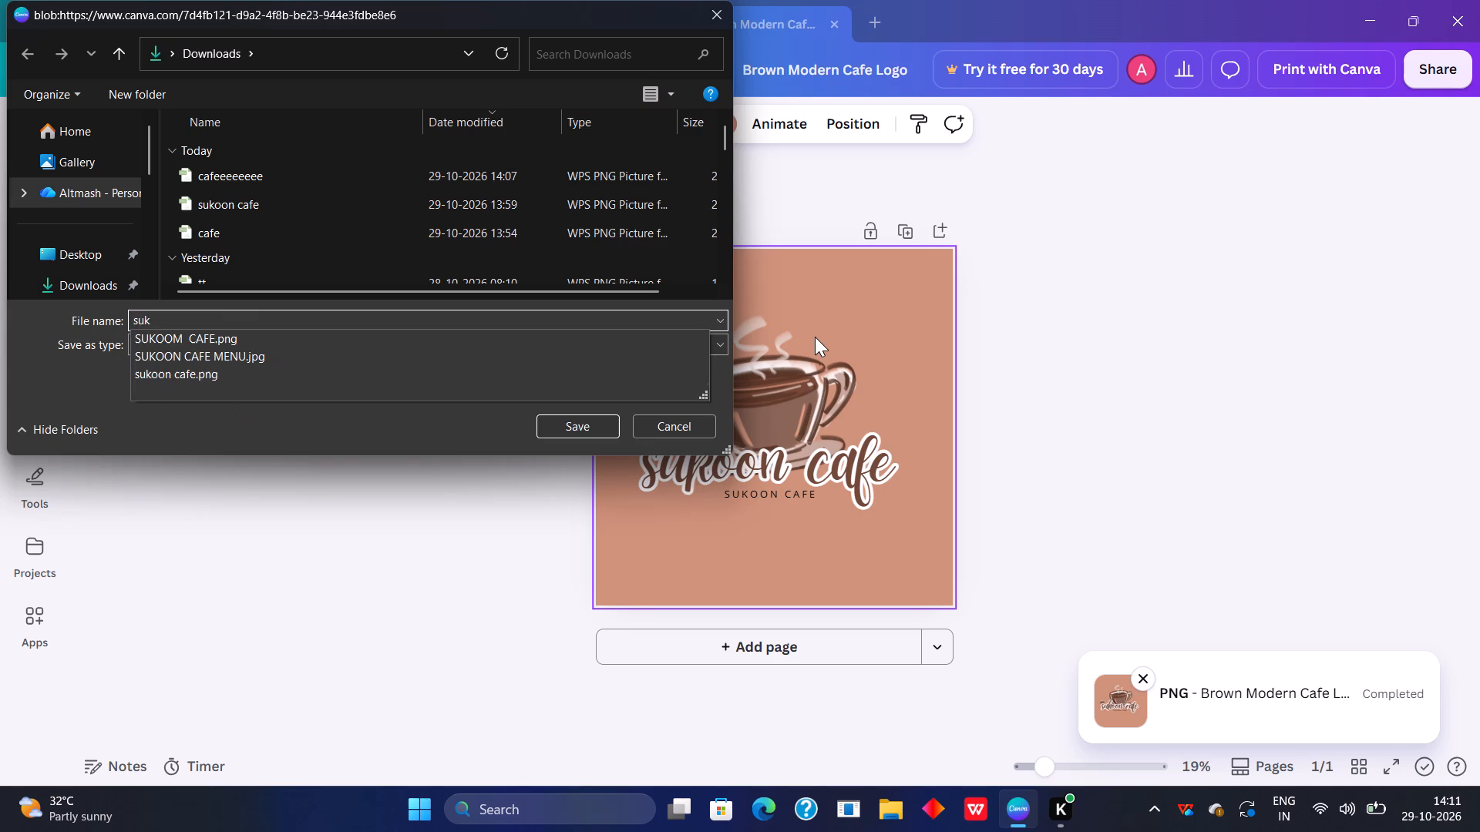
pyautogui.write('oon')
pyautogui.press('space')
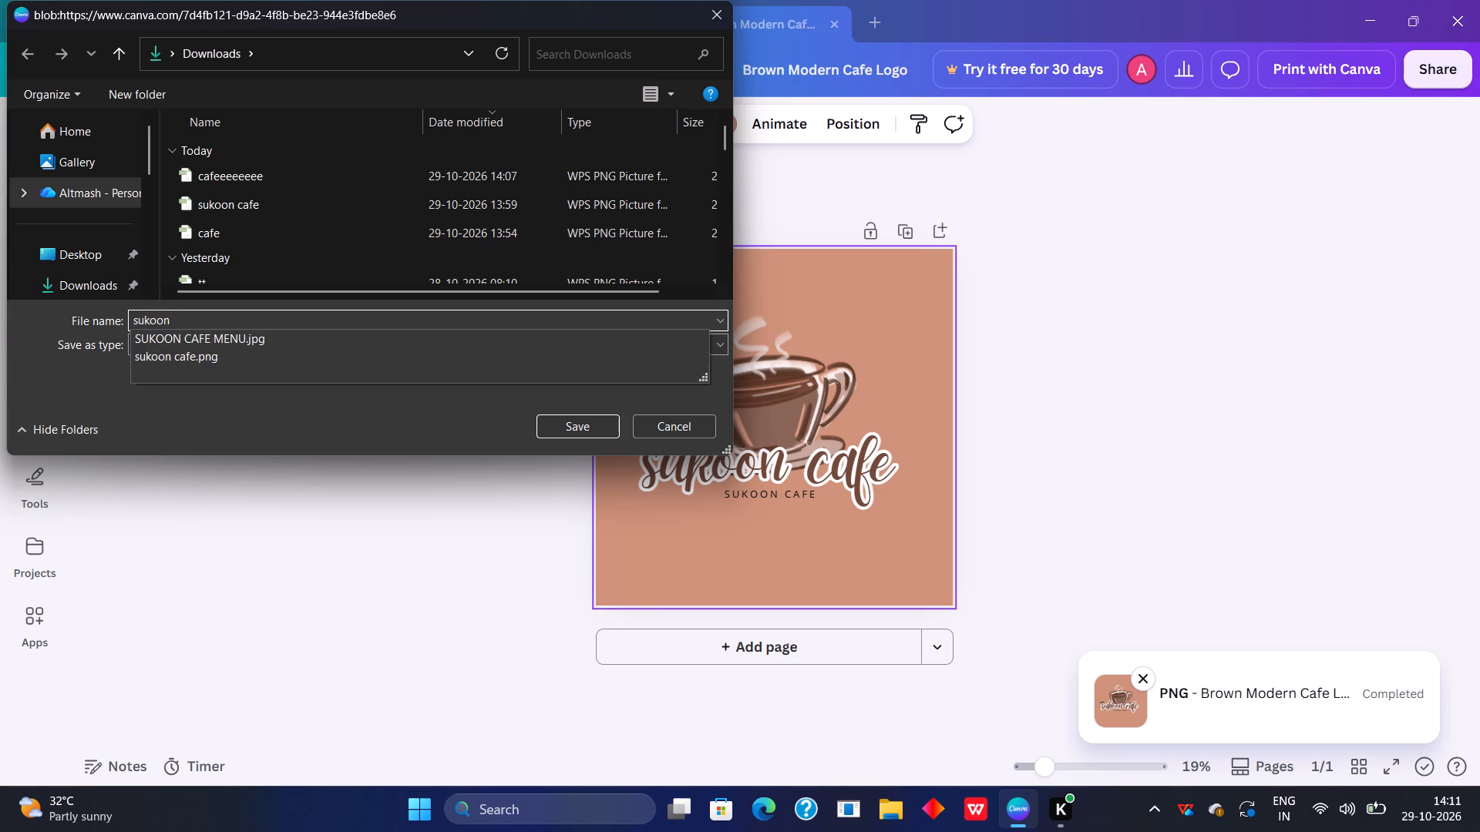
pyautogui.write('2nd branch')
pyautogui.press('Return')
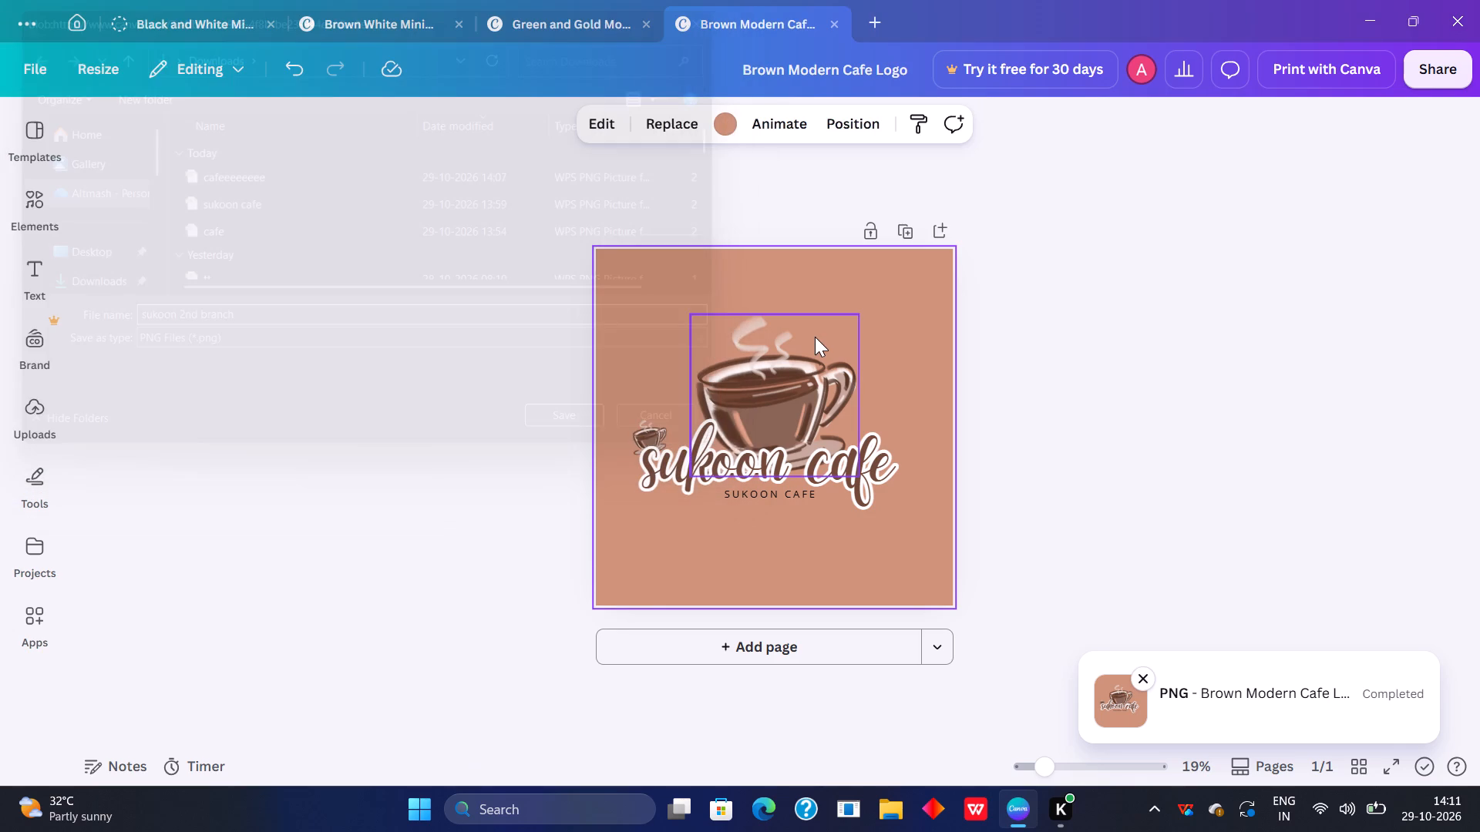
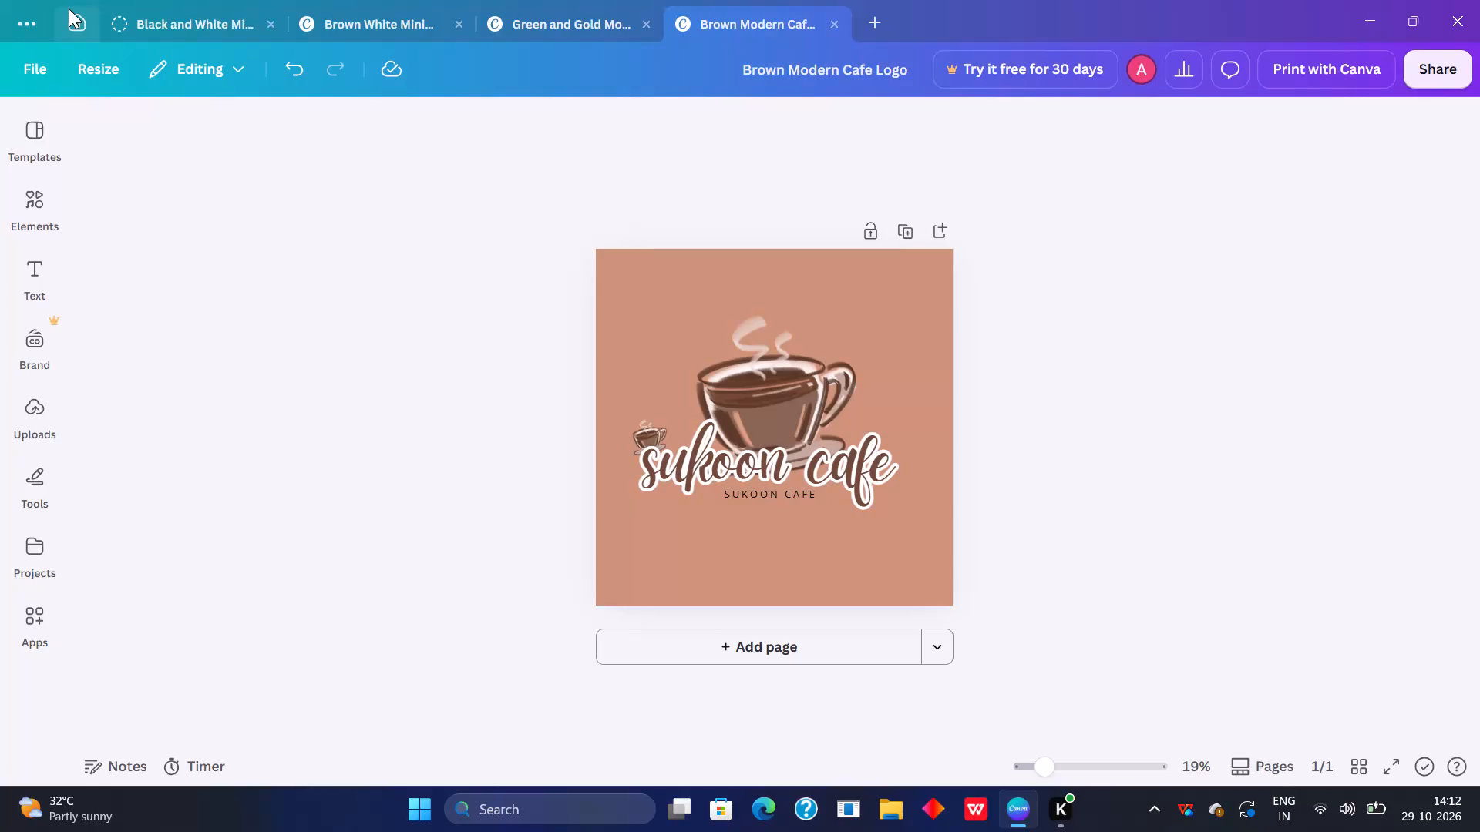
# Open the Black and White Modern Chess Logo template for customisation from the similar logo templates on the home tab.
pyautogui.click(78, 15)
pyautogui.scroll(-3, 878, 539)
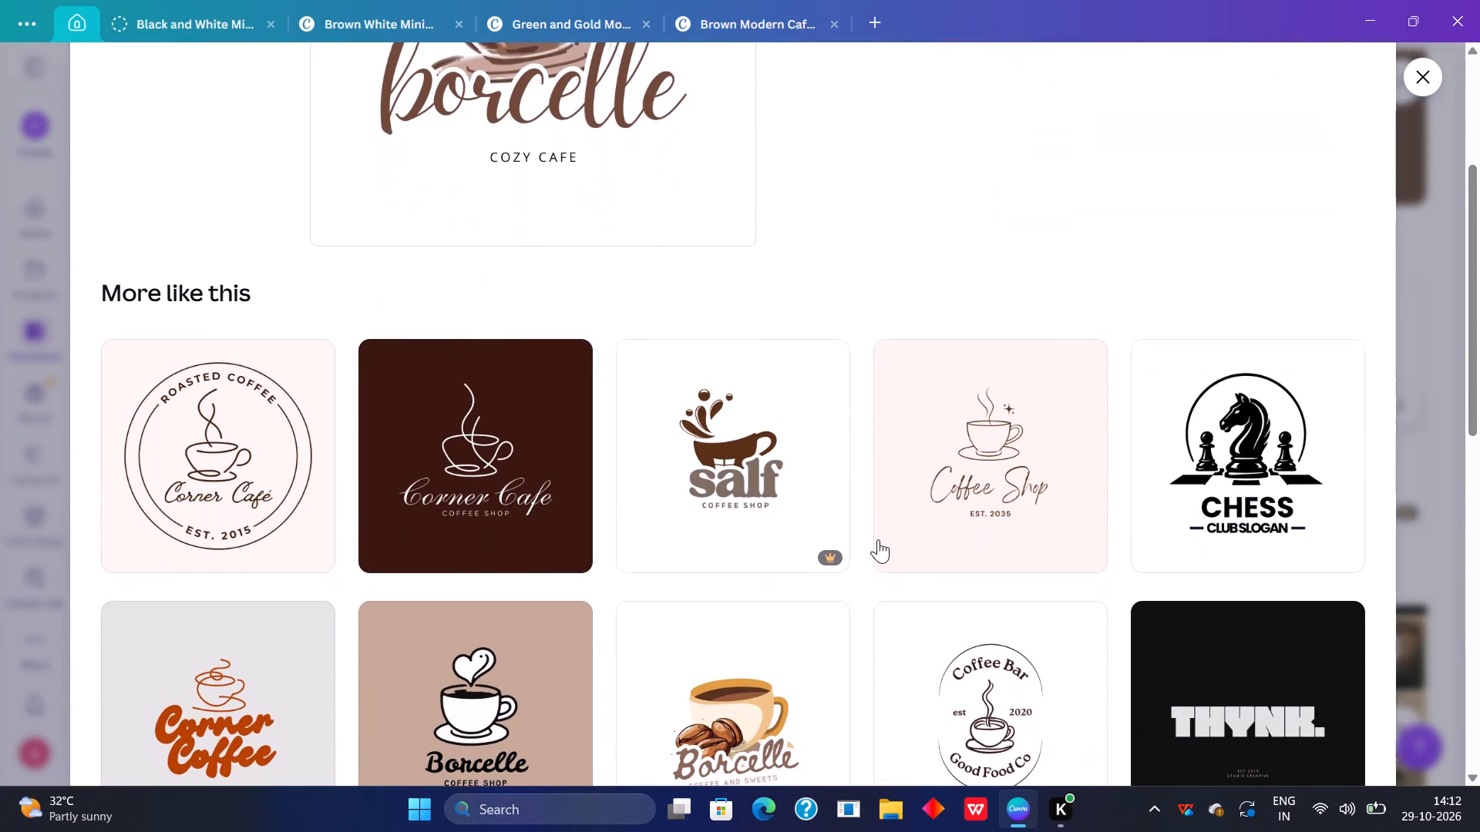
pyautogui.scroll(-1, 878, 539)
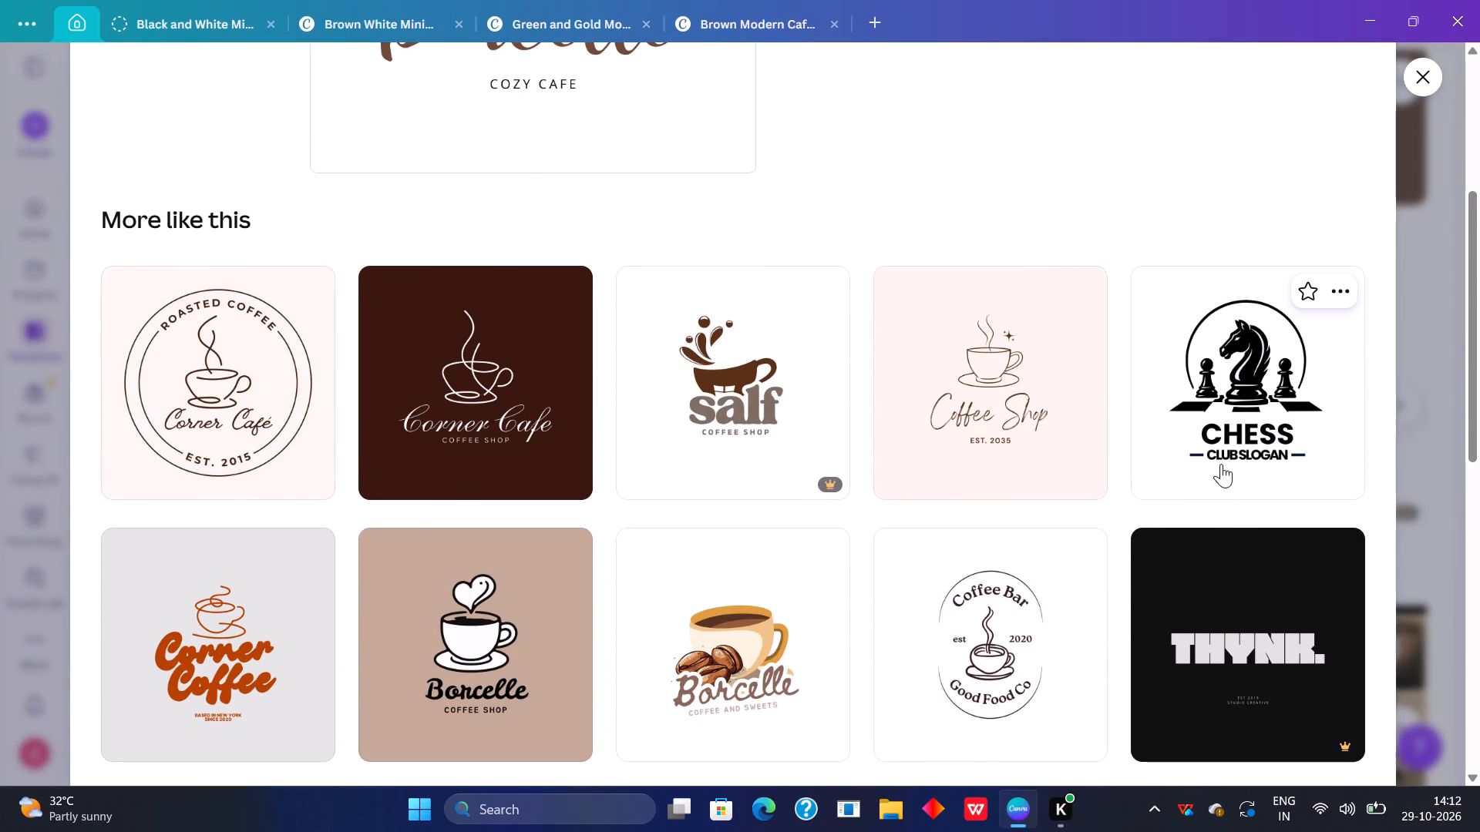
pyautogui.click(1273, 416)
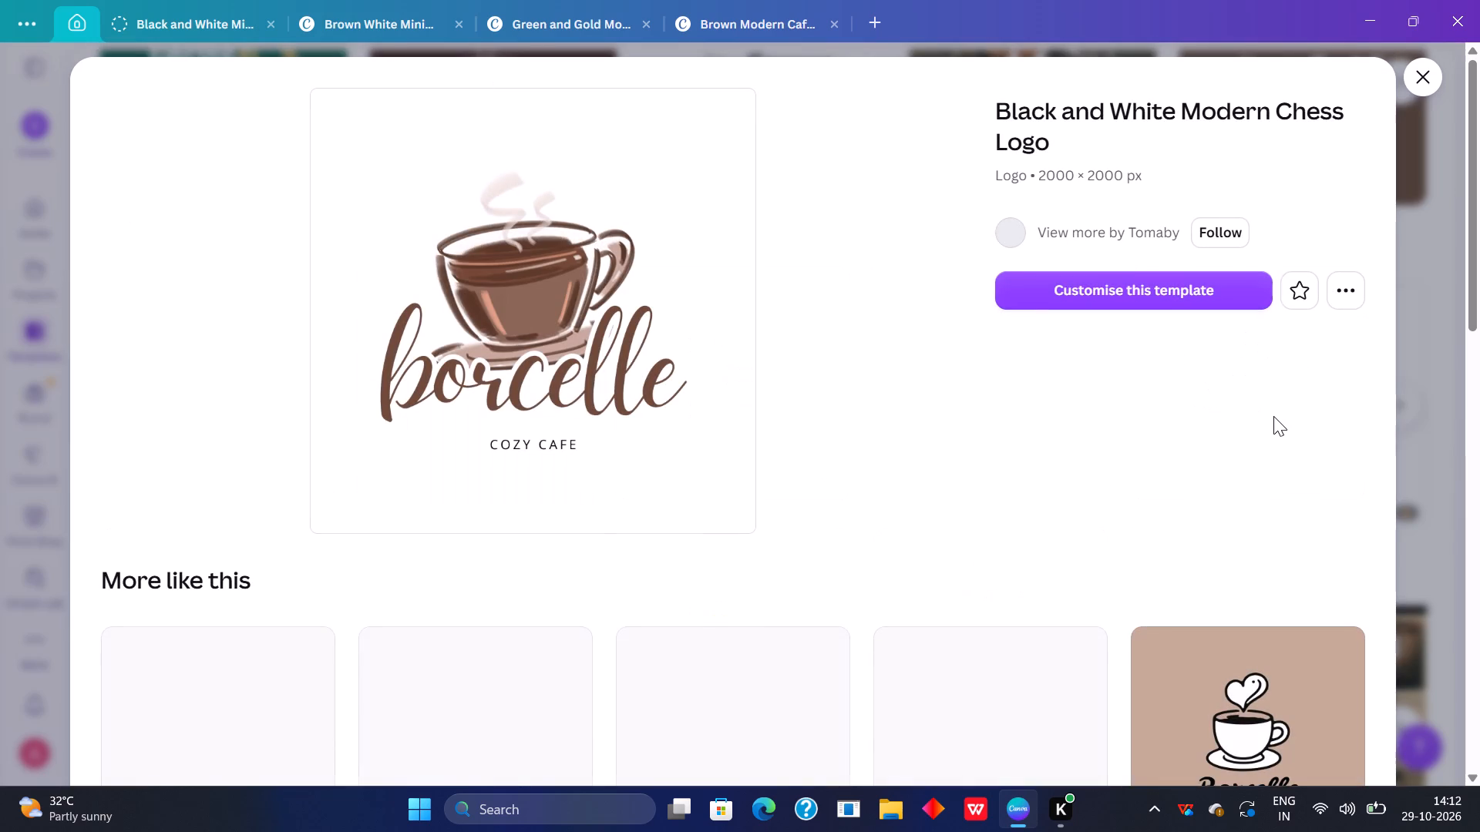
pyautogui.click(1097, 294)
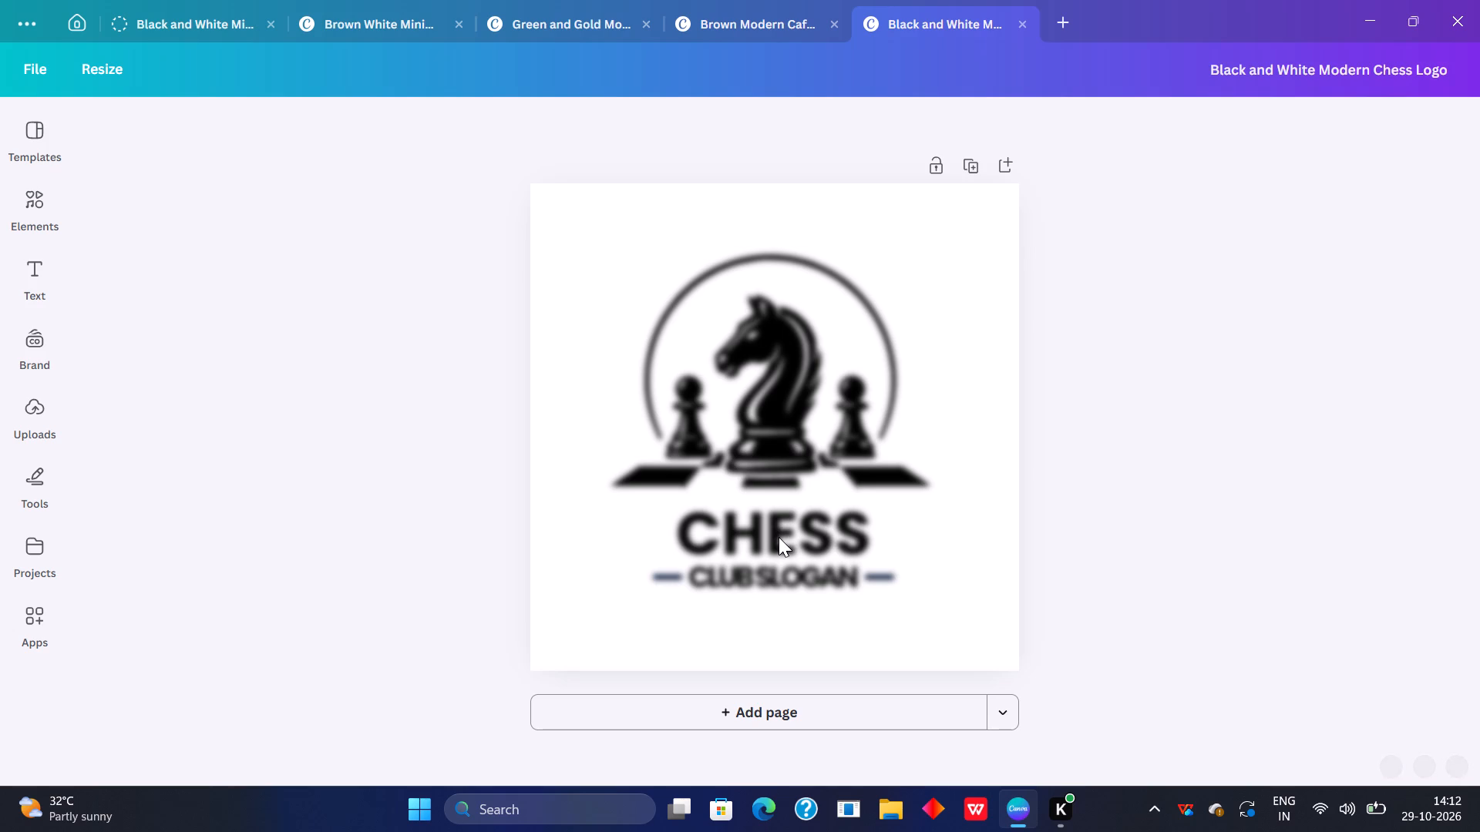
# Delete the word "SLOGAN" from the tagline under CHESS, keeping only "CLUB".
pyautogui.click(787, 579)
pyautogui.click(787, 579)
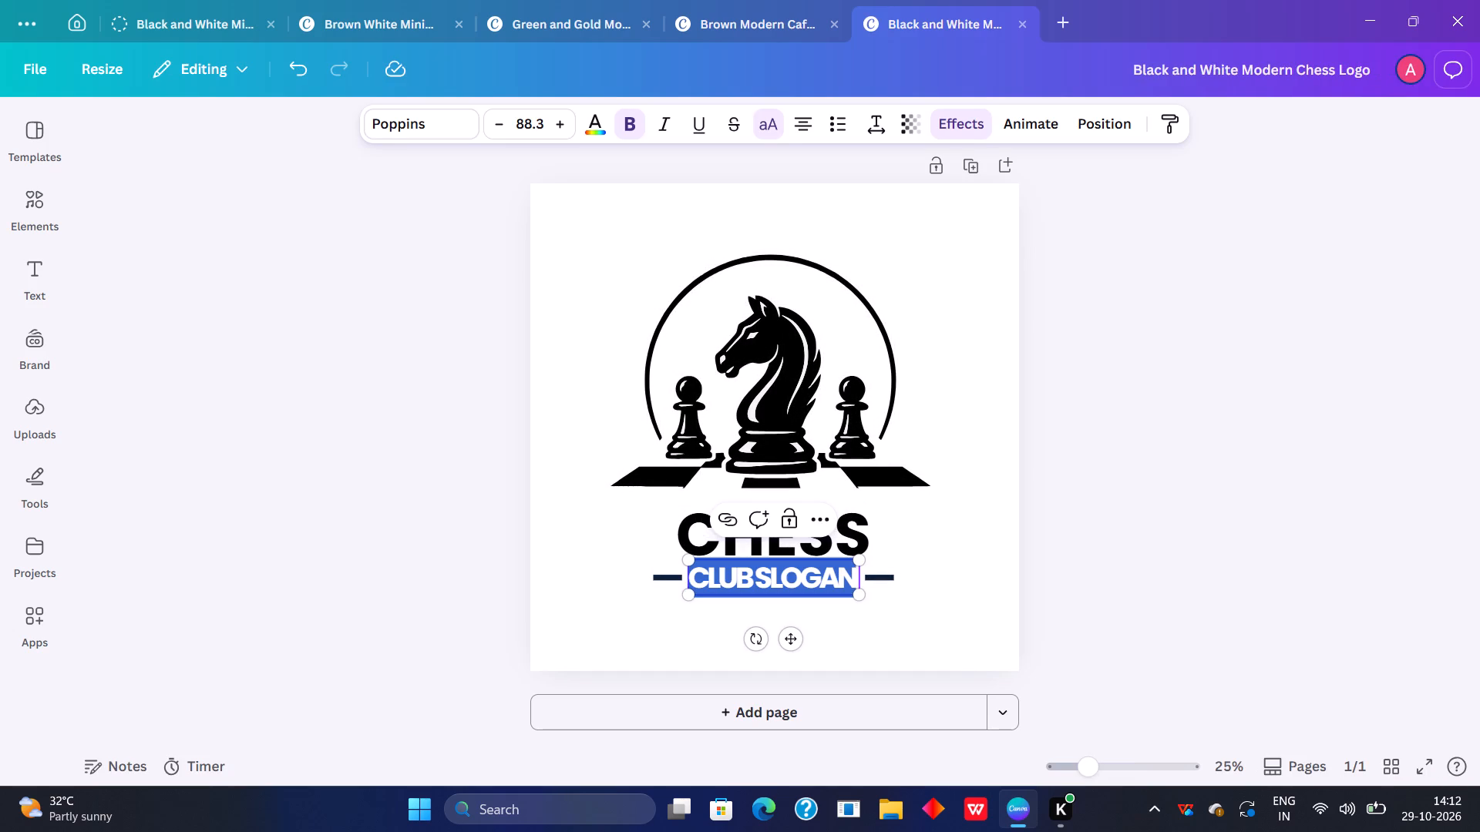
pyautogui.doubleClick(787, 579)
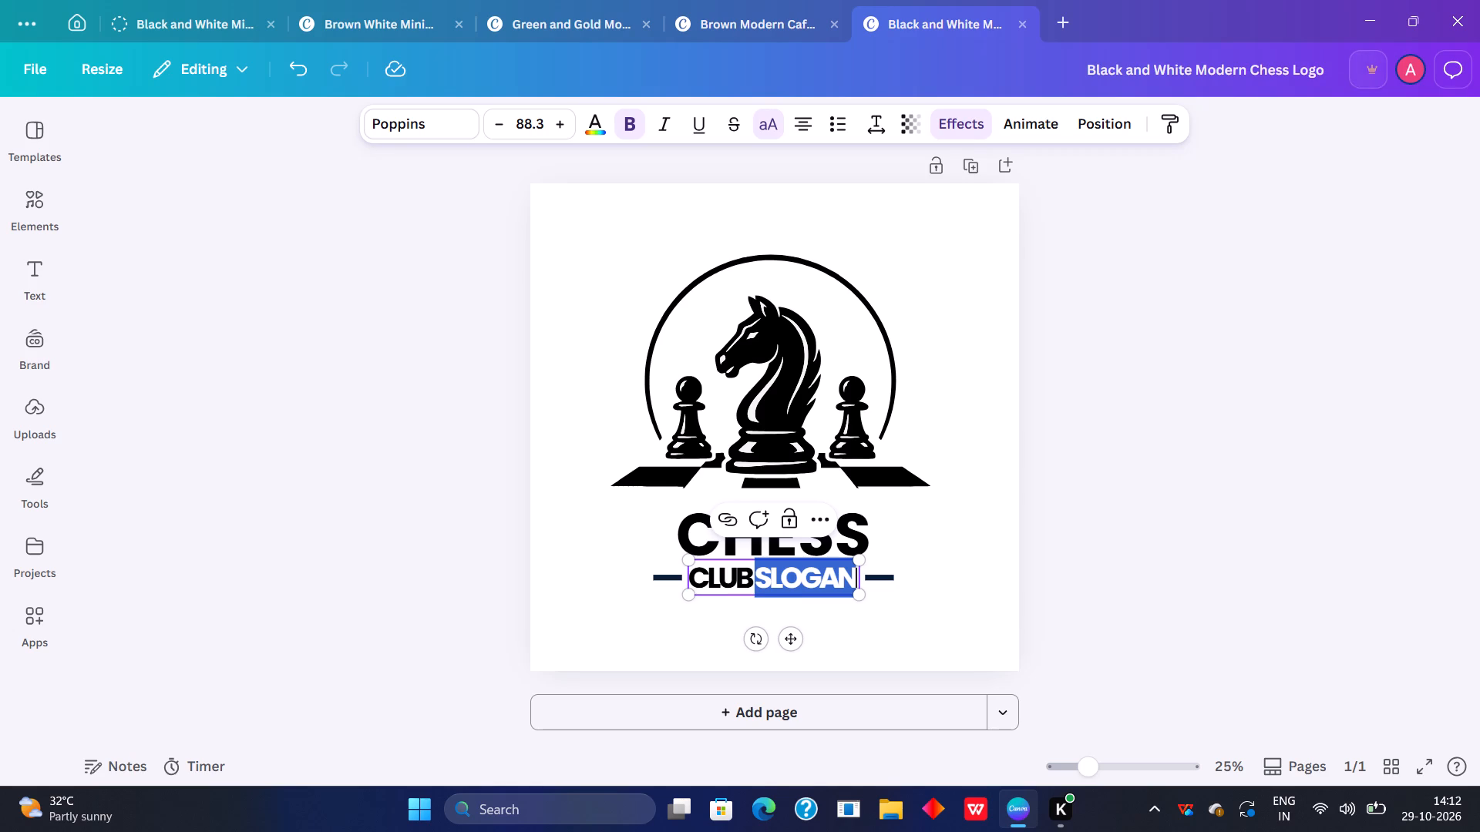
pyautogui.press('BackSpace')
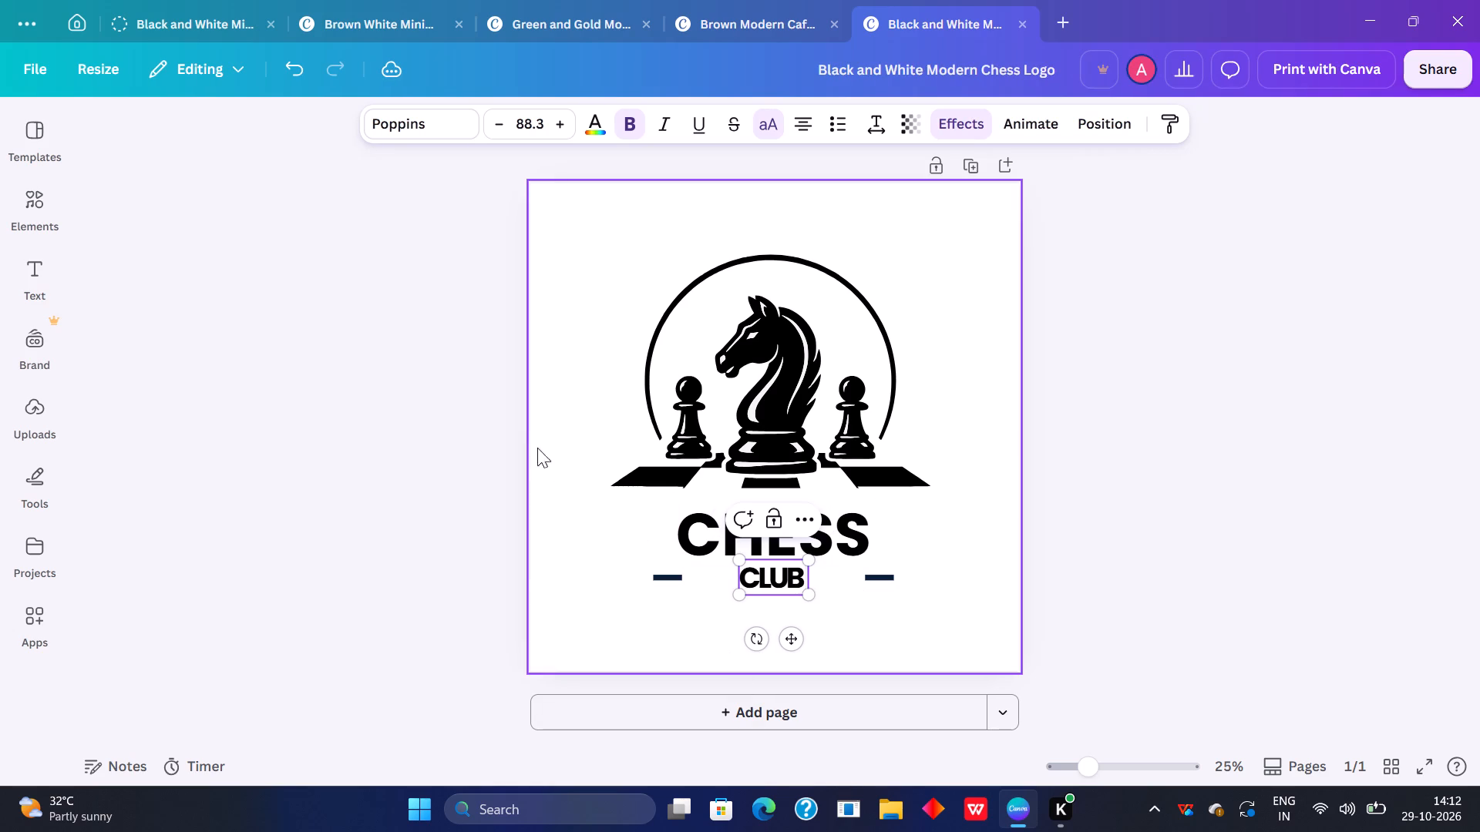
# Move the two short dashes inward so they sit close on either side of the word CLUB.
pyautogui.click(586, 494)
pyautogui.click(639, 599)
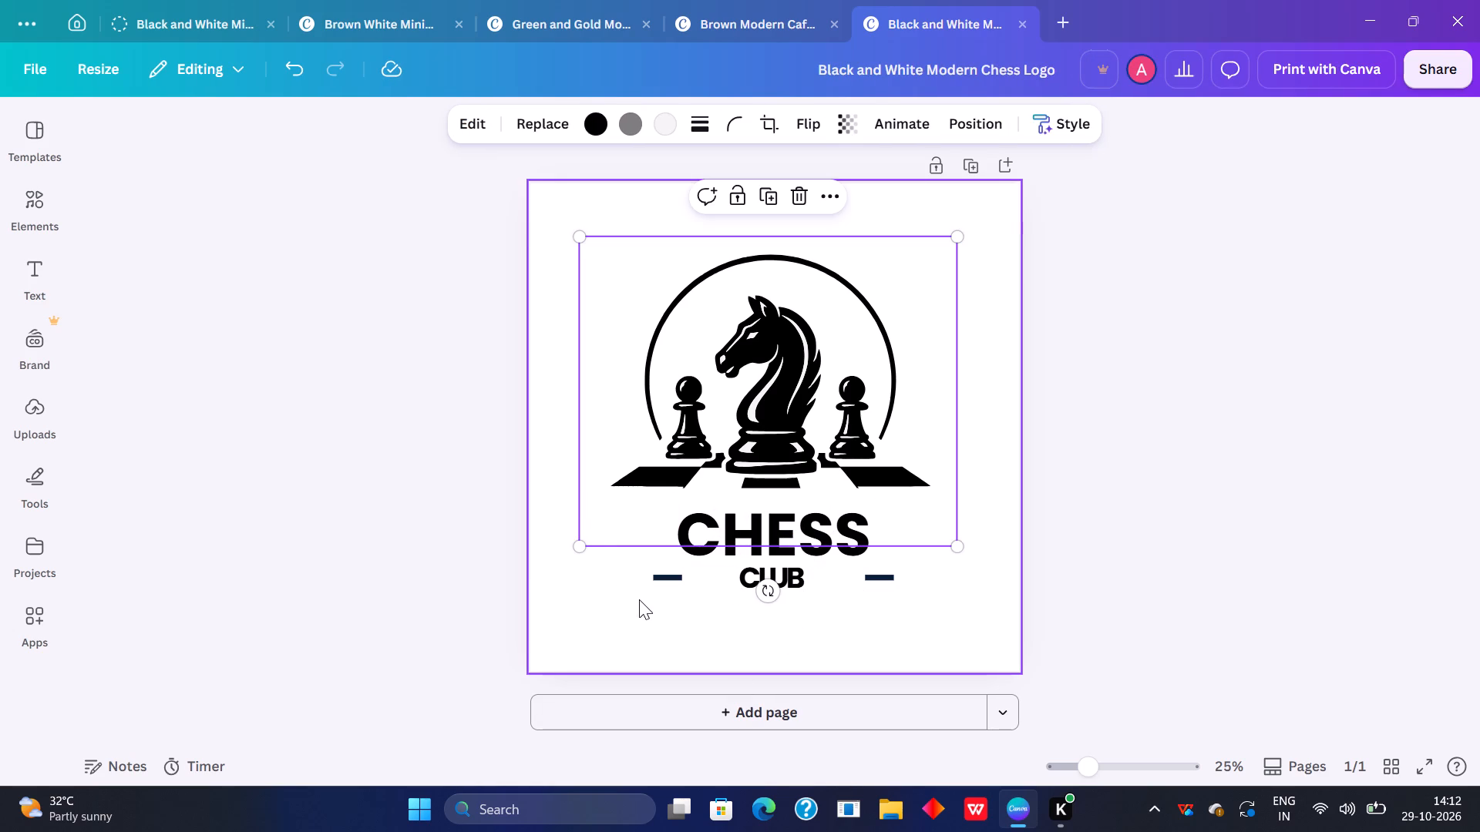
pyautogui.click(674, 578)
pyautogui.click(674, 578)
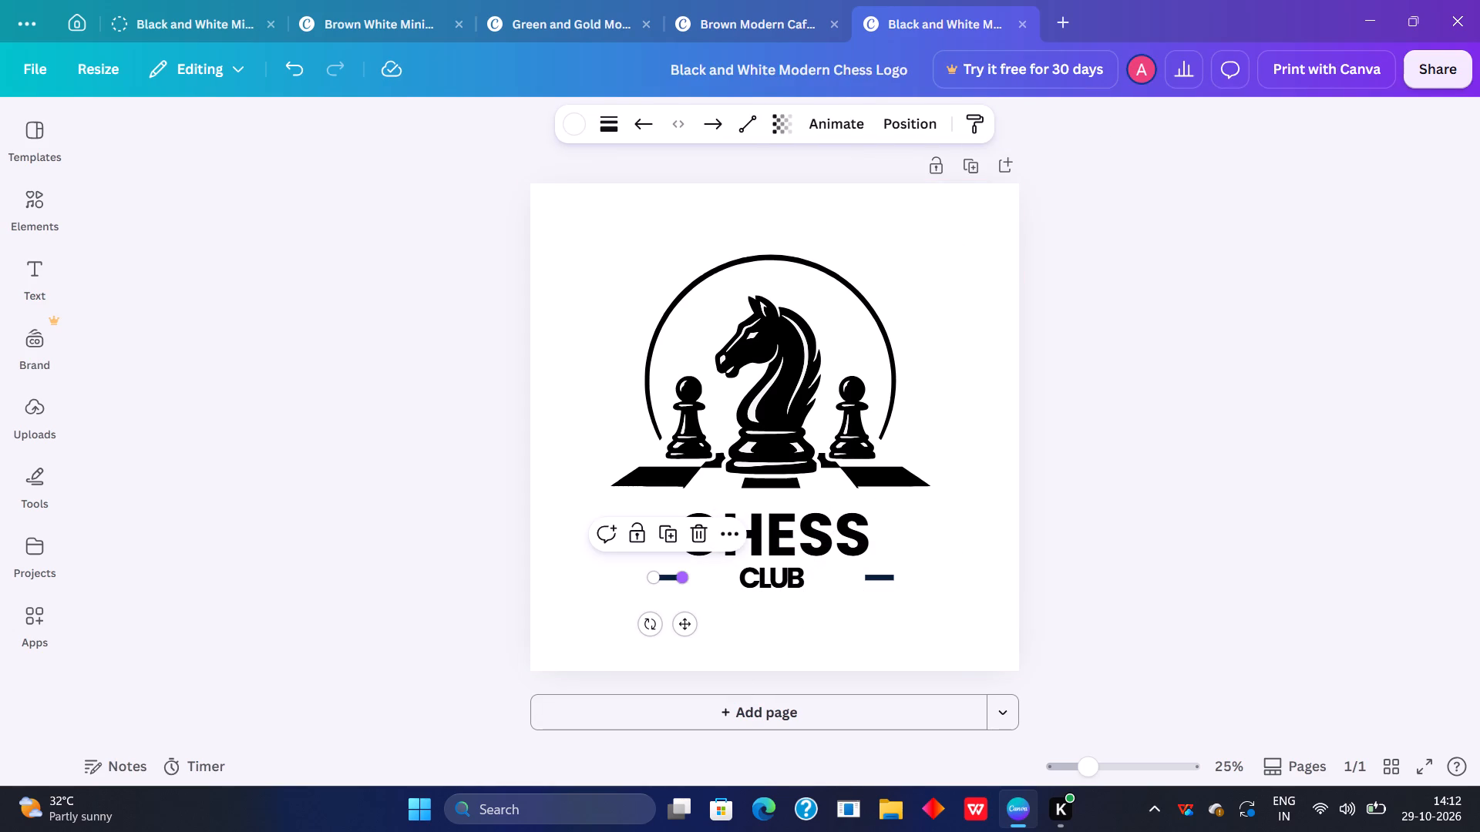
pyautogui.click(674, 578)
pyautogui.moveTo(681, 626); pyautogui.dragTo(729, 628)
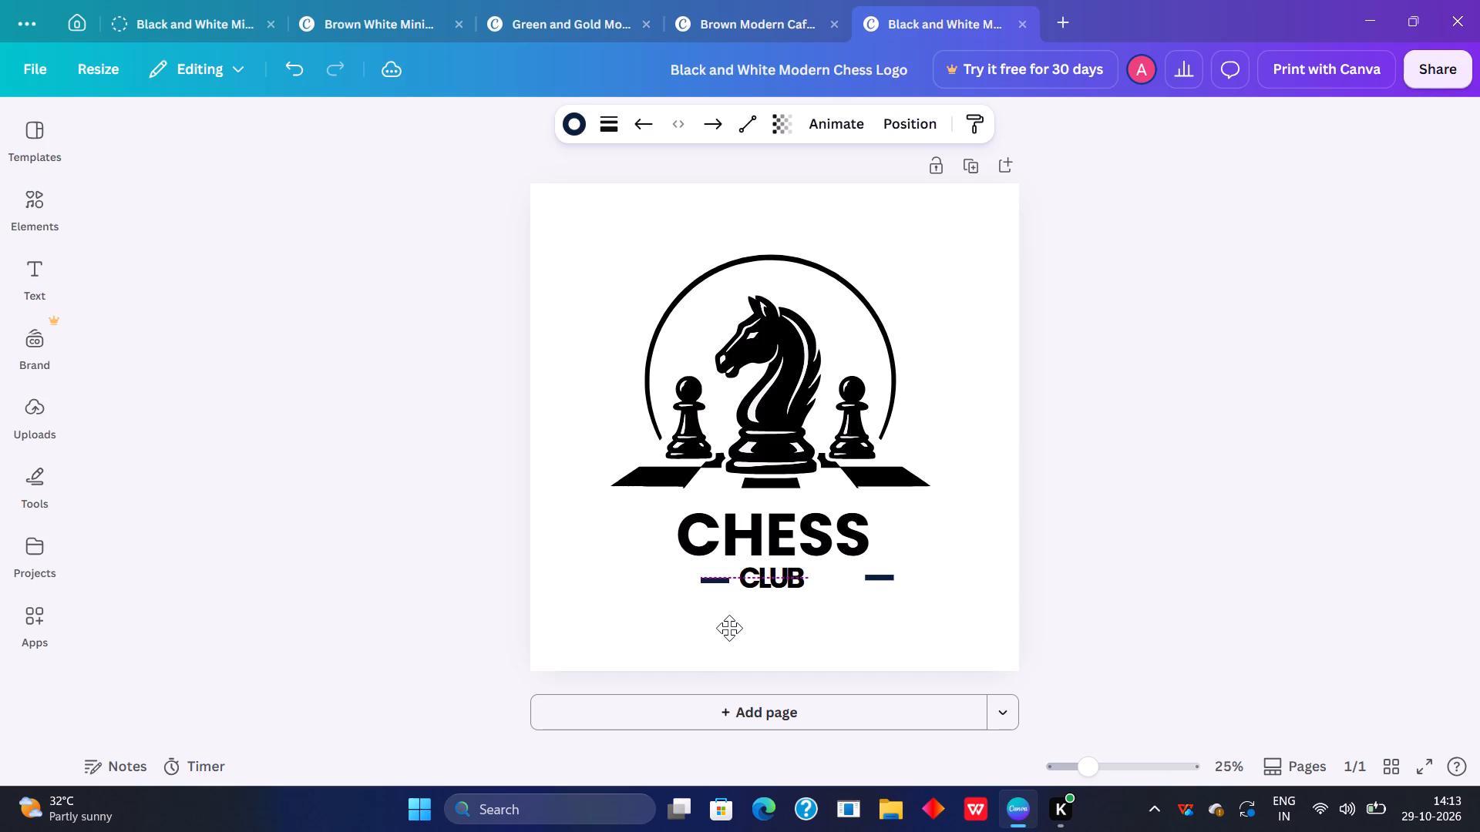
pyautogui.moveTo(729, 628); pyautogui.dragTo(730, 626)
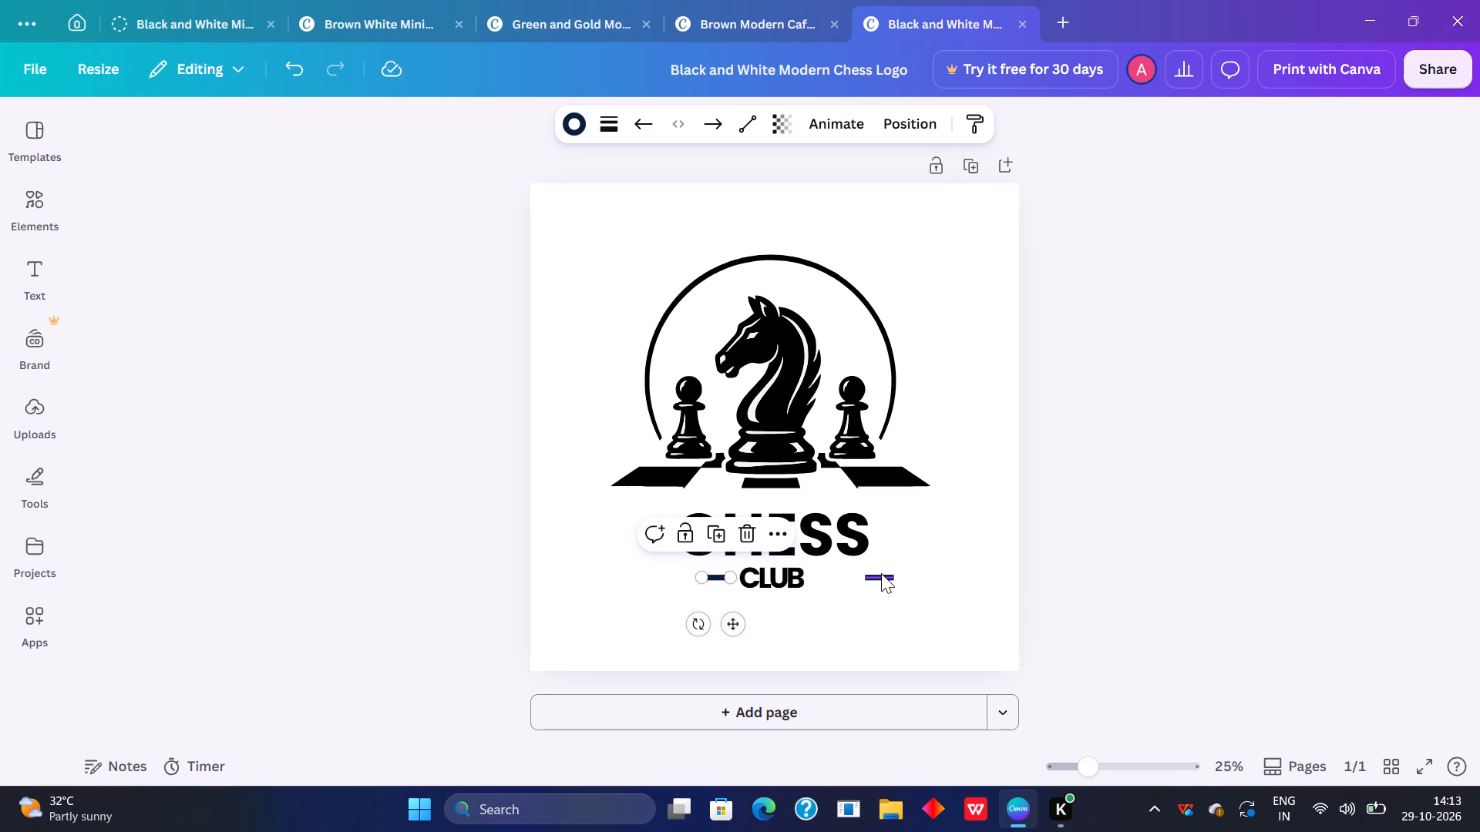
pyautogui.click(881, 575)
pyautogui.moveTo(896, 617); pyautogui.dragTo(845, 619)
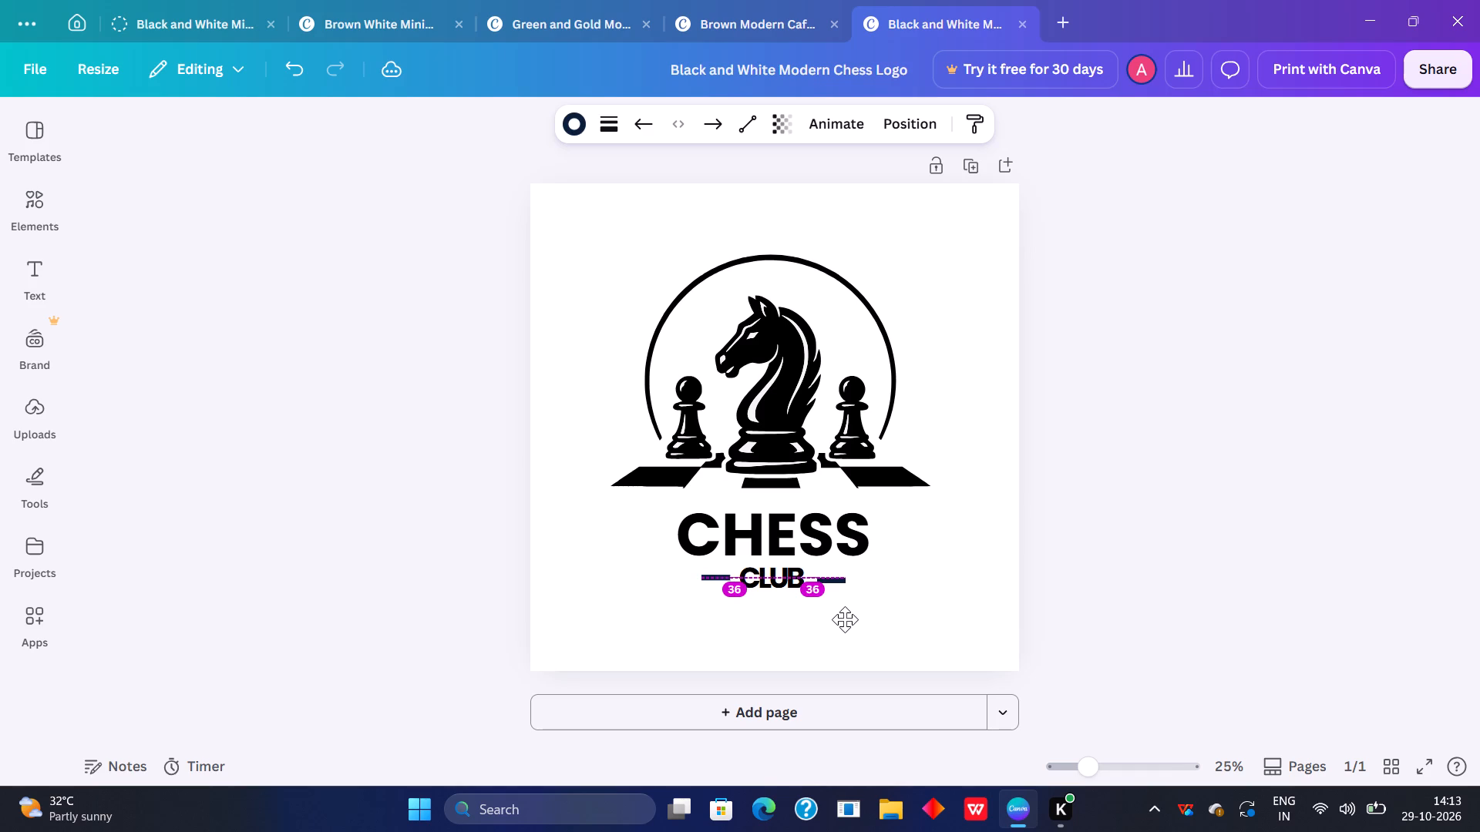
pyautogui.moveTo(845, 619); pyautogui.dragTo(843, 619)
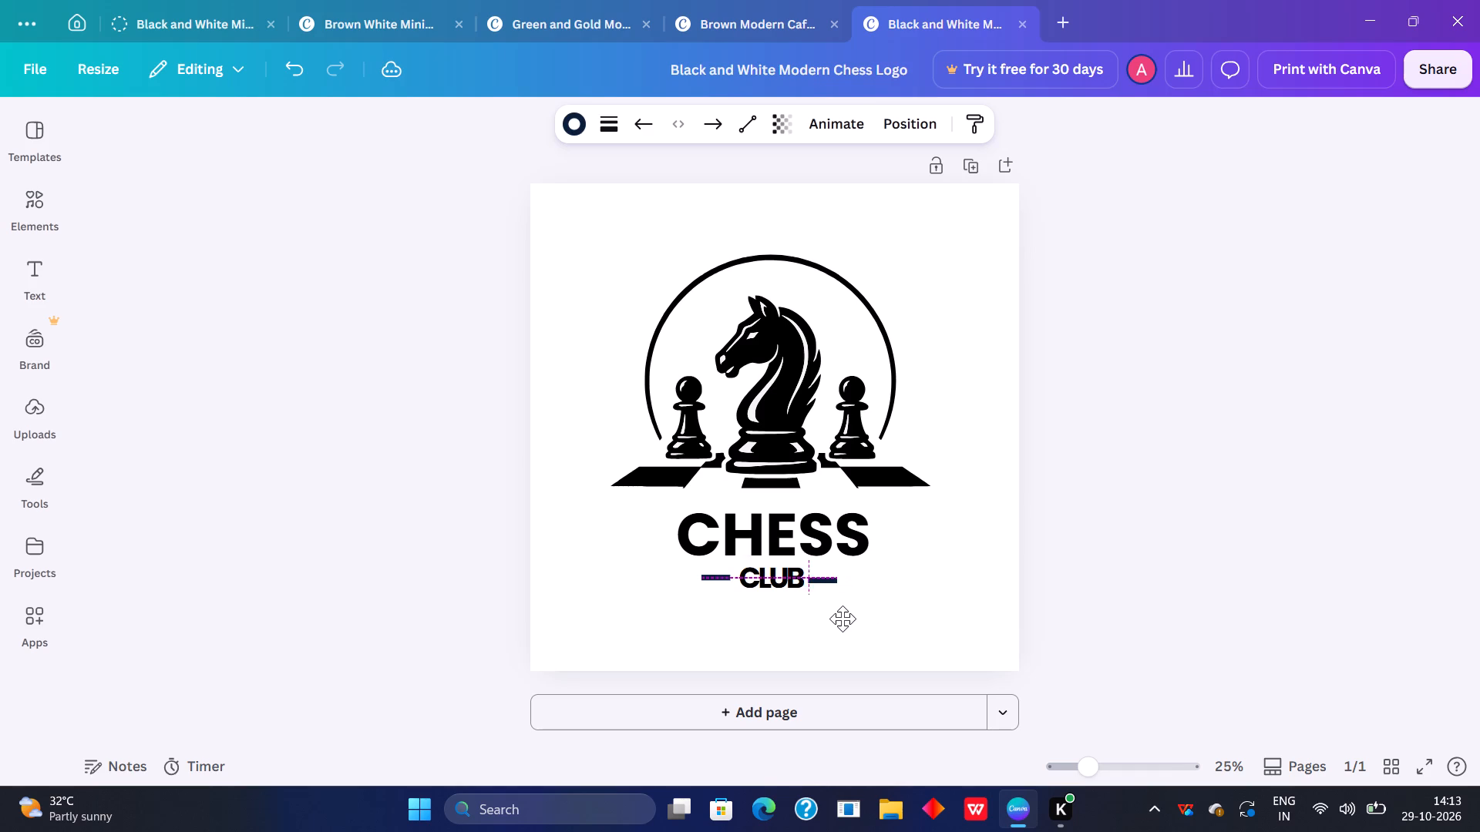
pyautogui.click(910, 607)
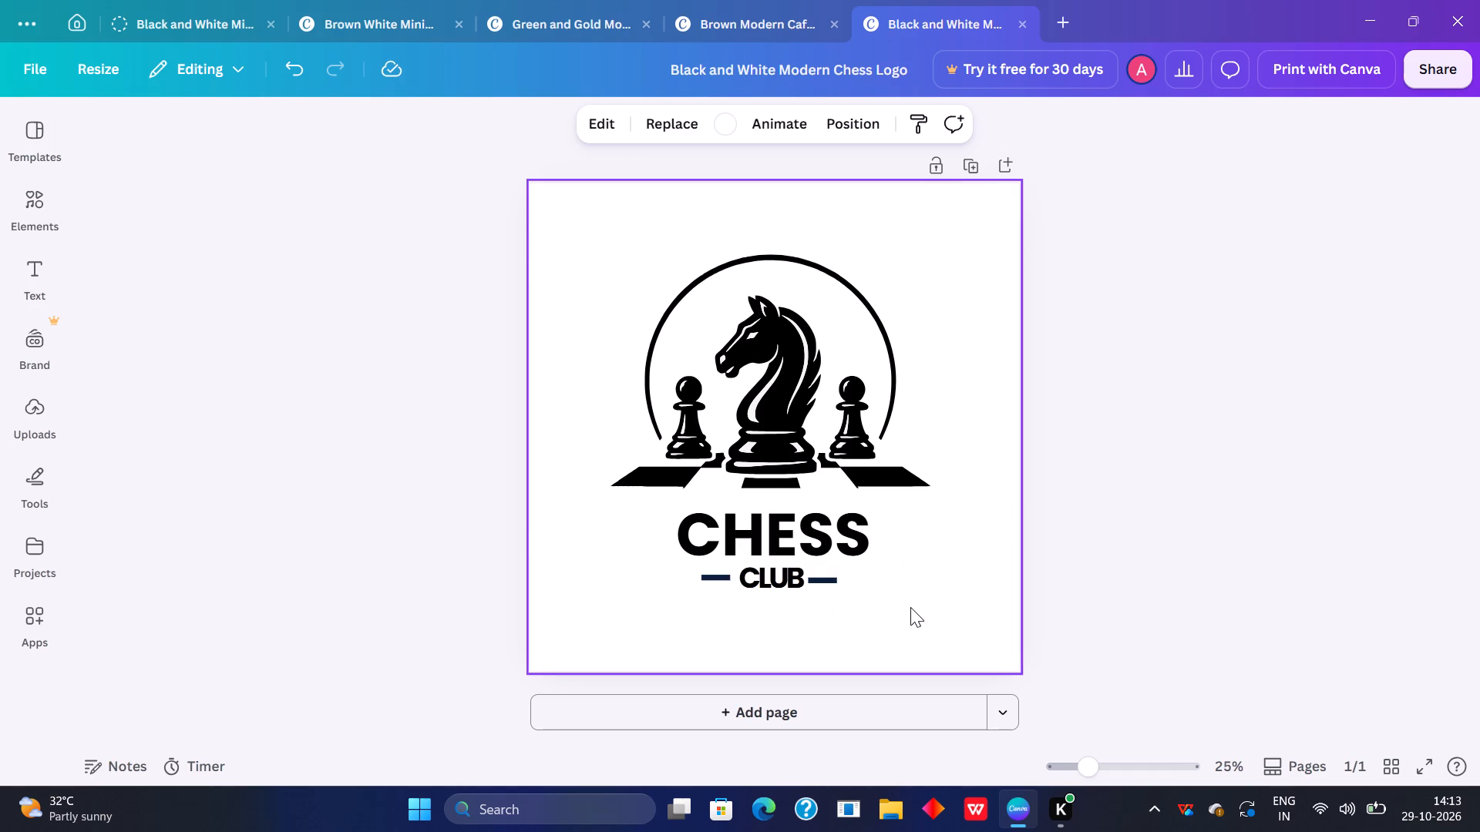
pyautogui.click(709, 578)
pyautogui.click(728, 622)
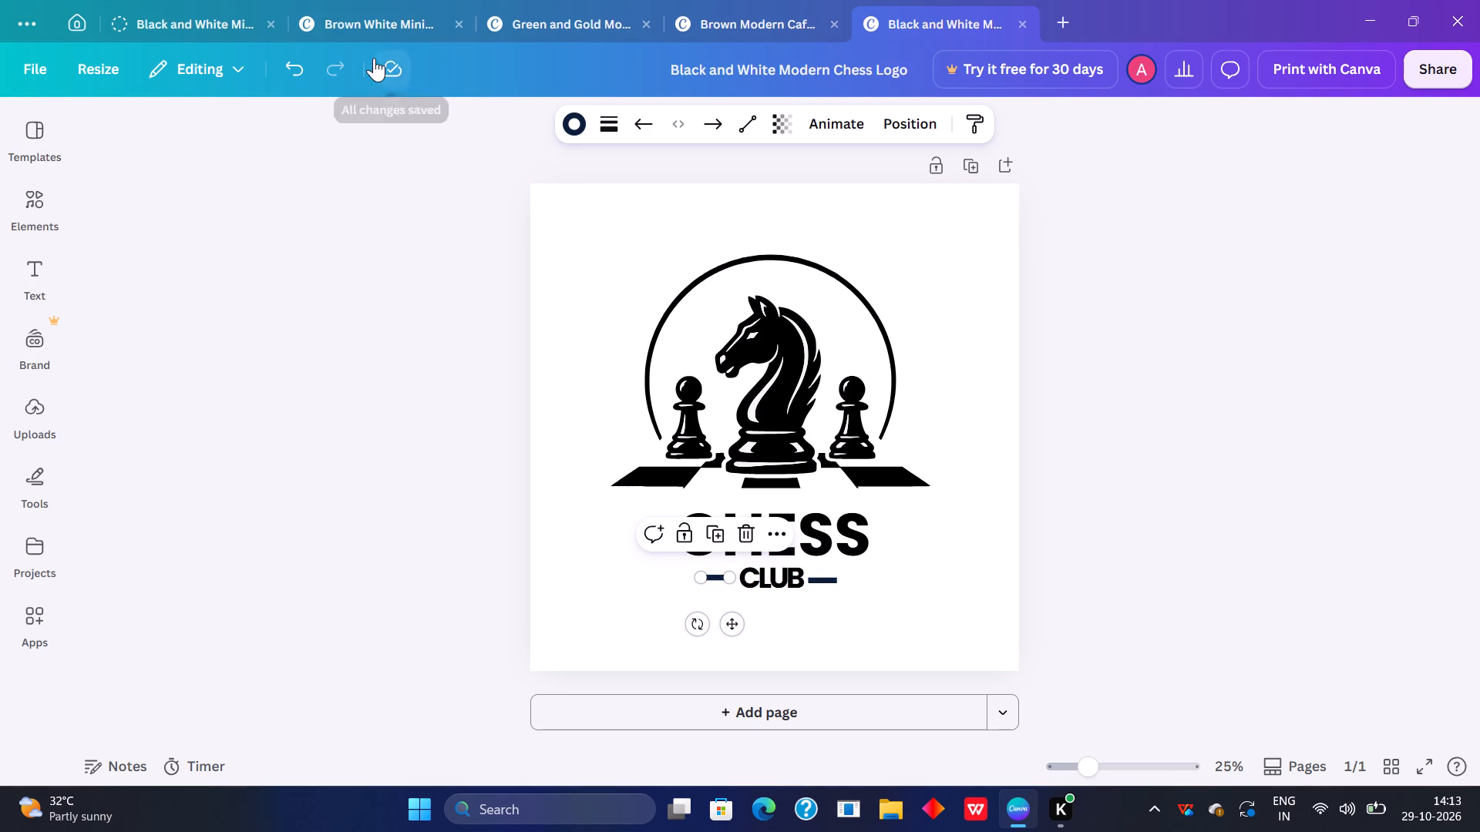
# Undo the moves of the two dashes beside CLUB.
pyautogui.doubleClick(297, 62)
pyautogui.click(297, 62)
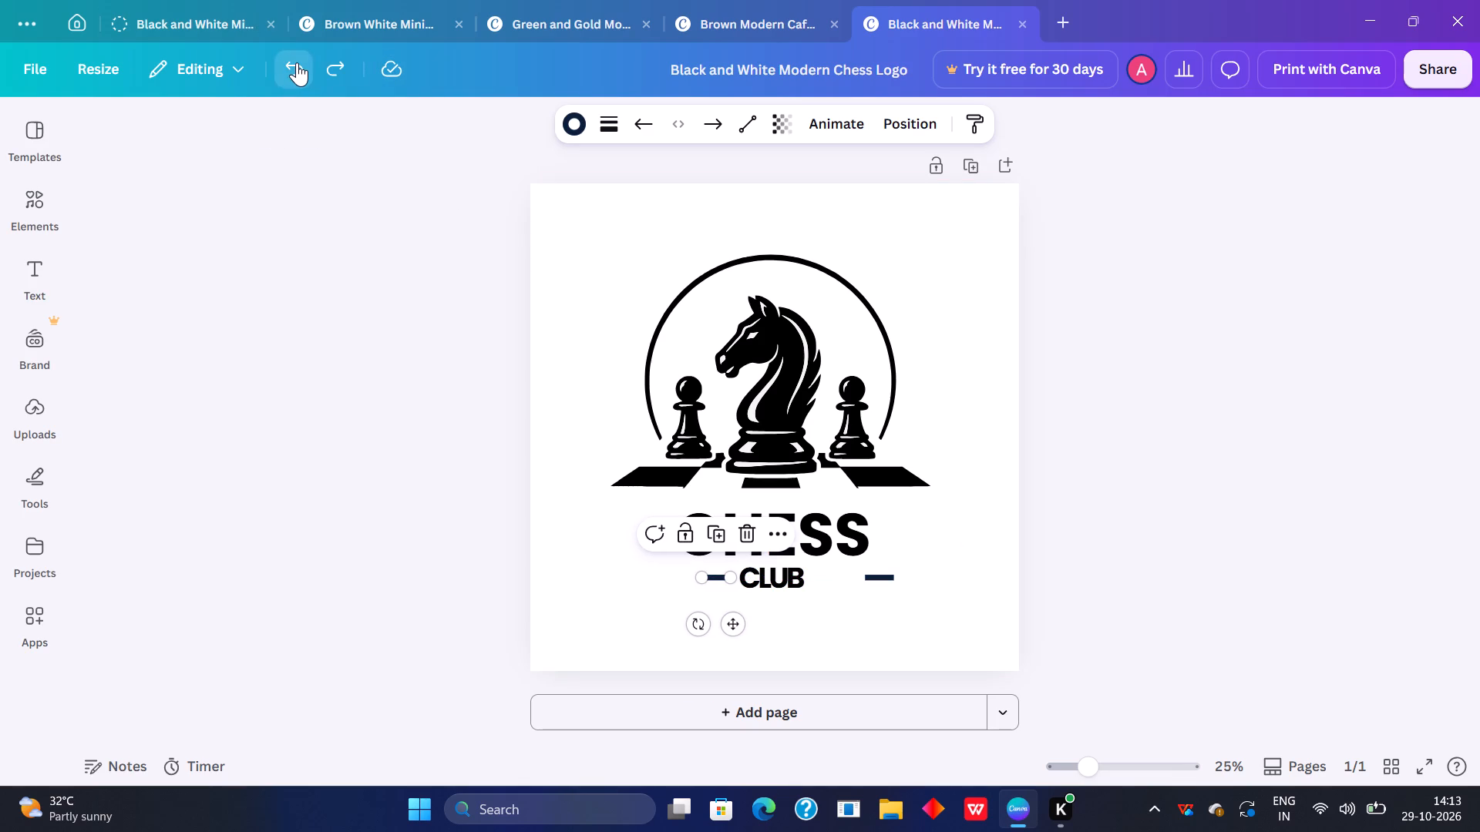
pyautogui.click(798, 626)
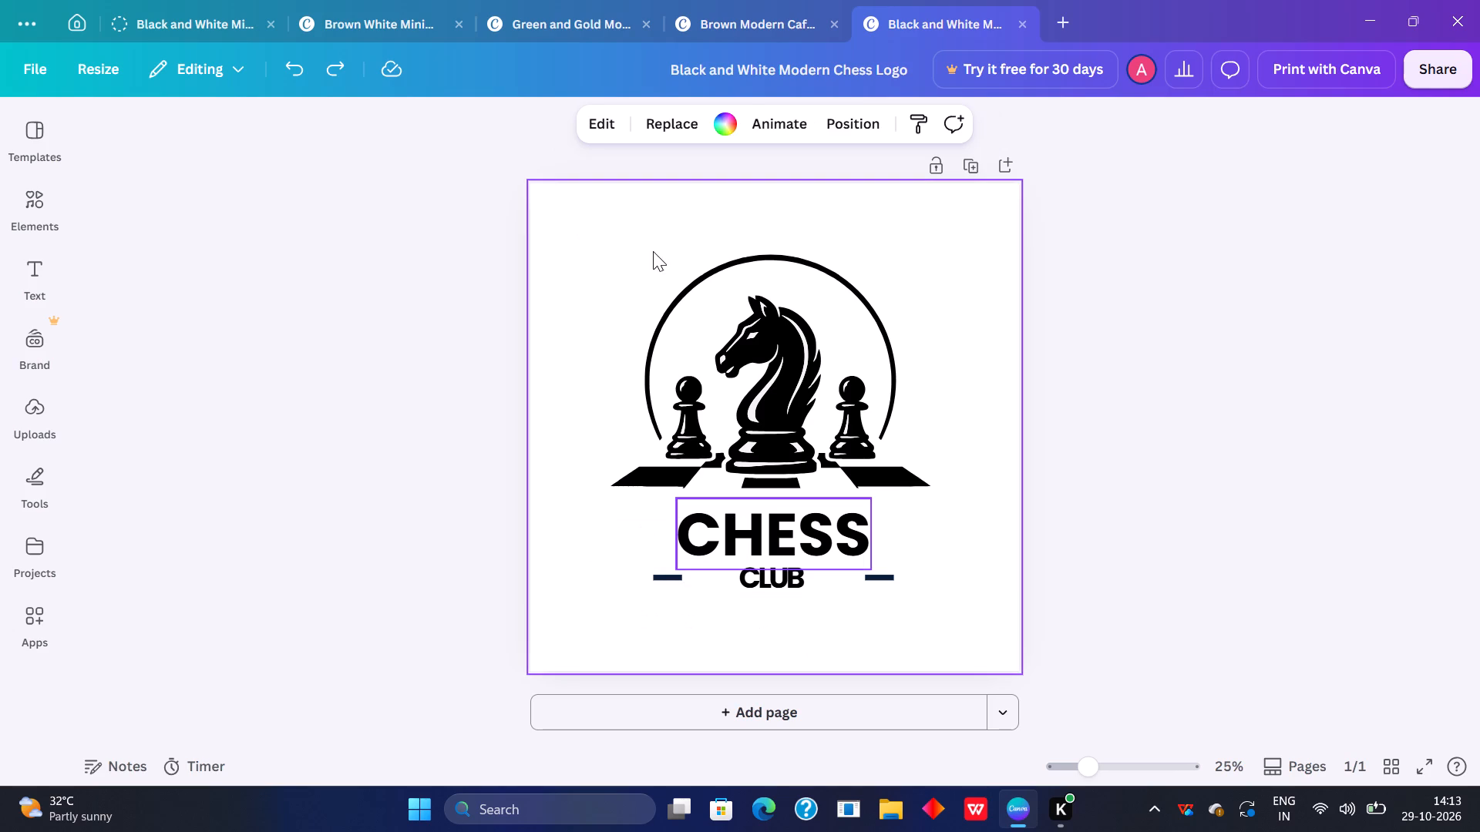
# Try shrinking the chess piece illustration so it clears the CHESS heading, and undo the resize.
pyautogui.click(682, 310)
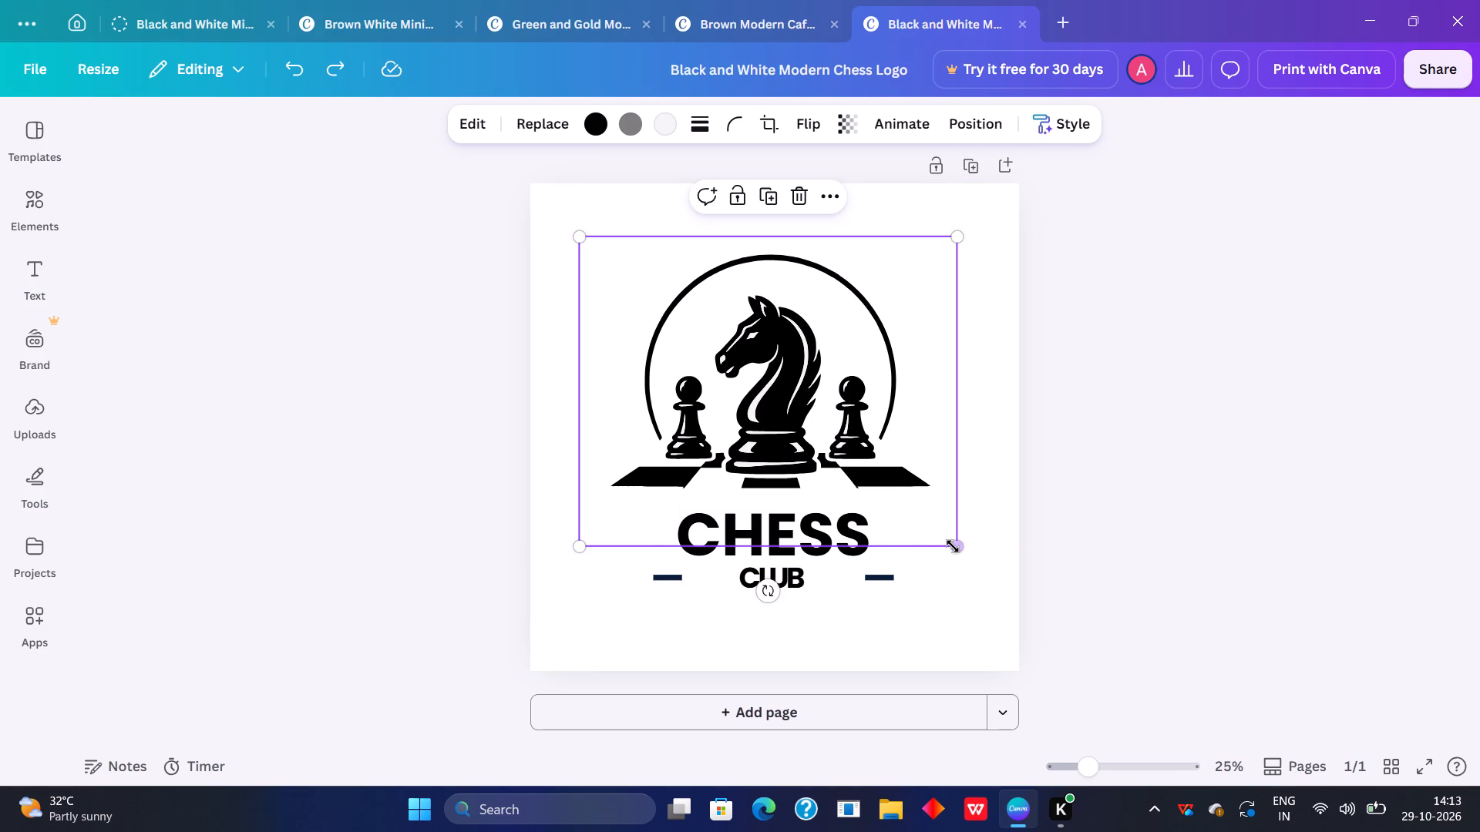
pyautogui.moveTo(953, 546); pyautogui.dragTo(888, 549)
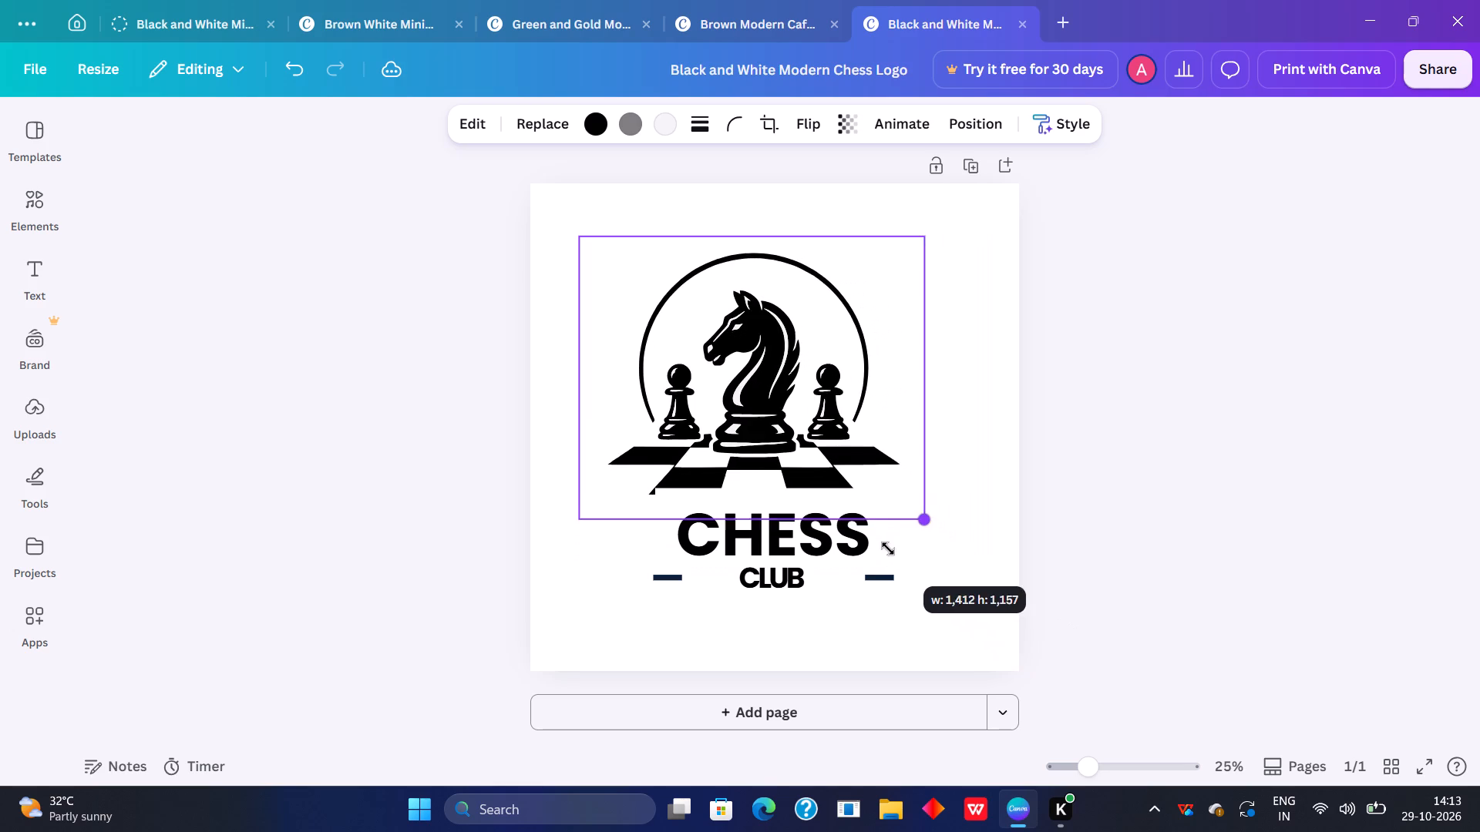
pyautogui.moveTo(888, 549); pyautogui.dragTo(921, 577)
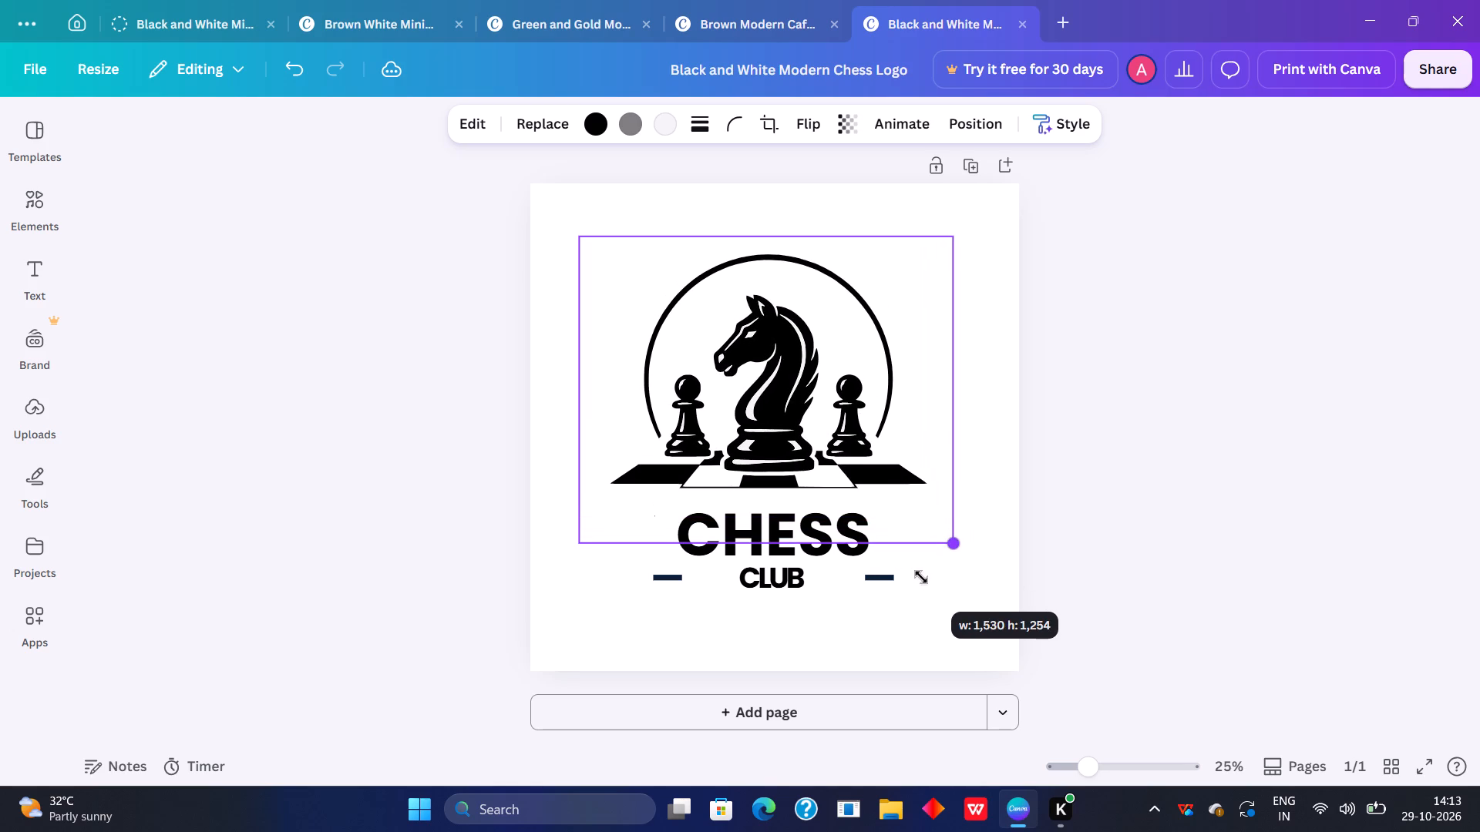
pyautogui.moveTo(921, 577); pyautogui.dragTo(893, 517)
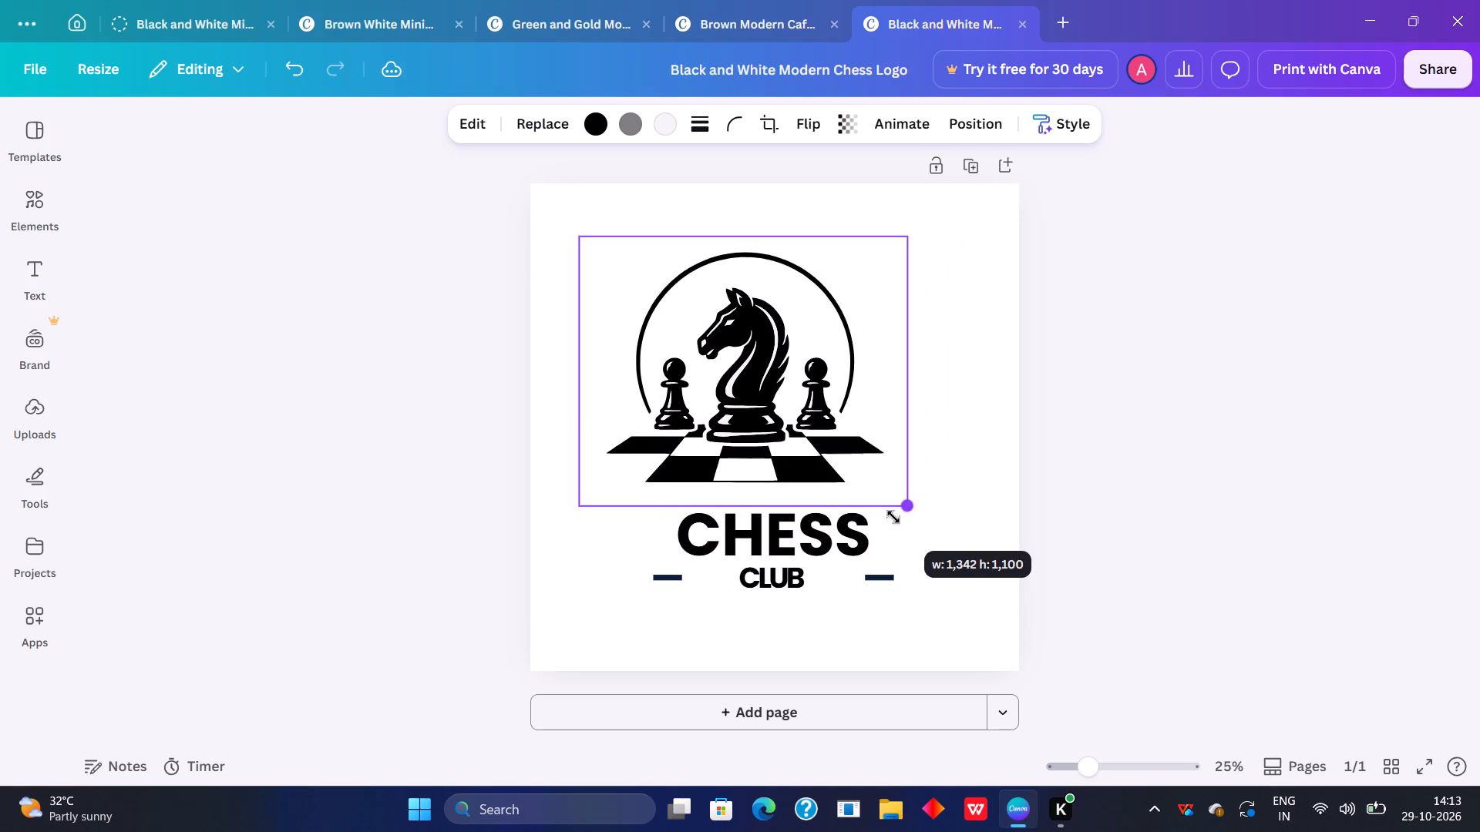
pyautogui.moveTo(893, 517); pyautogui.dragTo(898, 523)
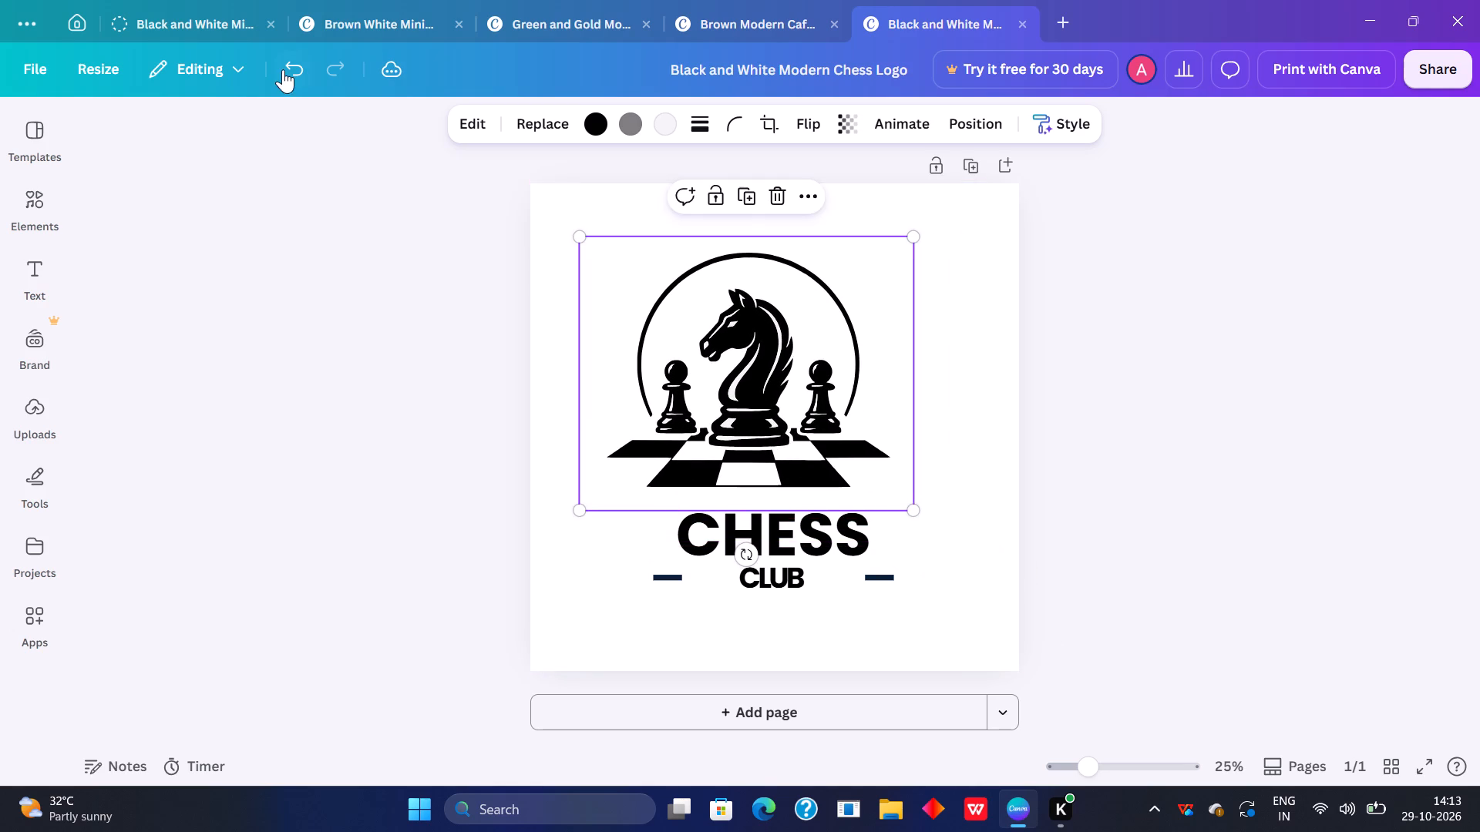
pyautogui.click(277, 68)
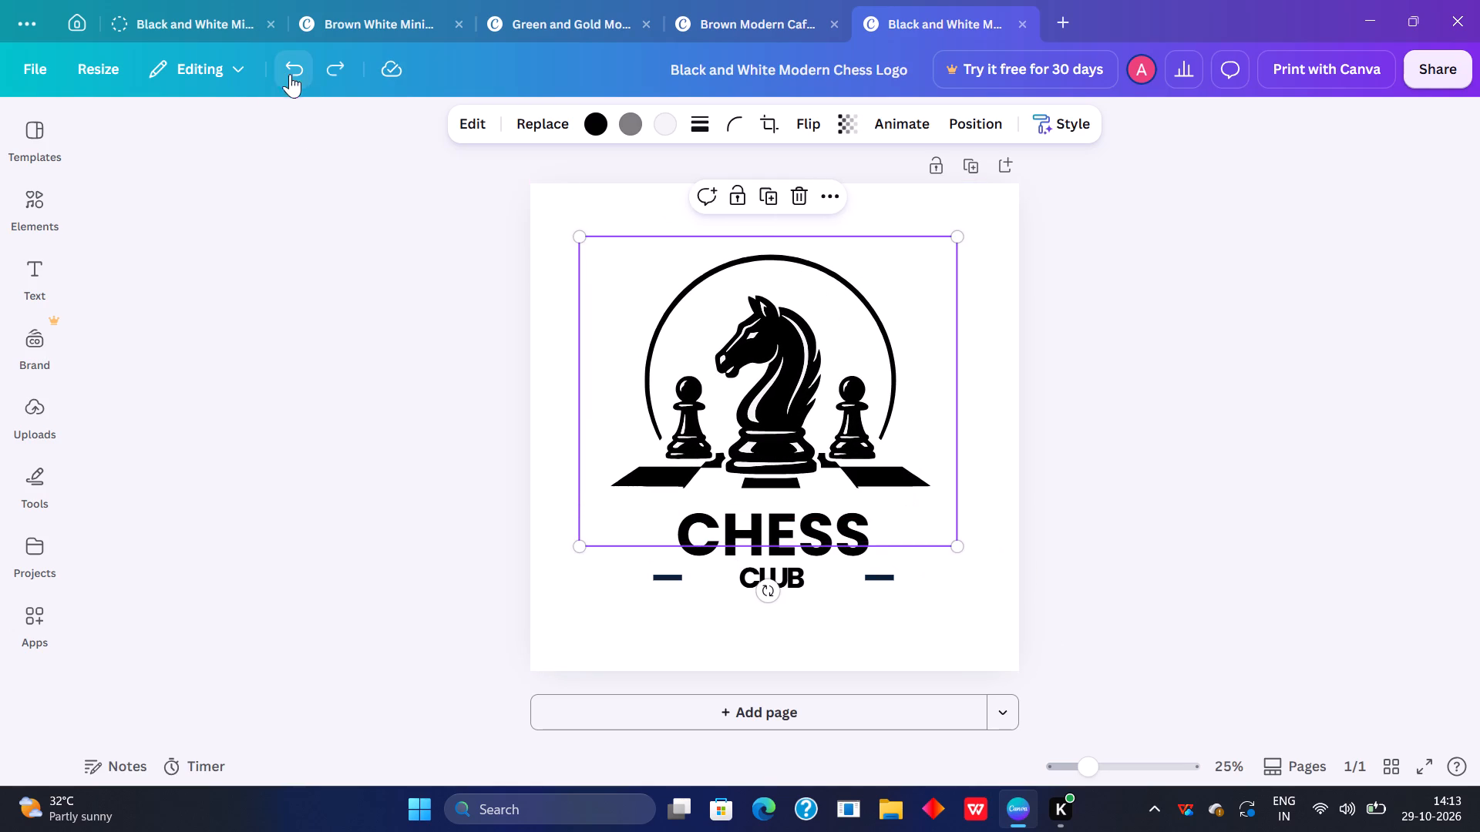
# Shrink the chess piece illustration so its frame ends near the top of CHESS, and recentre it above the text.
pyautogui.moveTo(957, 550); pyautogui.dragTo(914, 508)
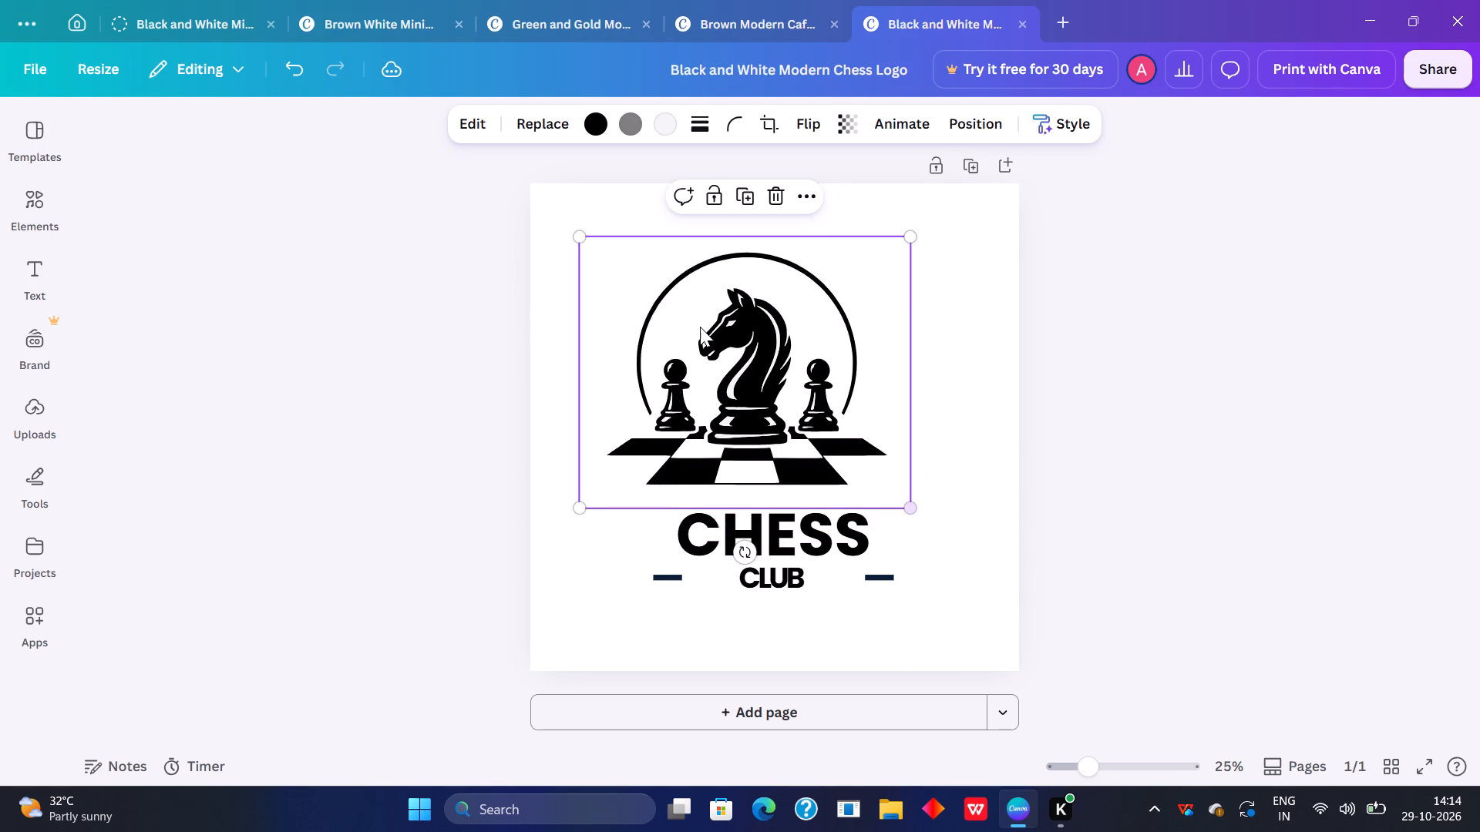
pyautogui.moveTo(731, 414); pyautogui.dragTo(762, 431)
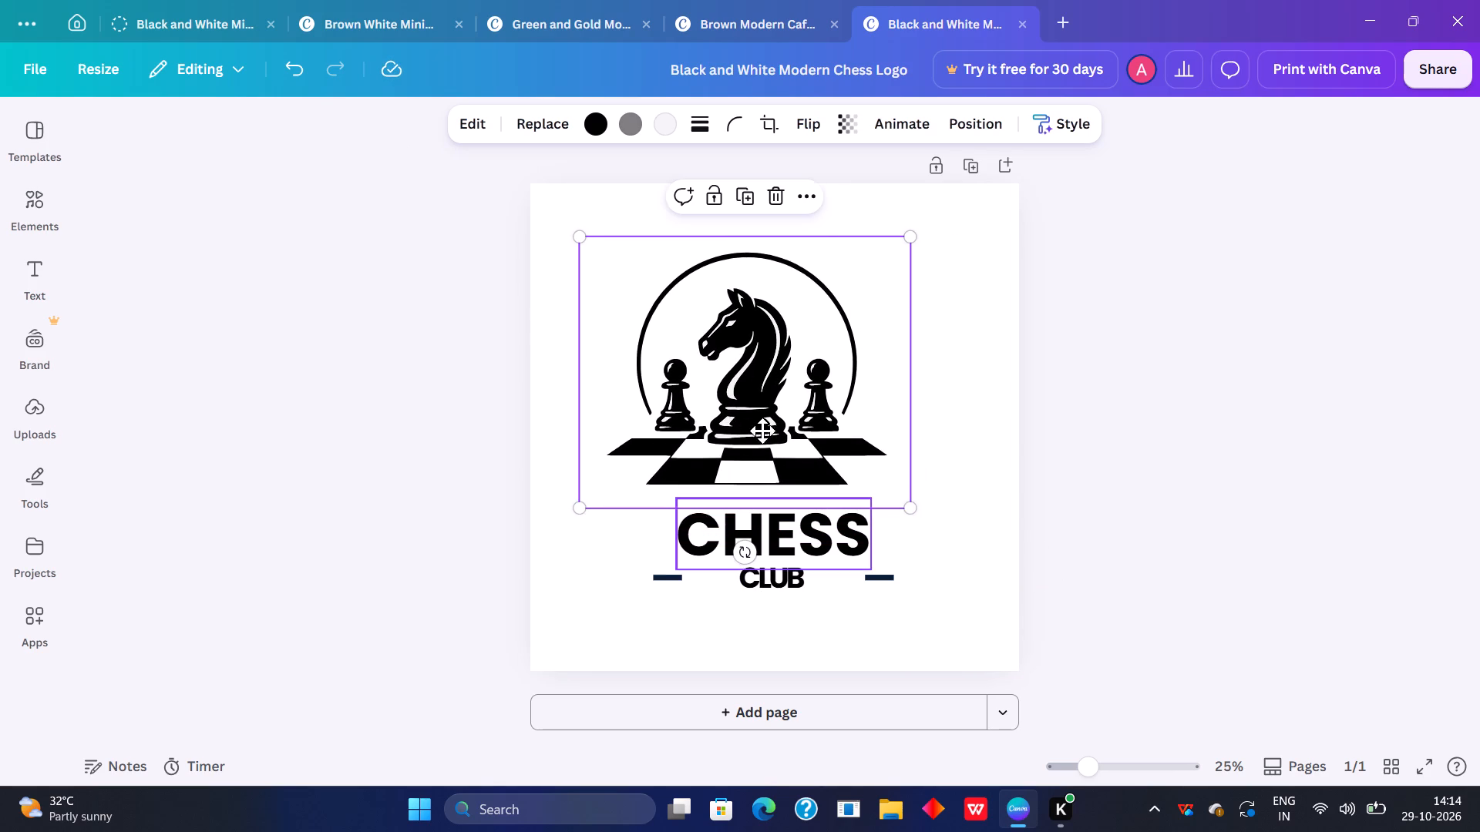
pyautogui.moveTo(762, 431); pyautogui.dragTo(768, 418)
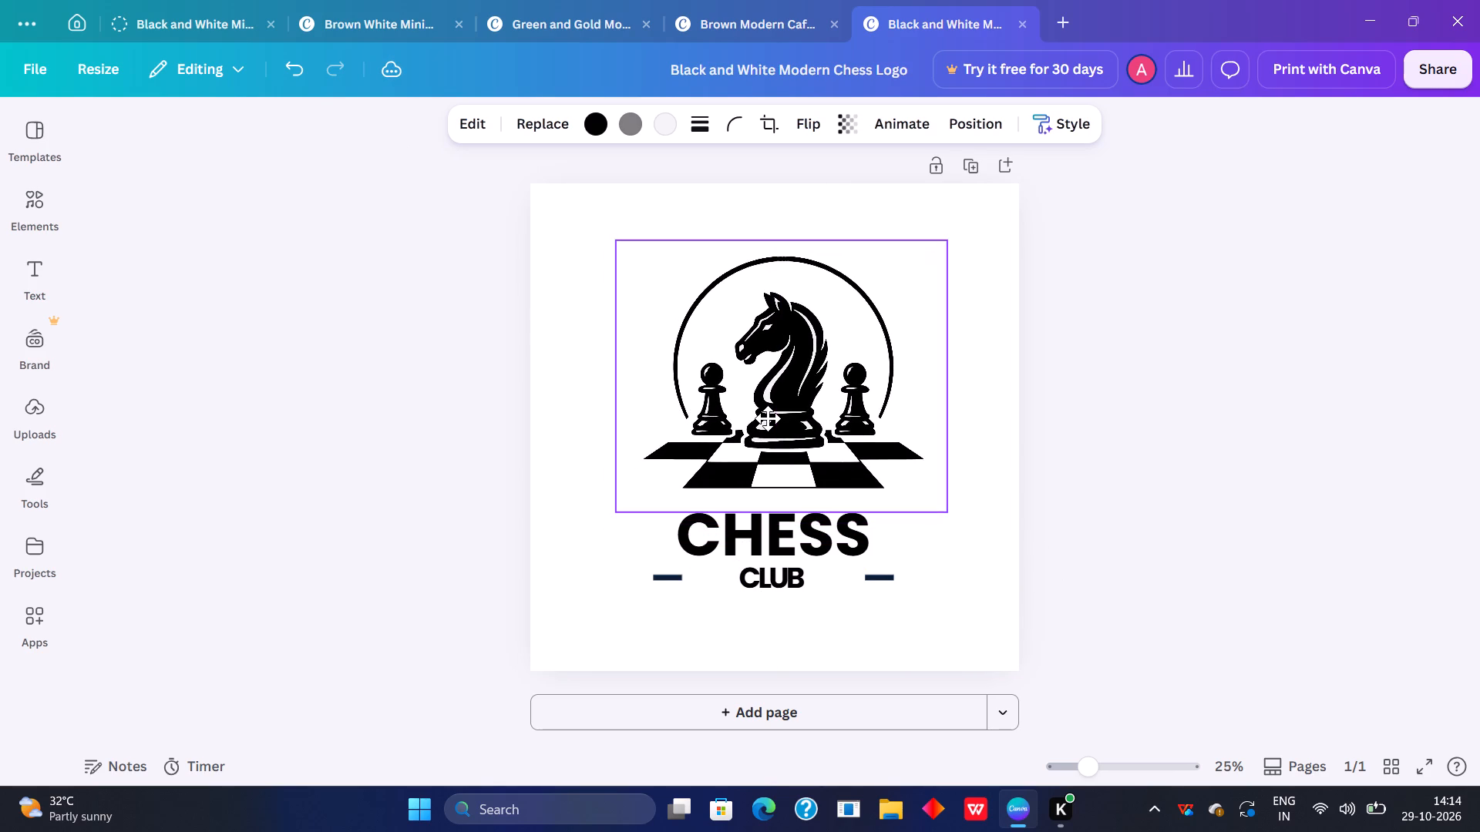
pyautogui.moveTo(768, 418); pyautogui.dragTo(768, 419)
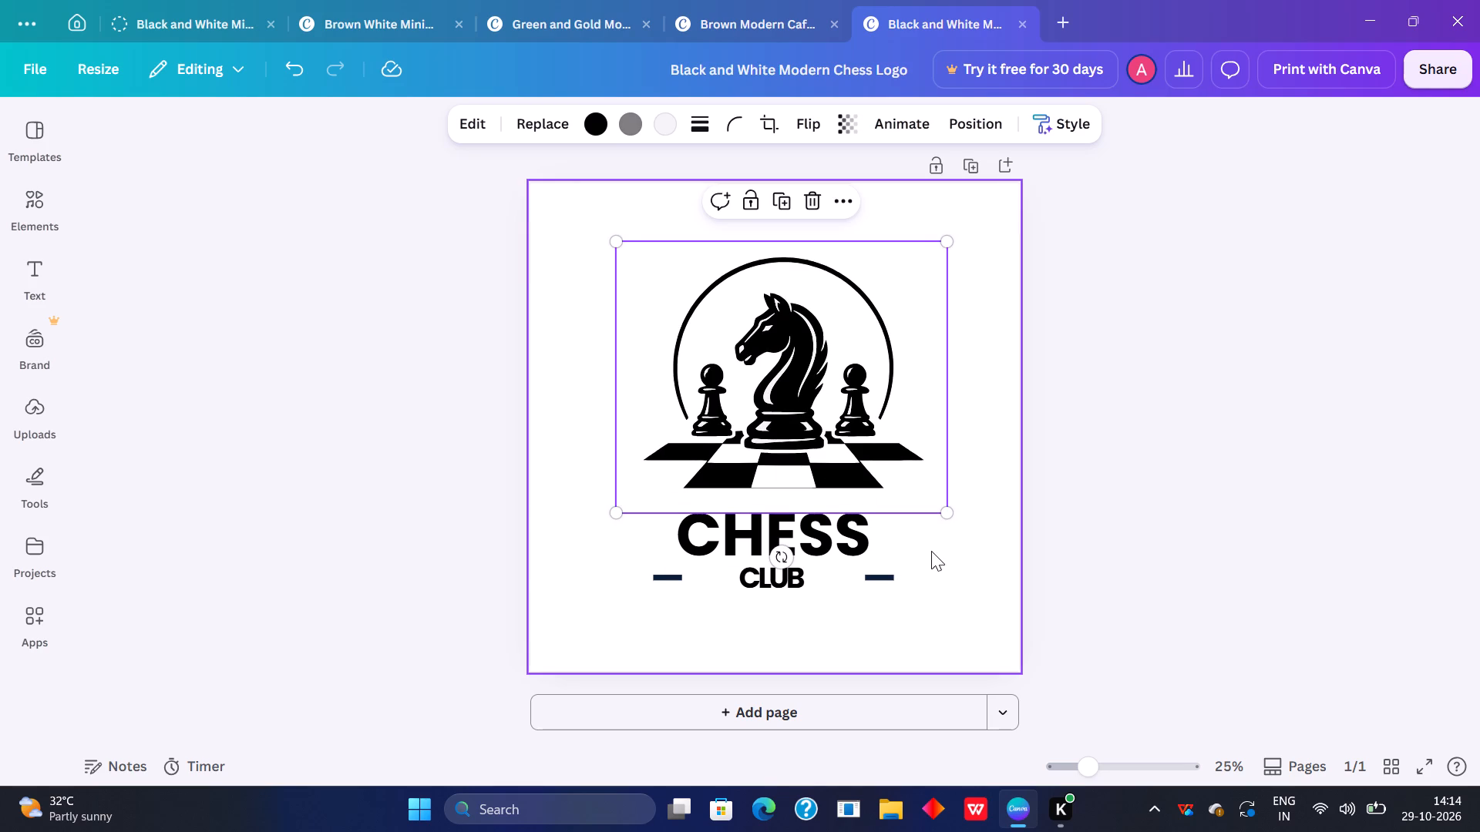
pyautogui.click(950, 611)
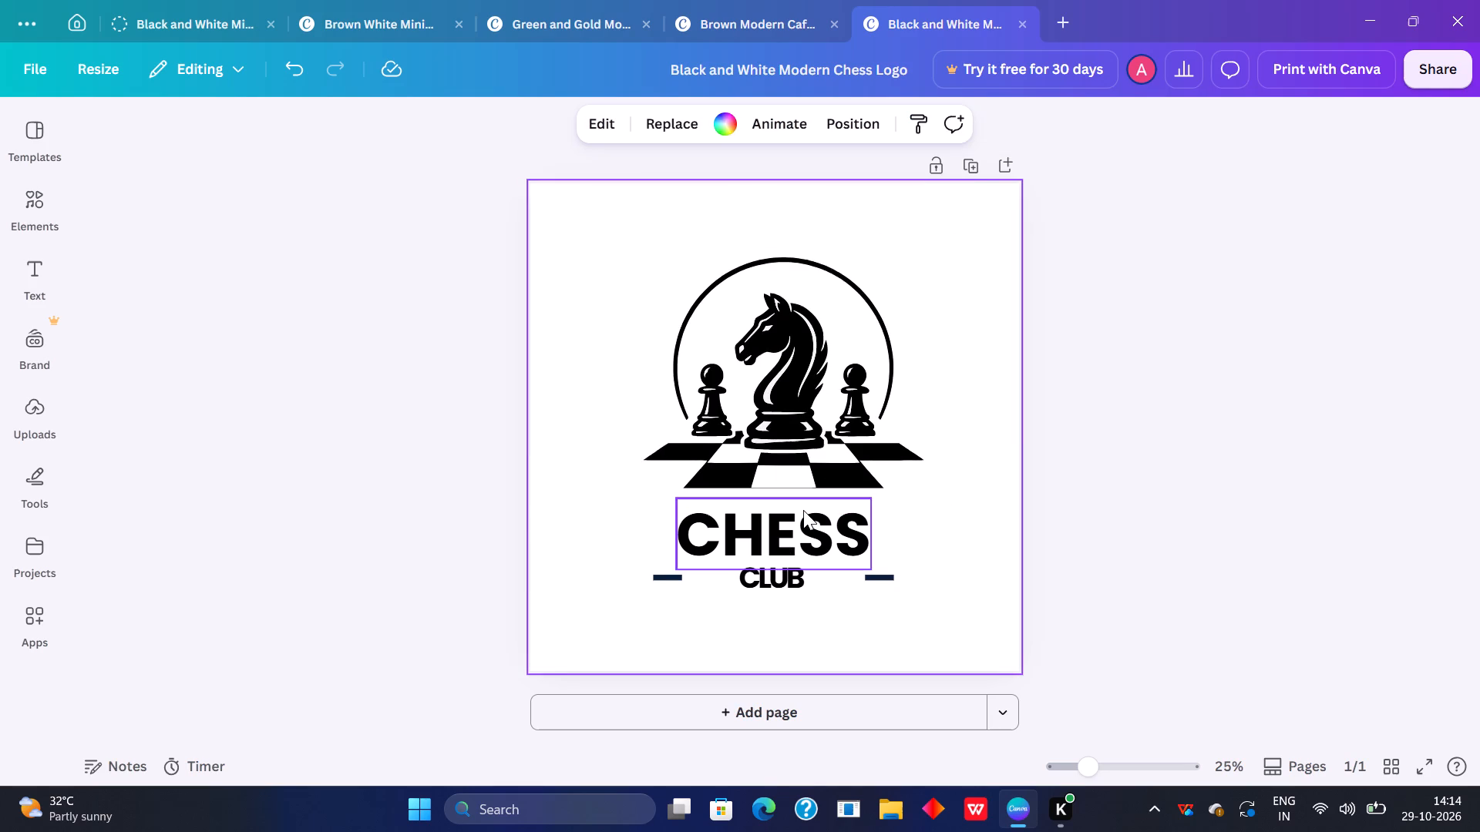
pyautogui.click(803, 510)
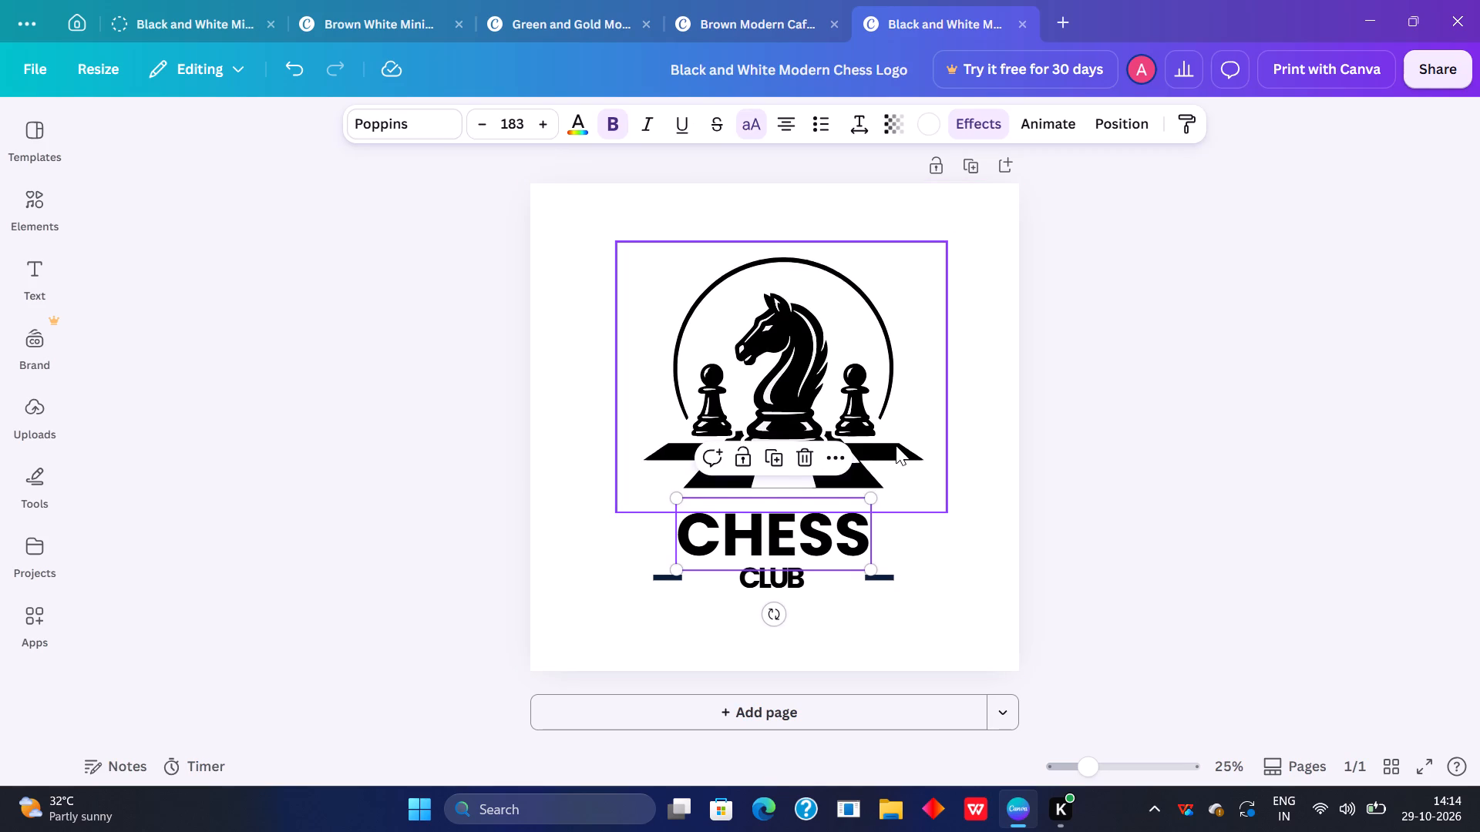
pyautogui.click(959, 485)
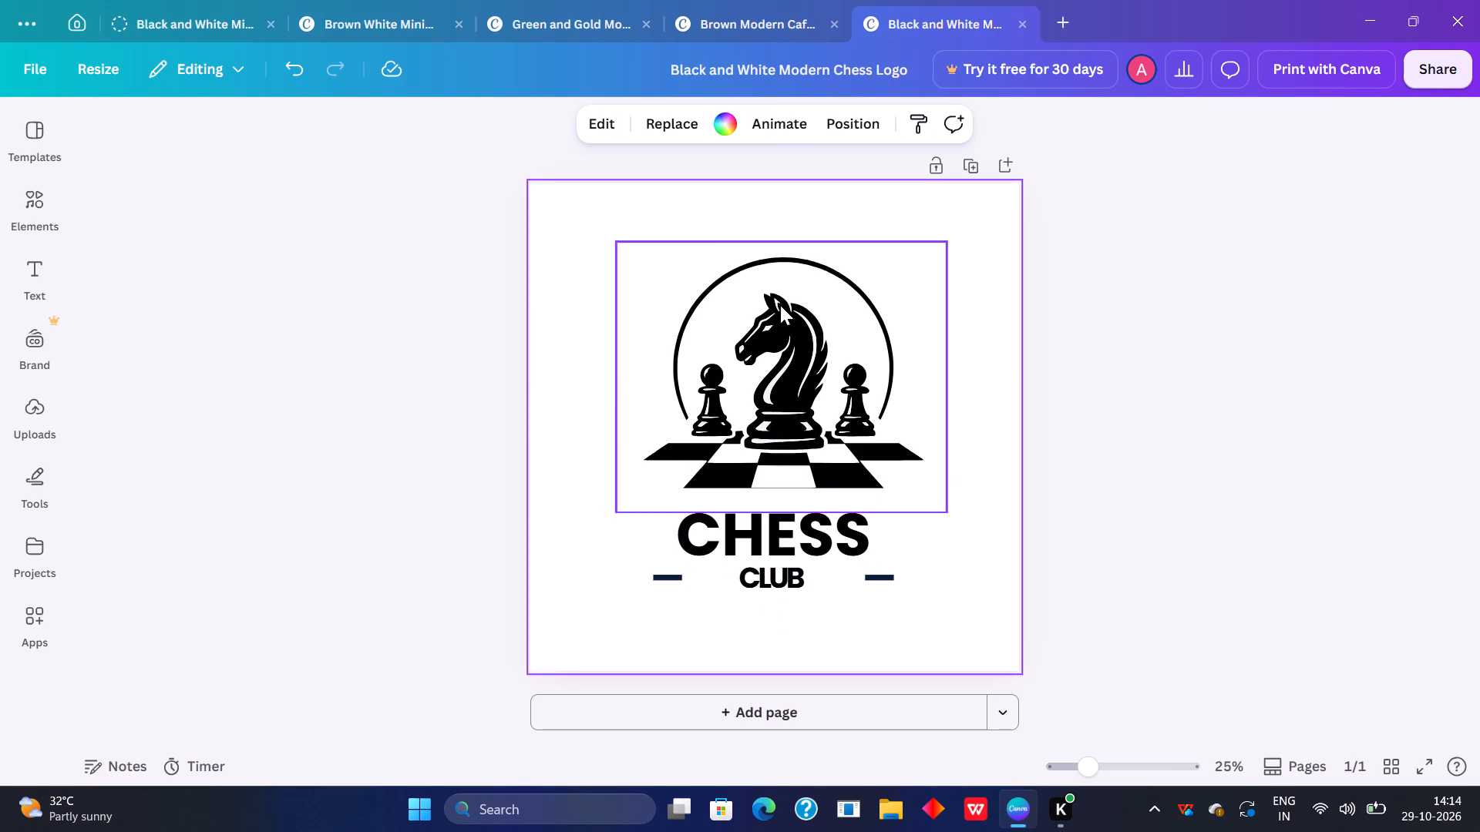
# Try black as the page background, and change it to light turquoise from the default solid colours.
pyautogui.click(963, 339)
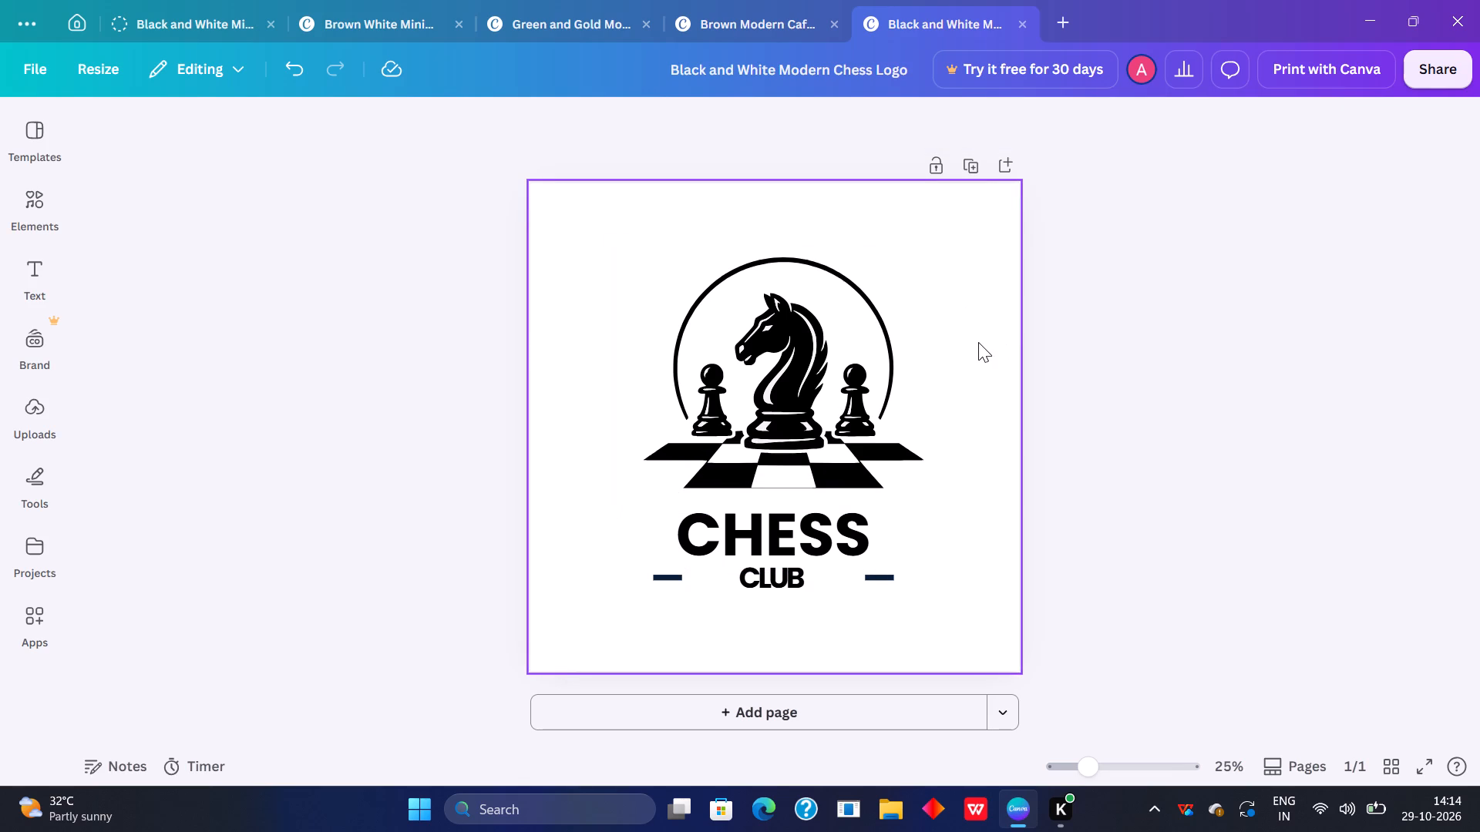
pyautogui.click(978, 342)
pyautogui.click(728, 127)
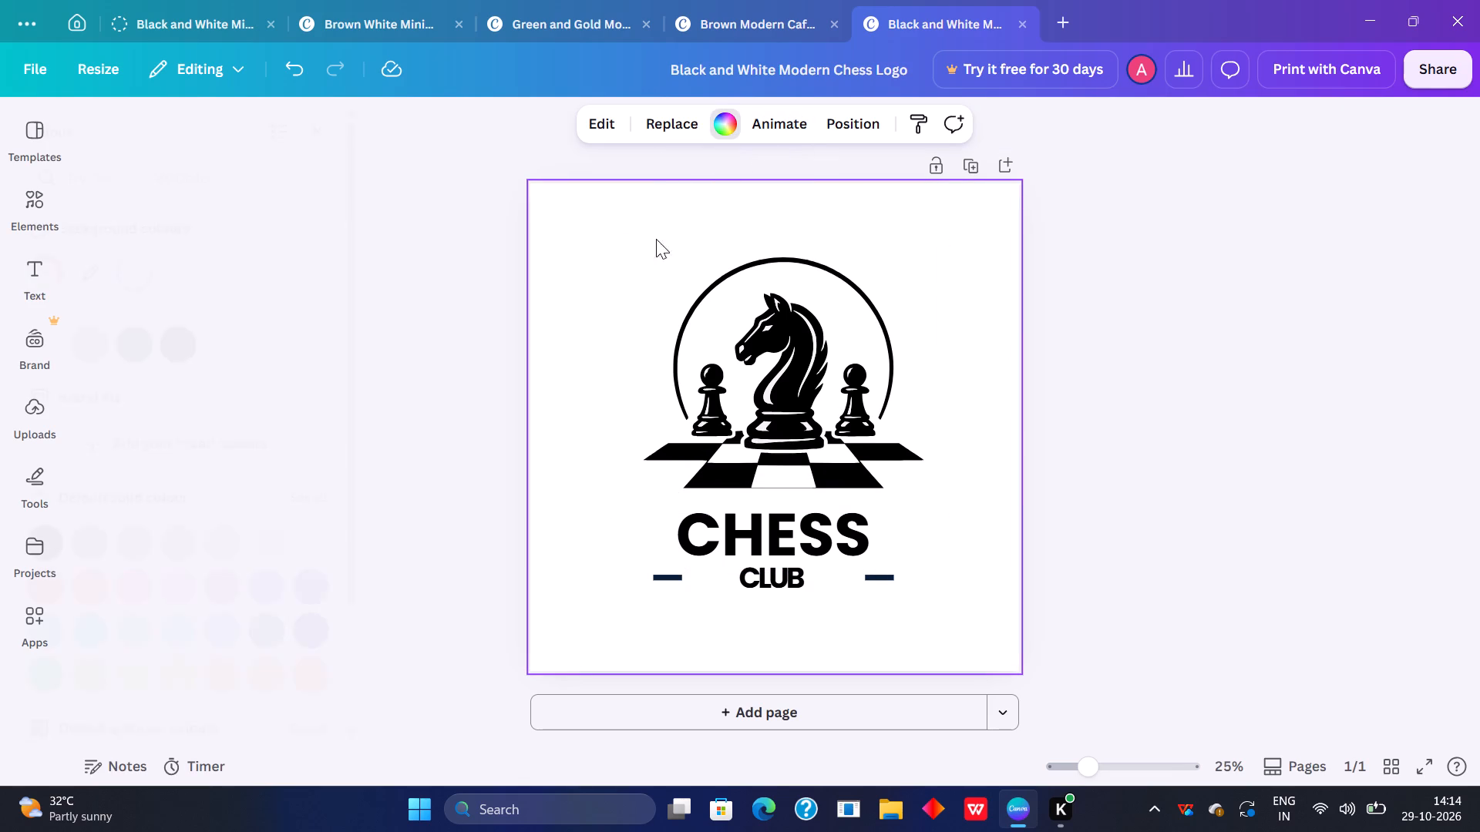
pyautogui.click(230, 348)
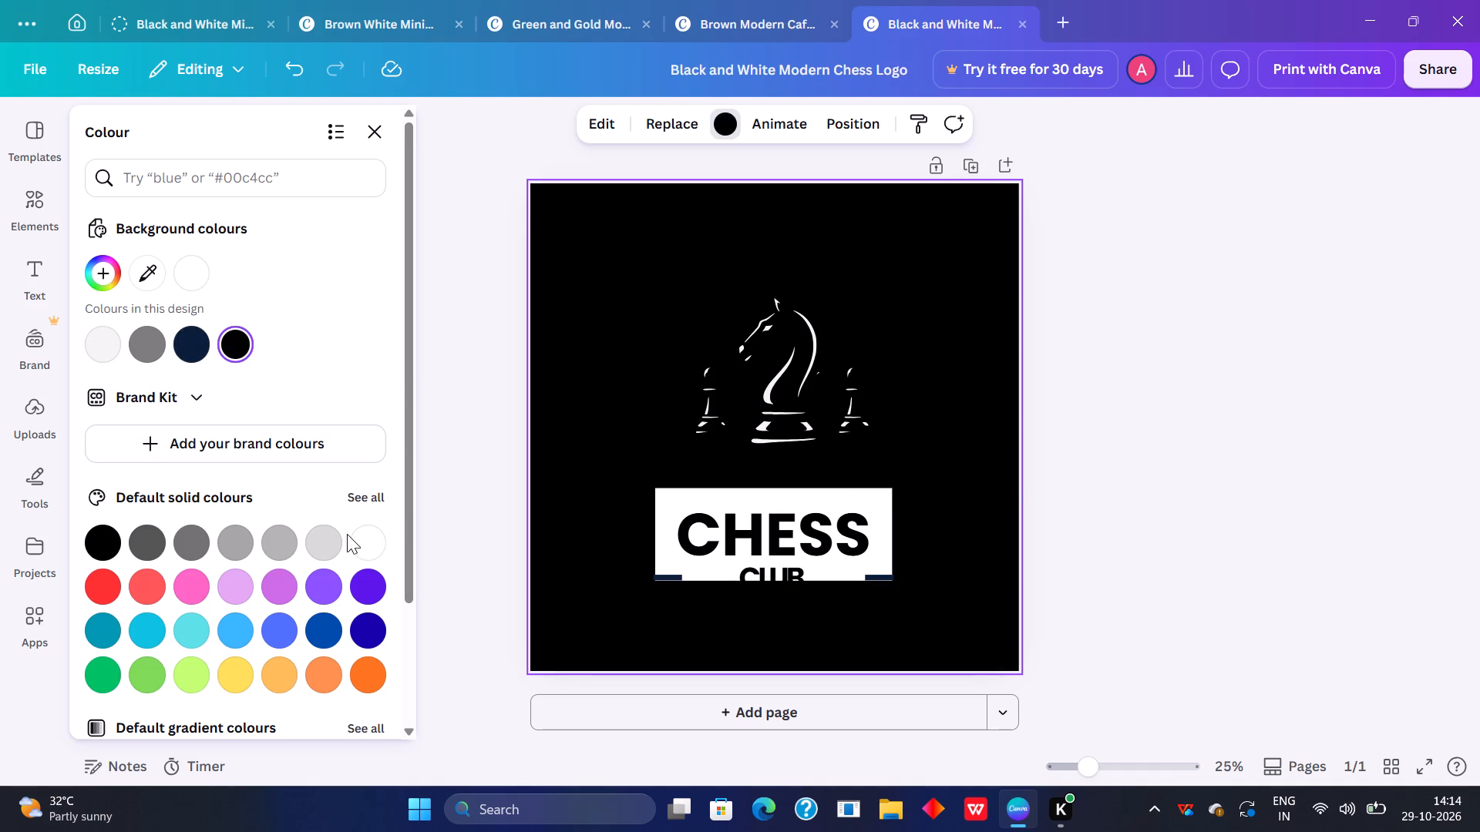
pyautogui.click(180, 622)
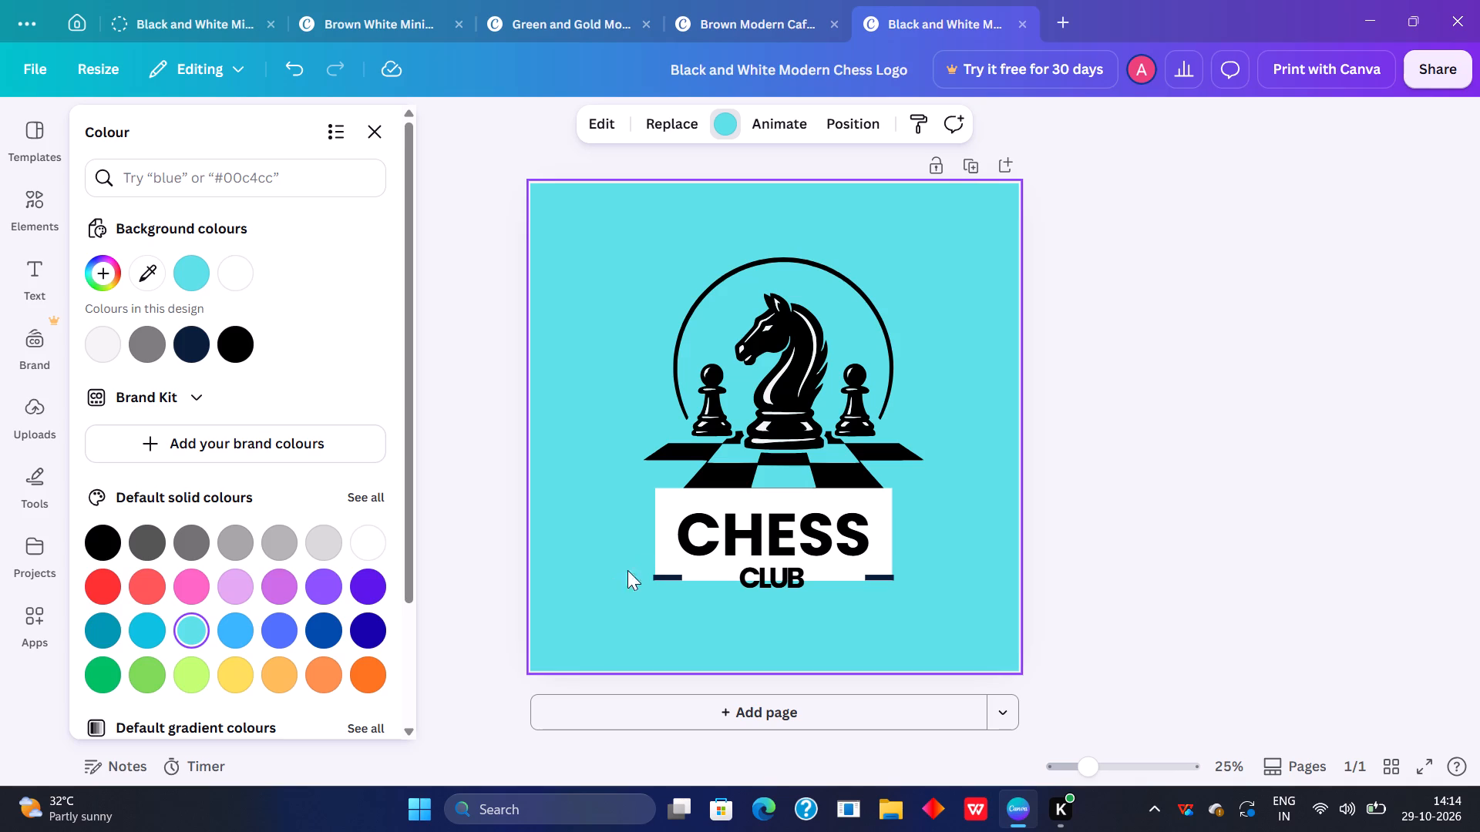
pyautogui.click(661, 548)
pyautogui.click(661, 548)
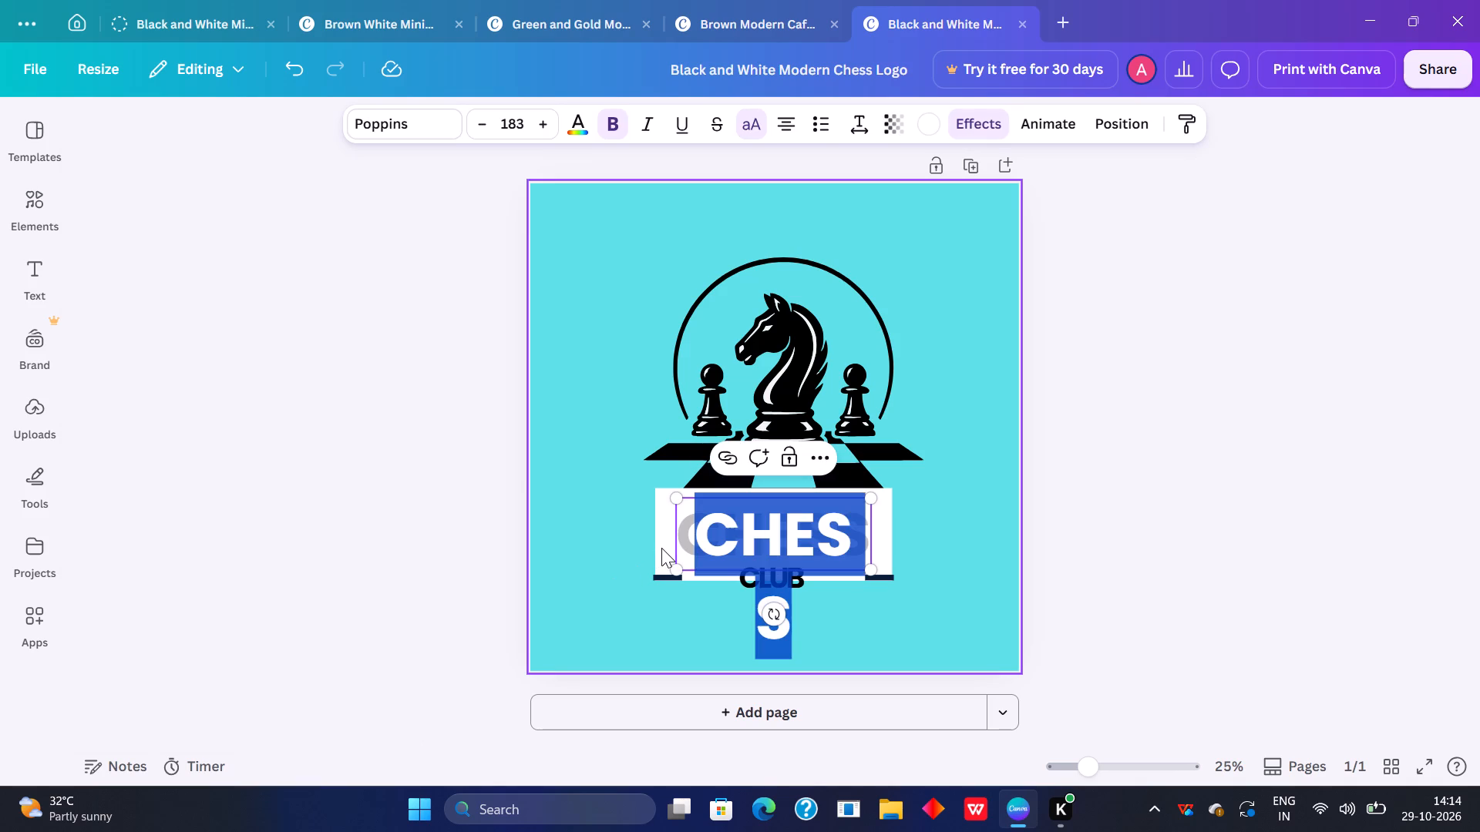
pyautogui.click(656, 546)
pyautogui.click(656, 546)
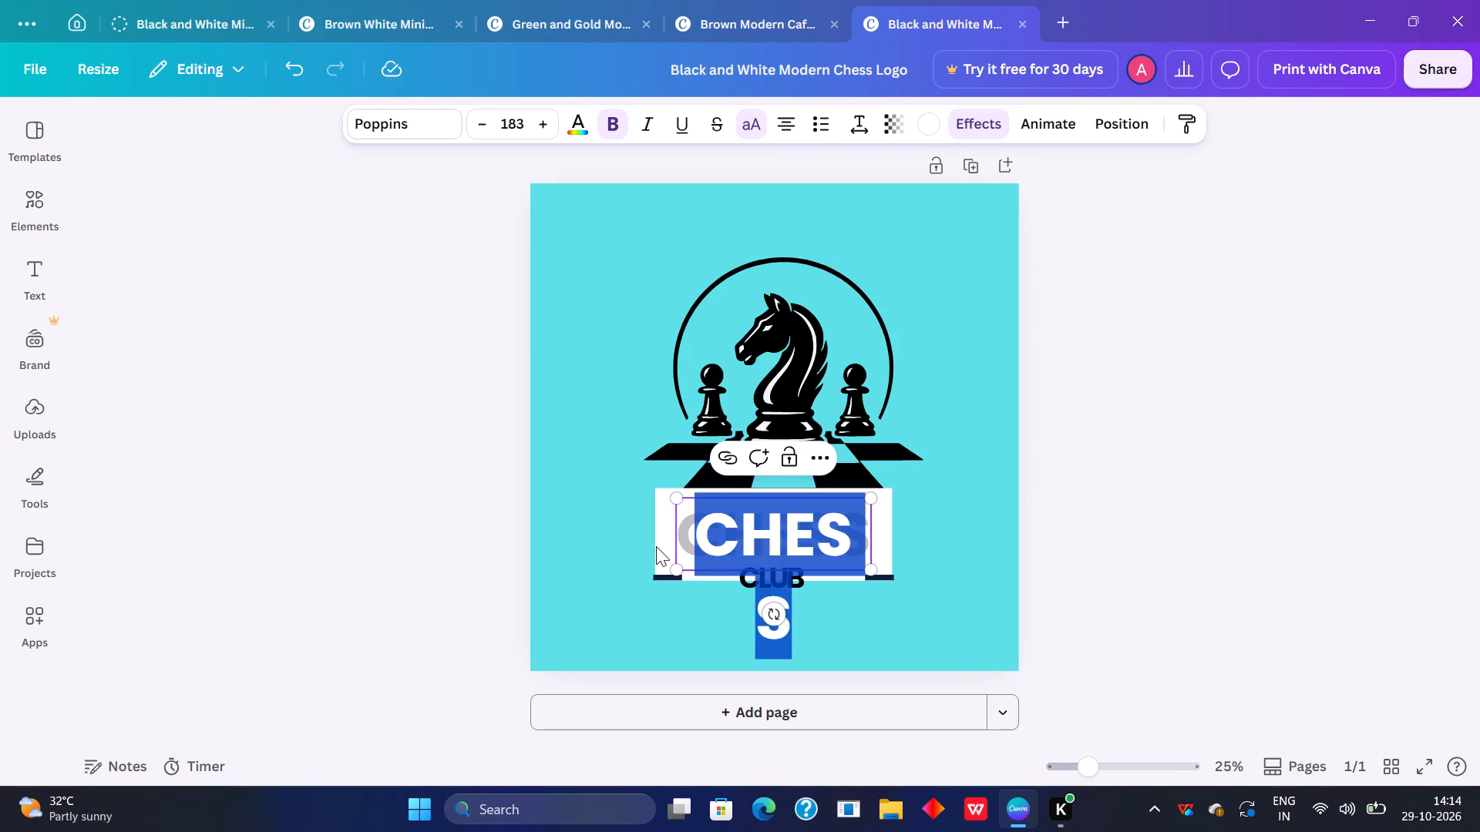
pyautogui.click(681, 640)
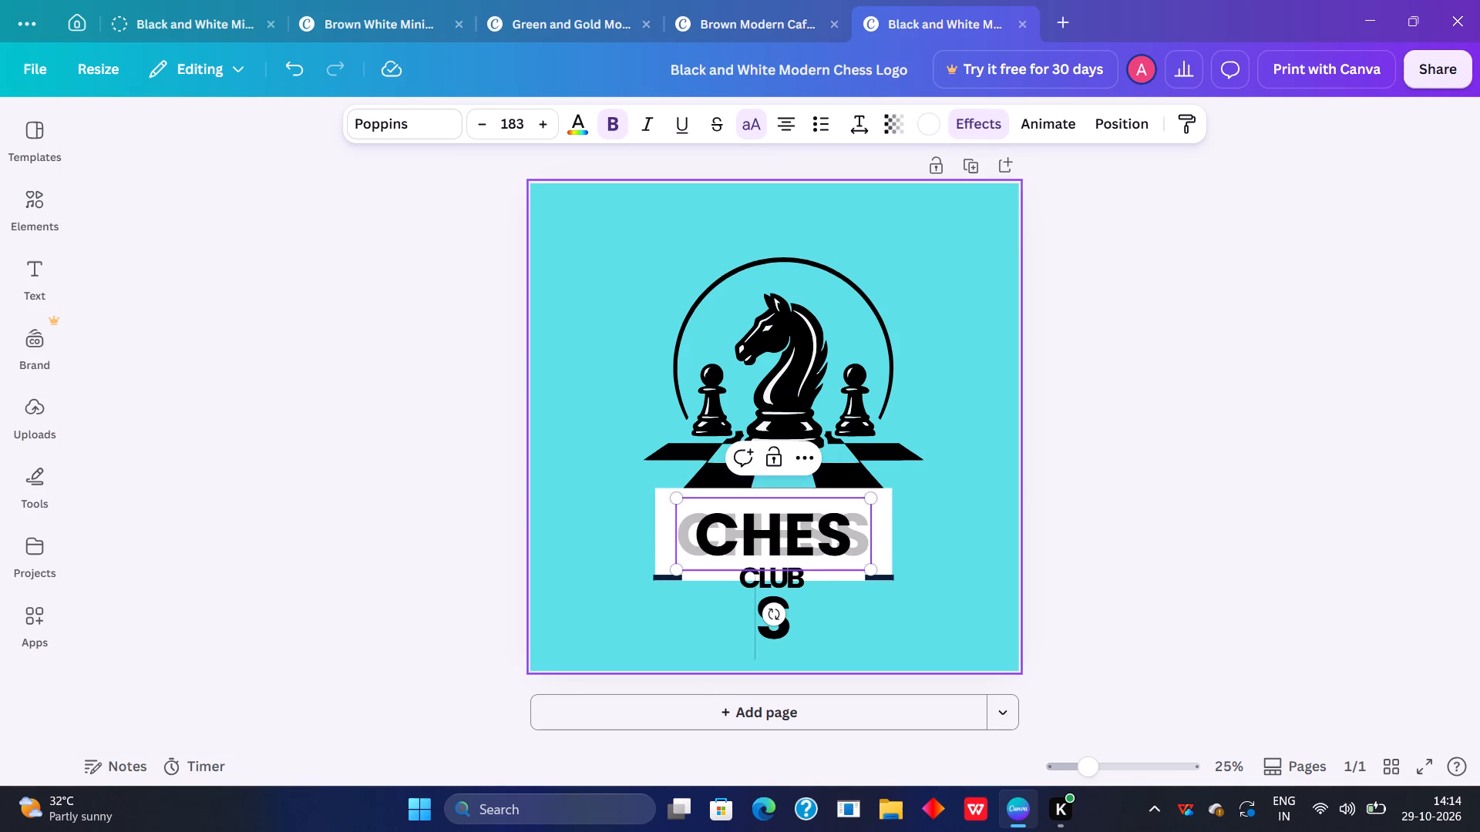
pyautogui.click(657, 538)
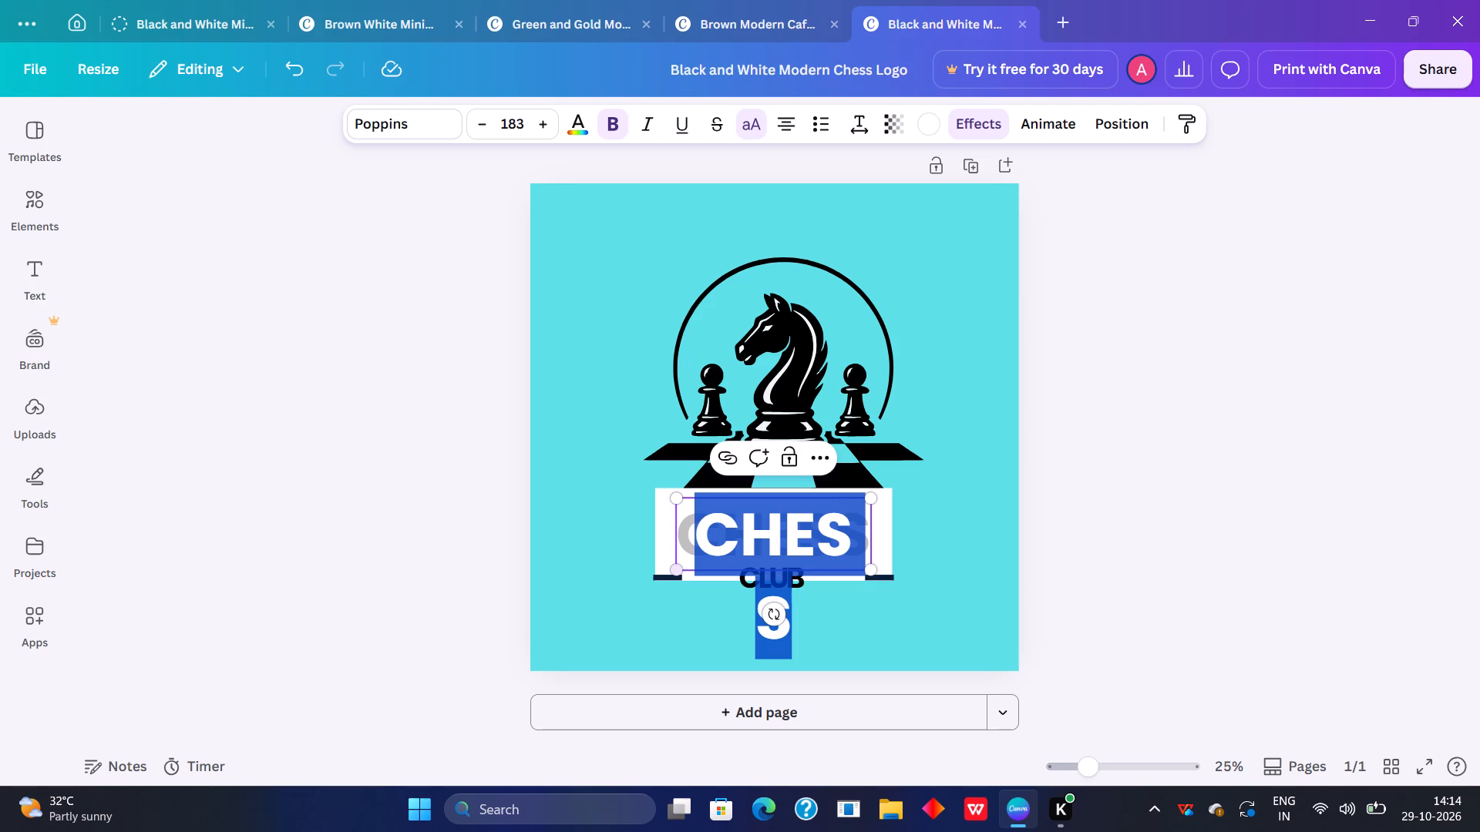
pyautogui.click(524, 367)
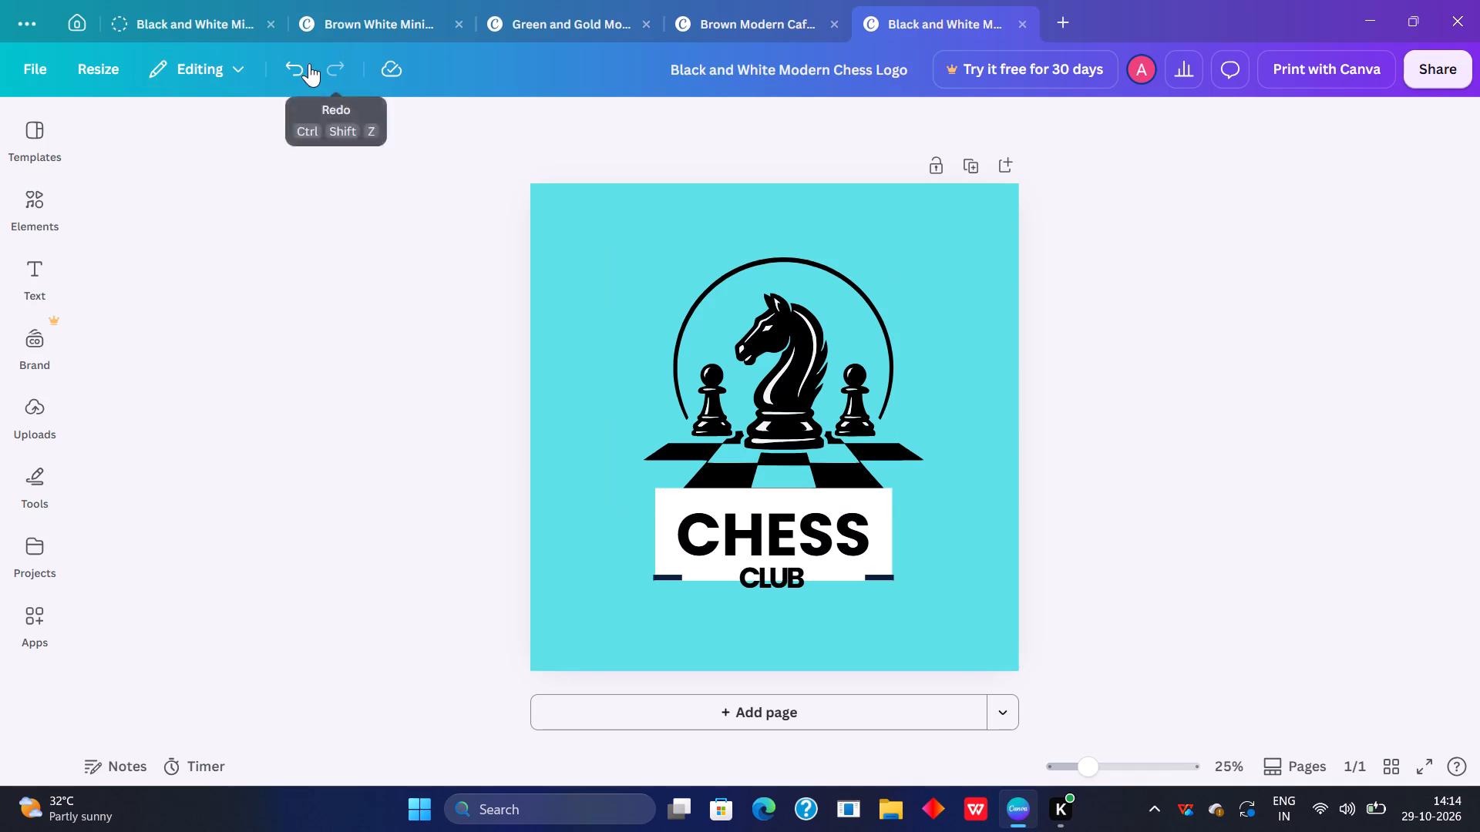
# Undo the page background colour changes back to the white page.
pyautogui.click(291, 75)
pyautogui.click(291, 75)
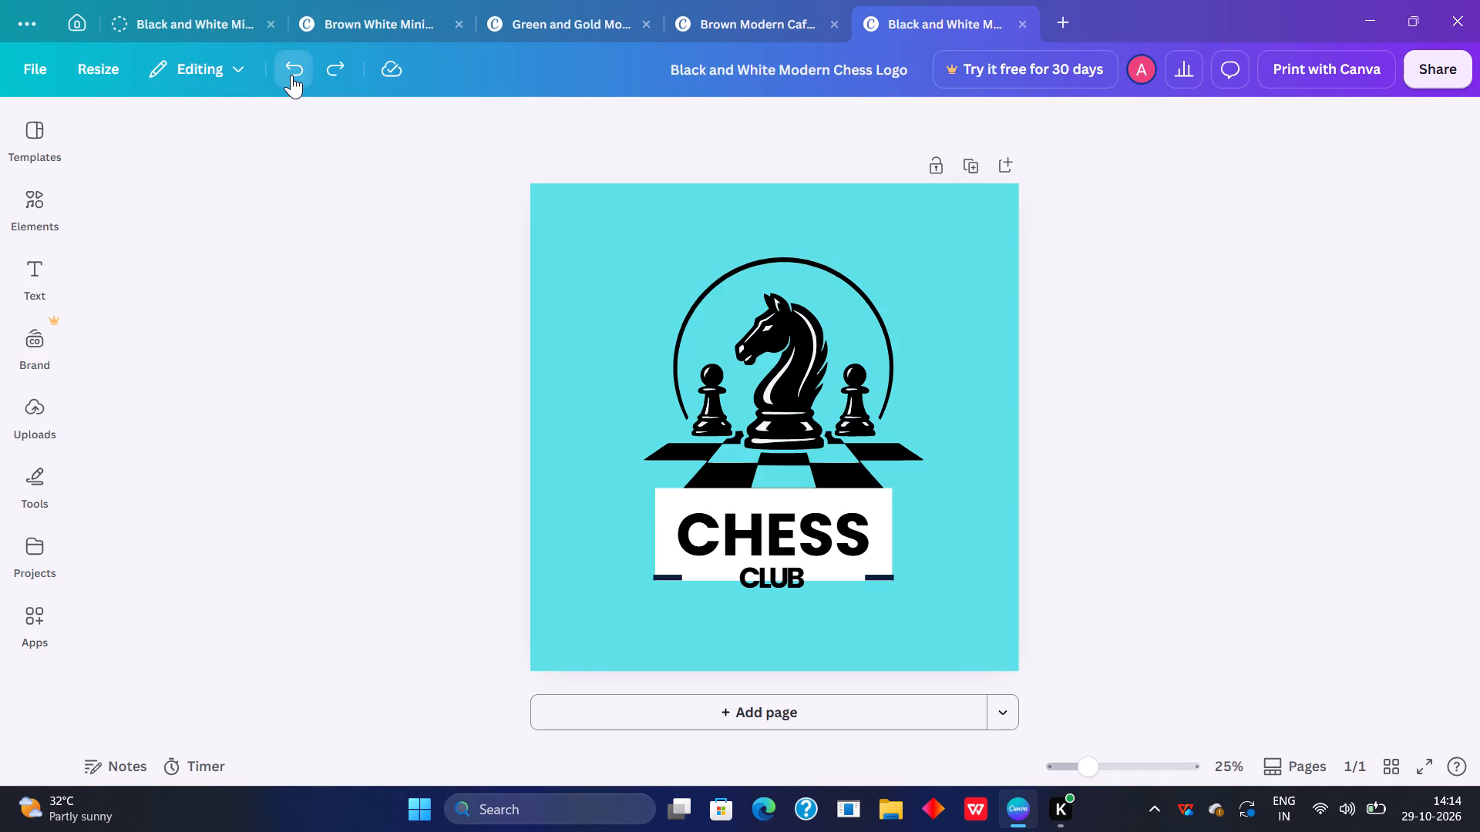
pyautogui.click(291, 75)
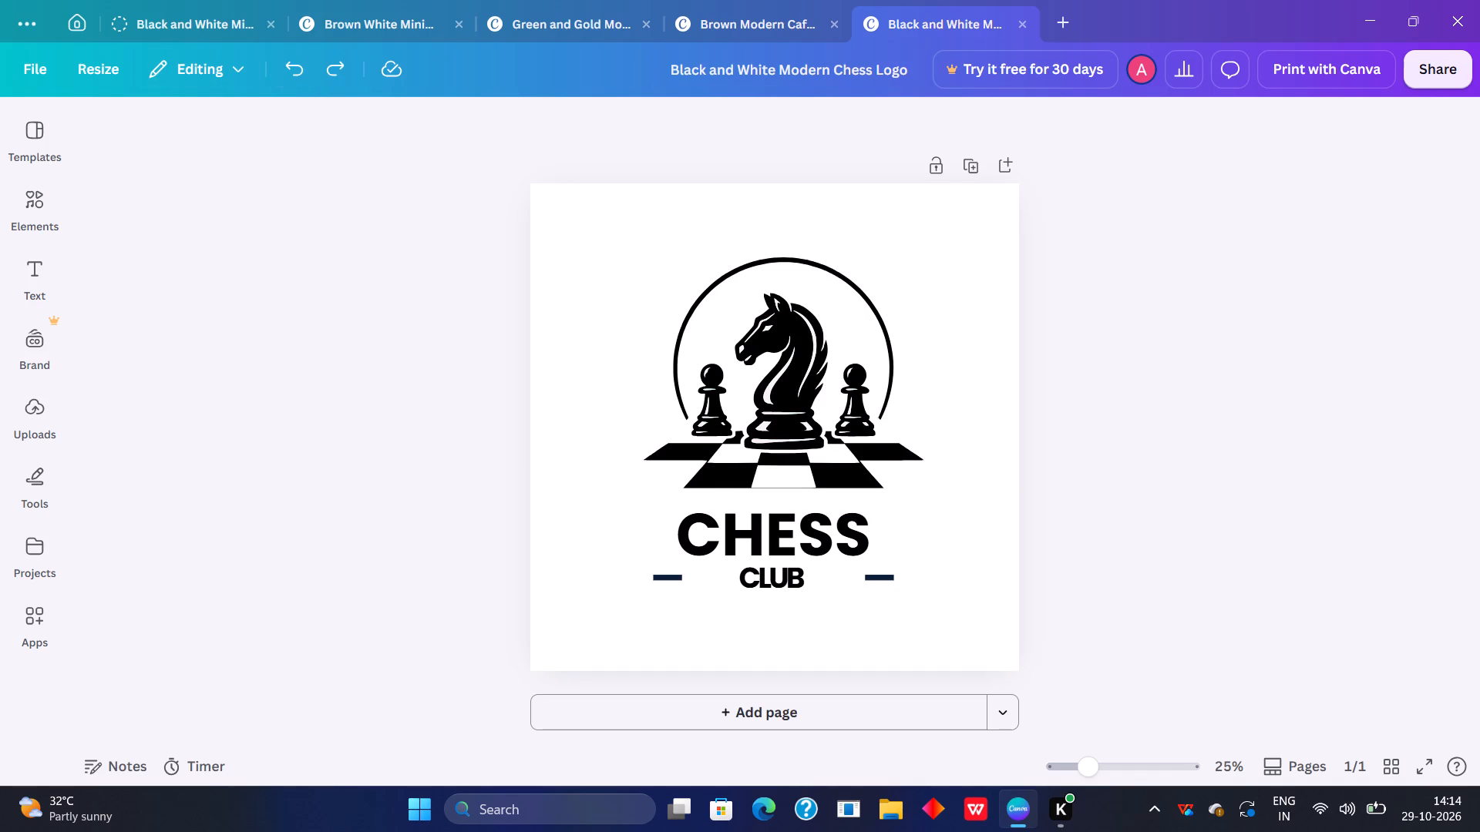
# Download the chess club logo as a PNG and save it in Downloads under the name chess club.
pyautogui.click(1431, 65)
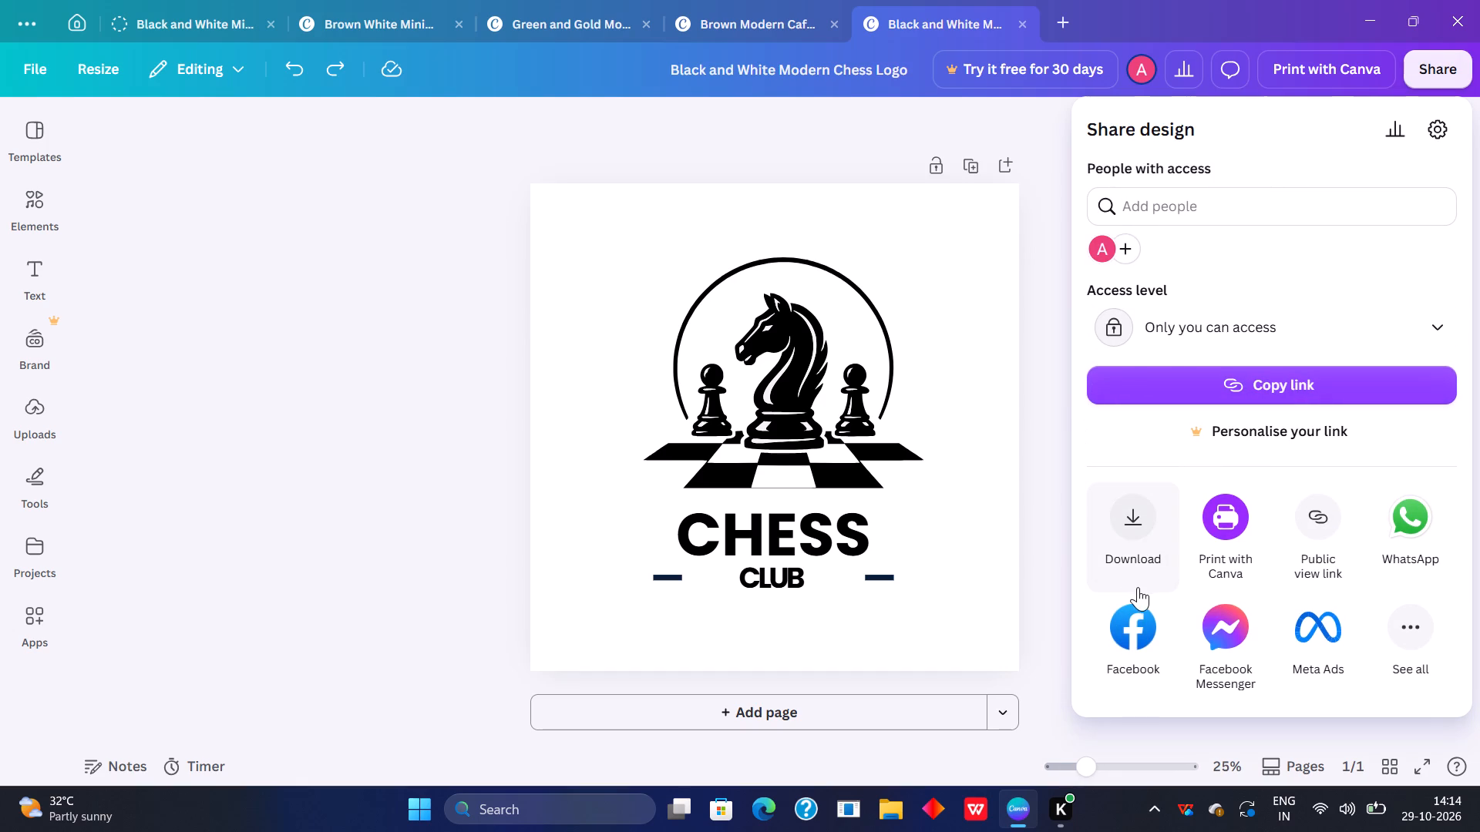
pyautogui.click(1121, 532)
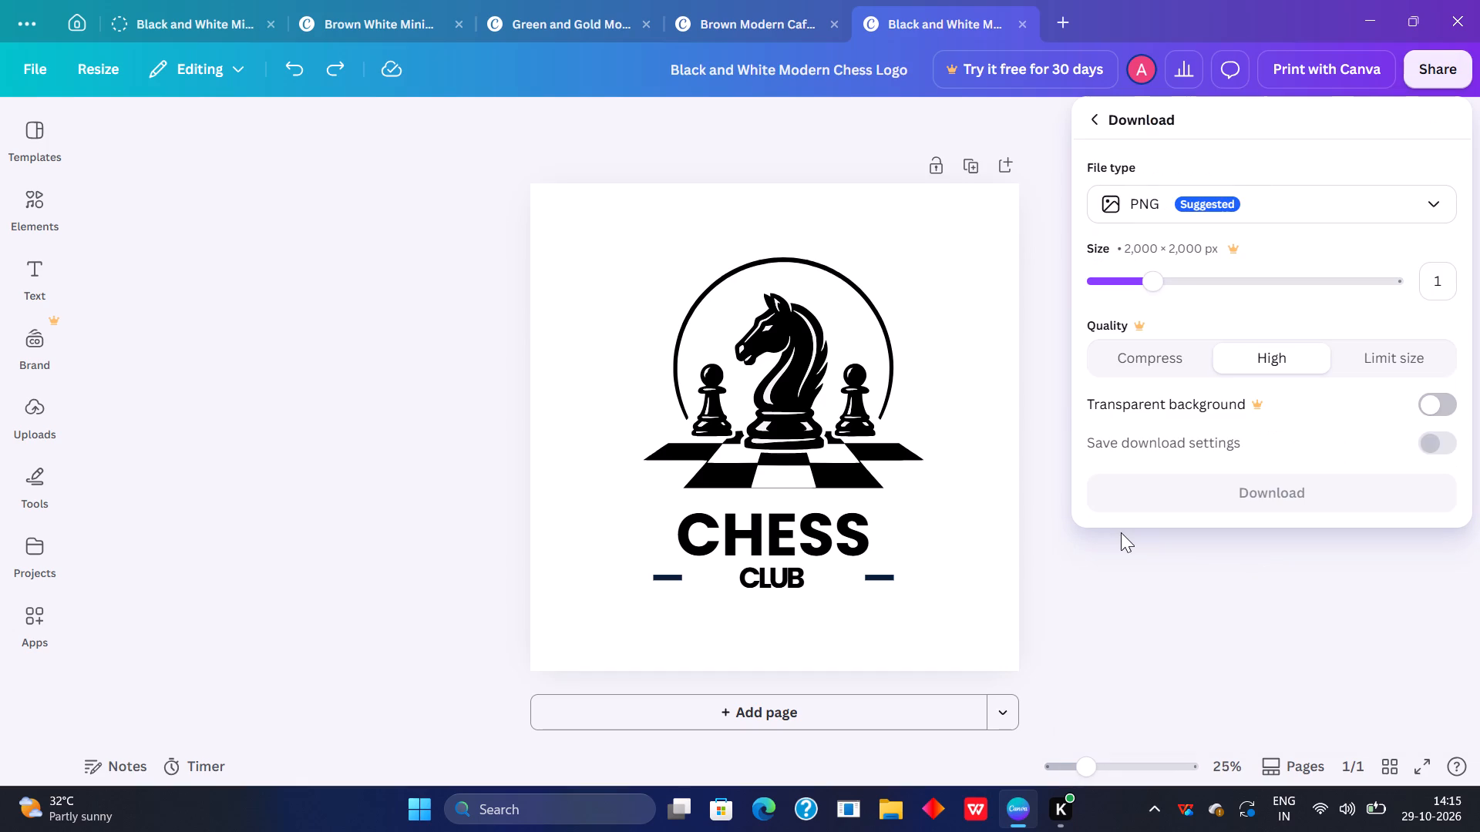
pyautogui.click(1156, 495)
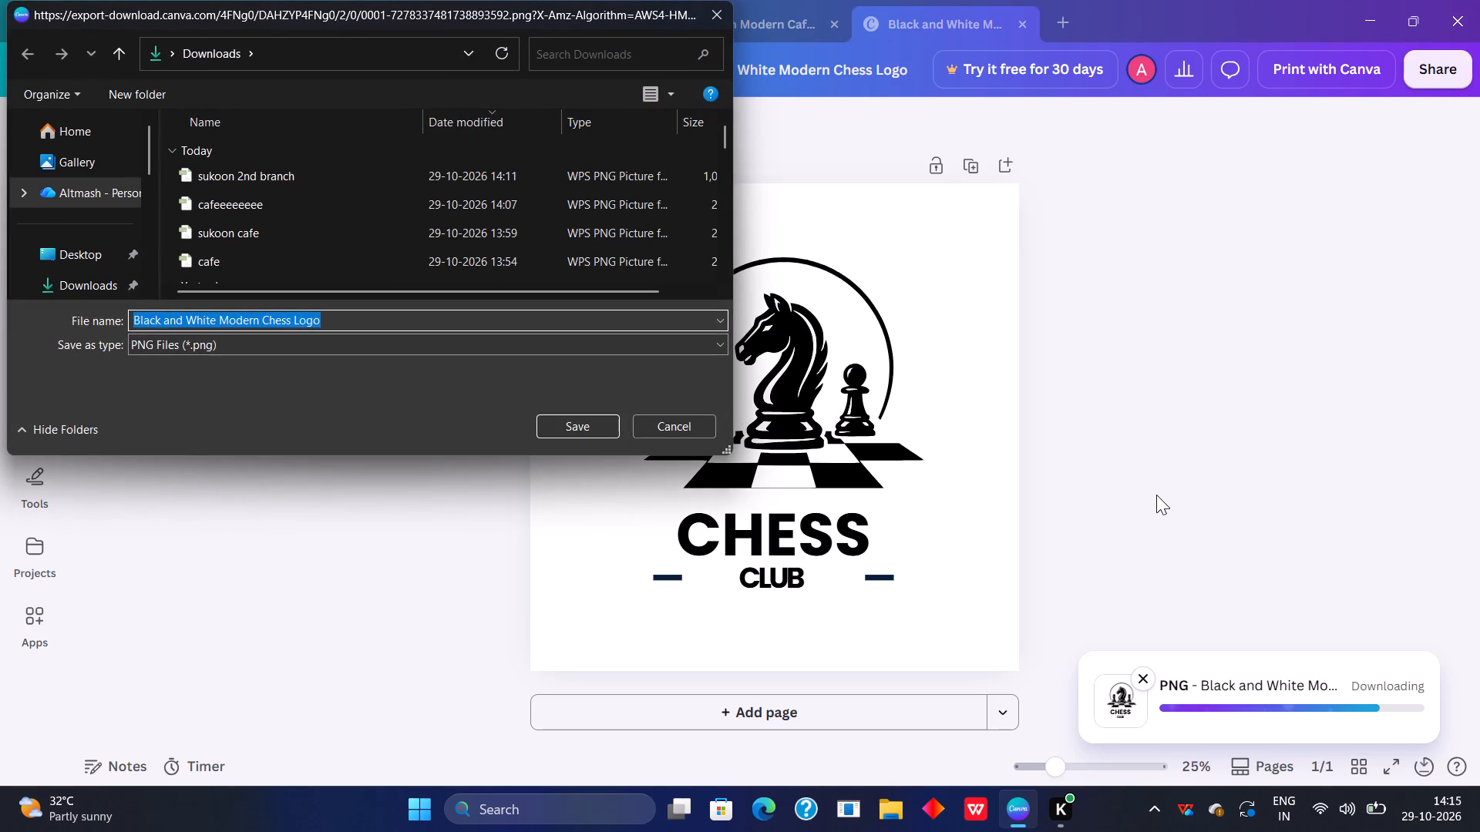
pyautogui.press('c')
pyautogui.press('h')
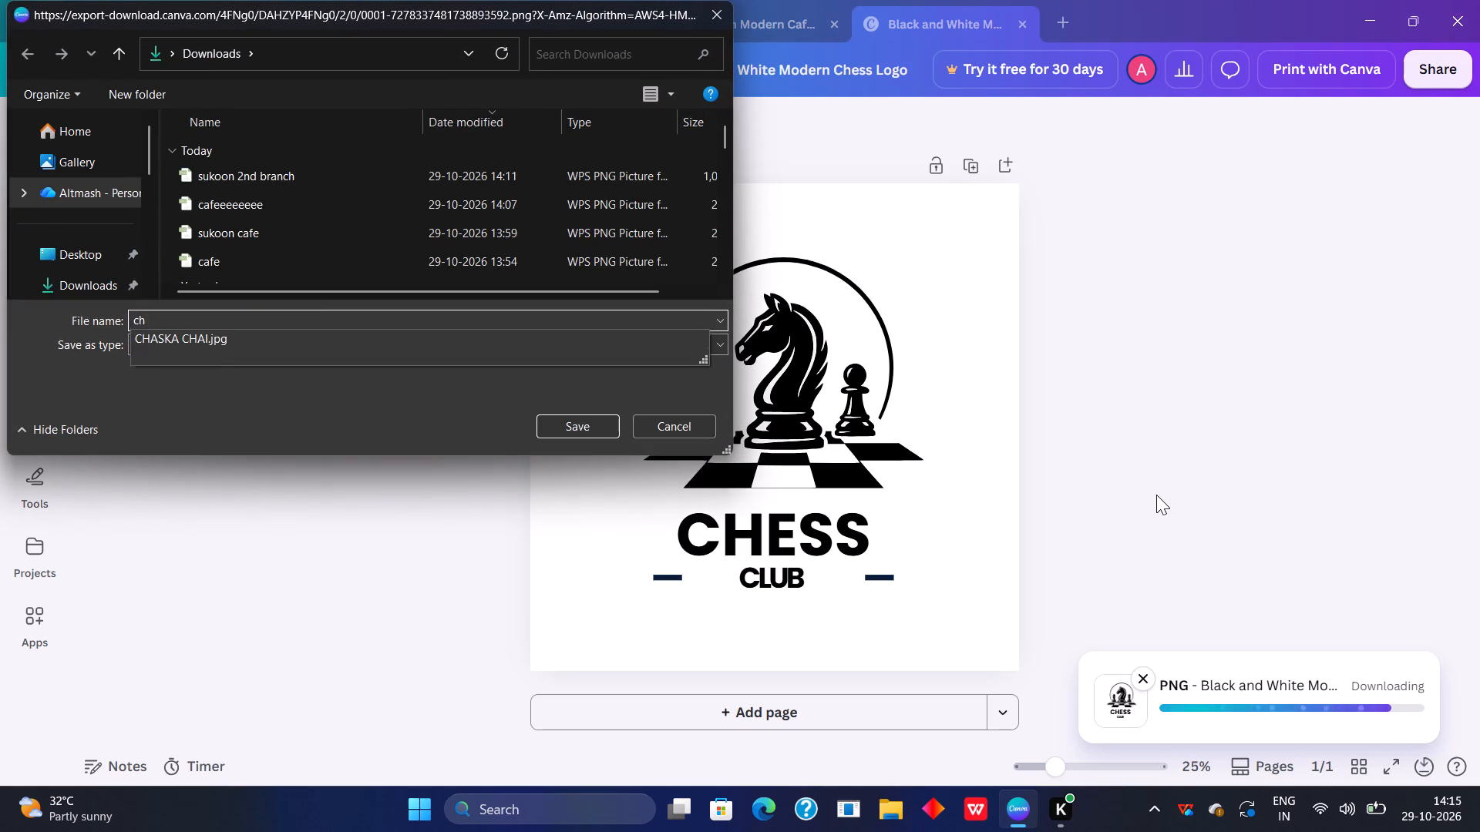
pyautogui.press('e')
pyautogui.press('s')
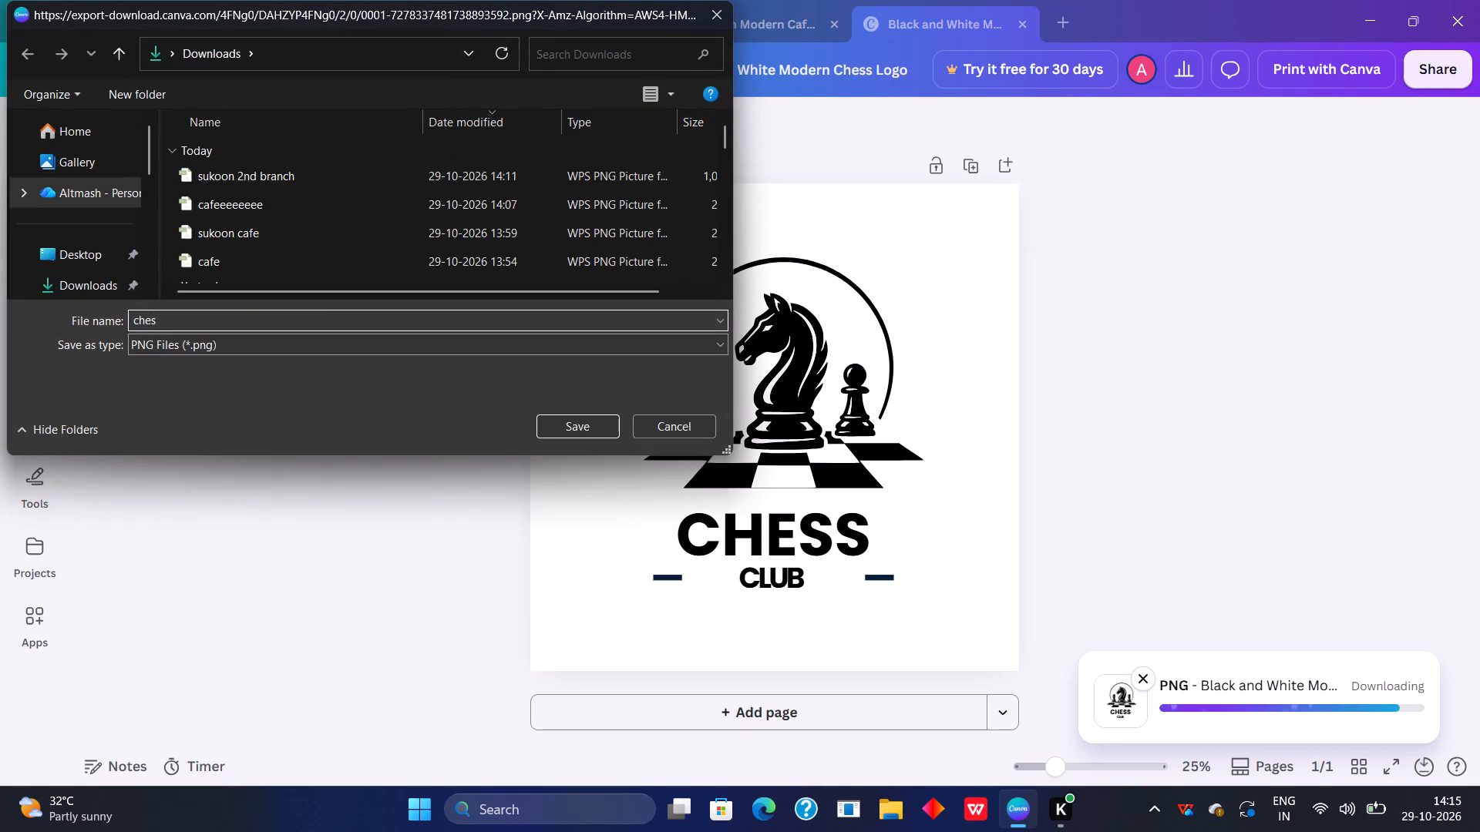
pyautogui.press('s')
pyautogui.press('space')
pyautogui.write('club')
pyautogui.press('Return')
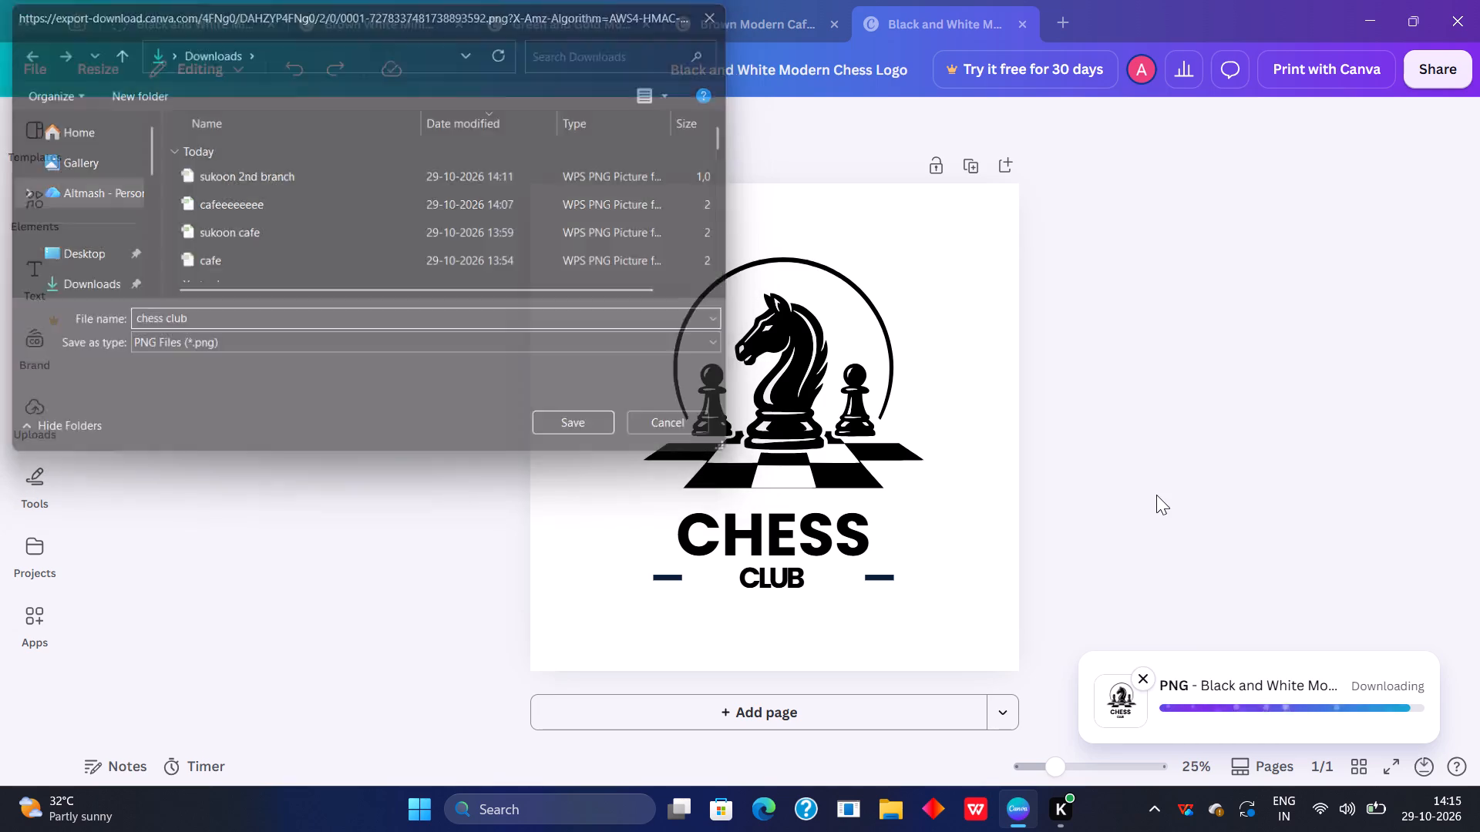
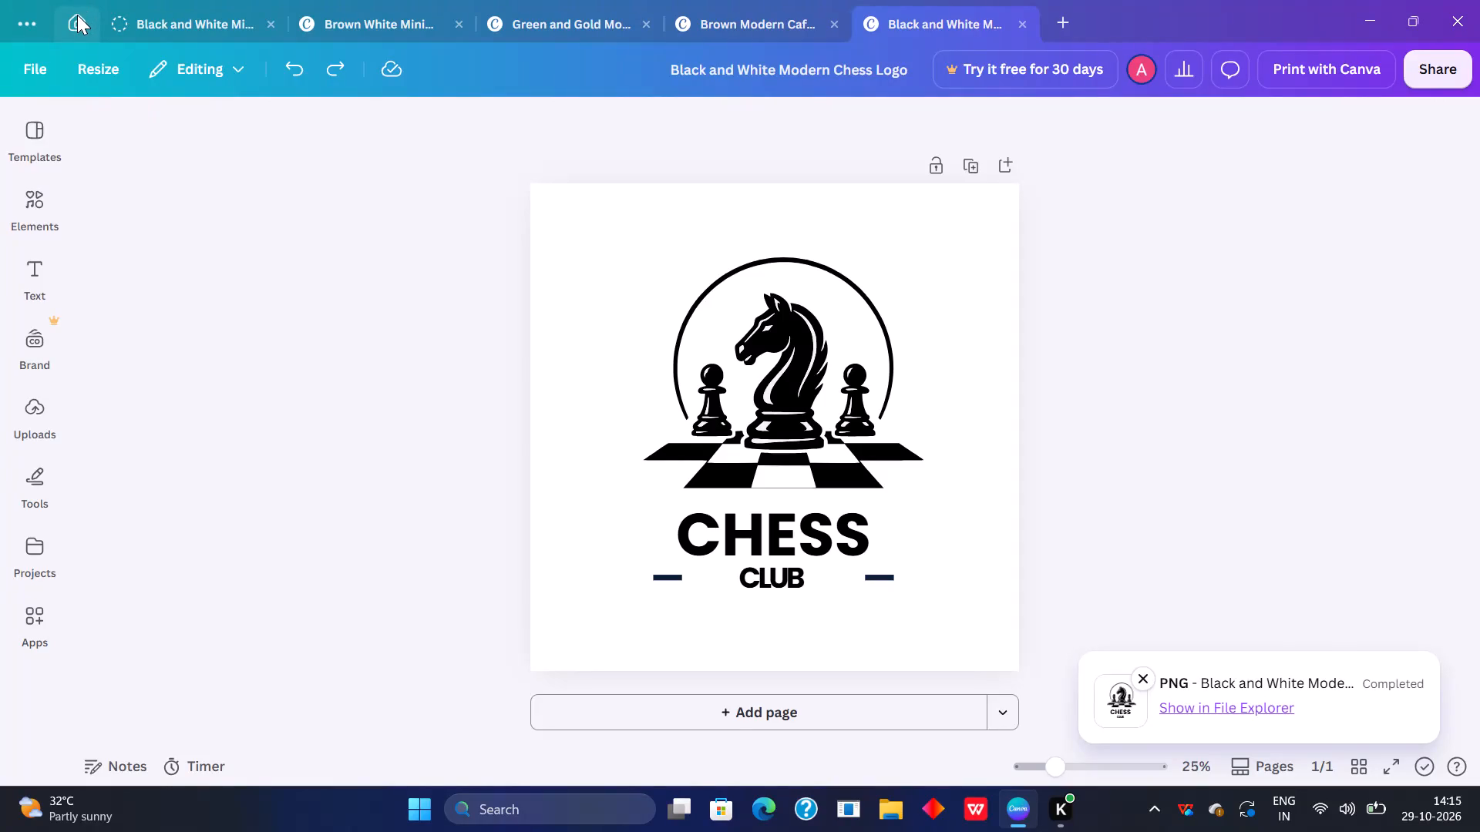
# Return to the templates similar to the chess logo and open the Blue Futuristic Gaming Channel Logo template for customising.
pyautogui.click(77, 15)
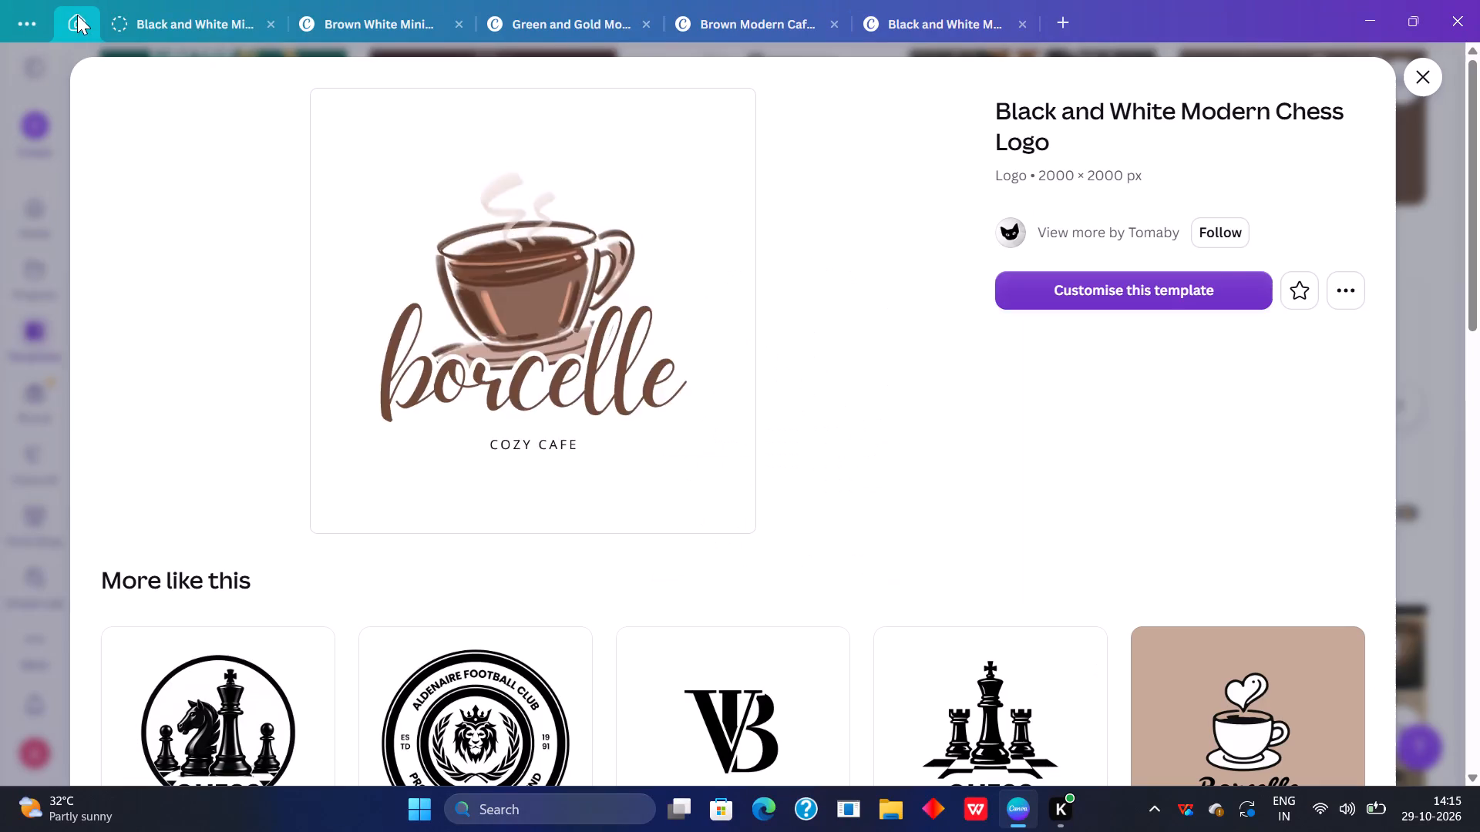
pyautogui.scroll(-2, 862, 592)
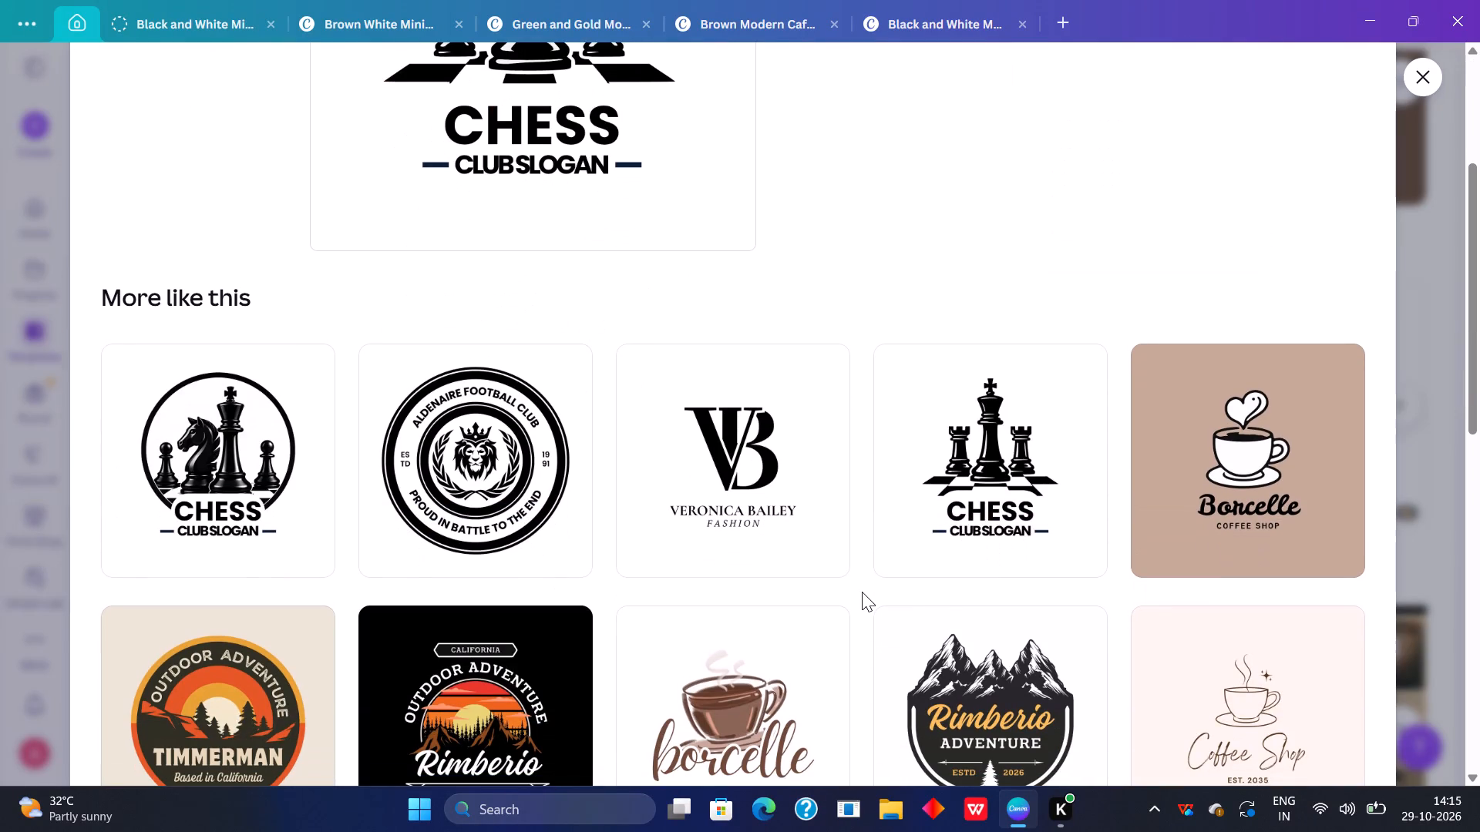
pyautogui.scroll(-2, 862, 592)
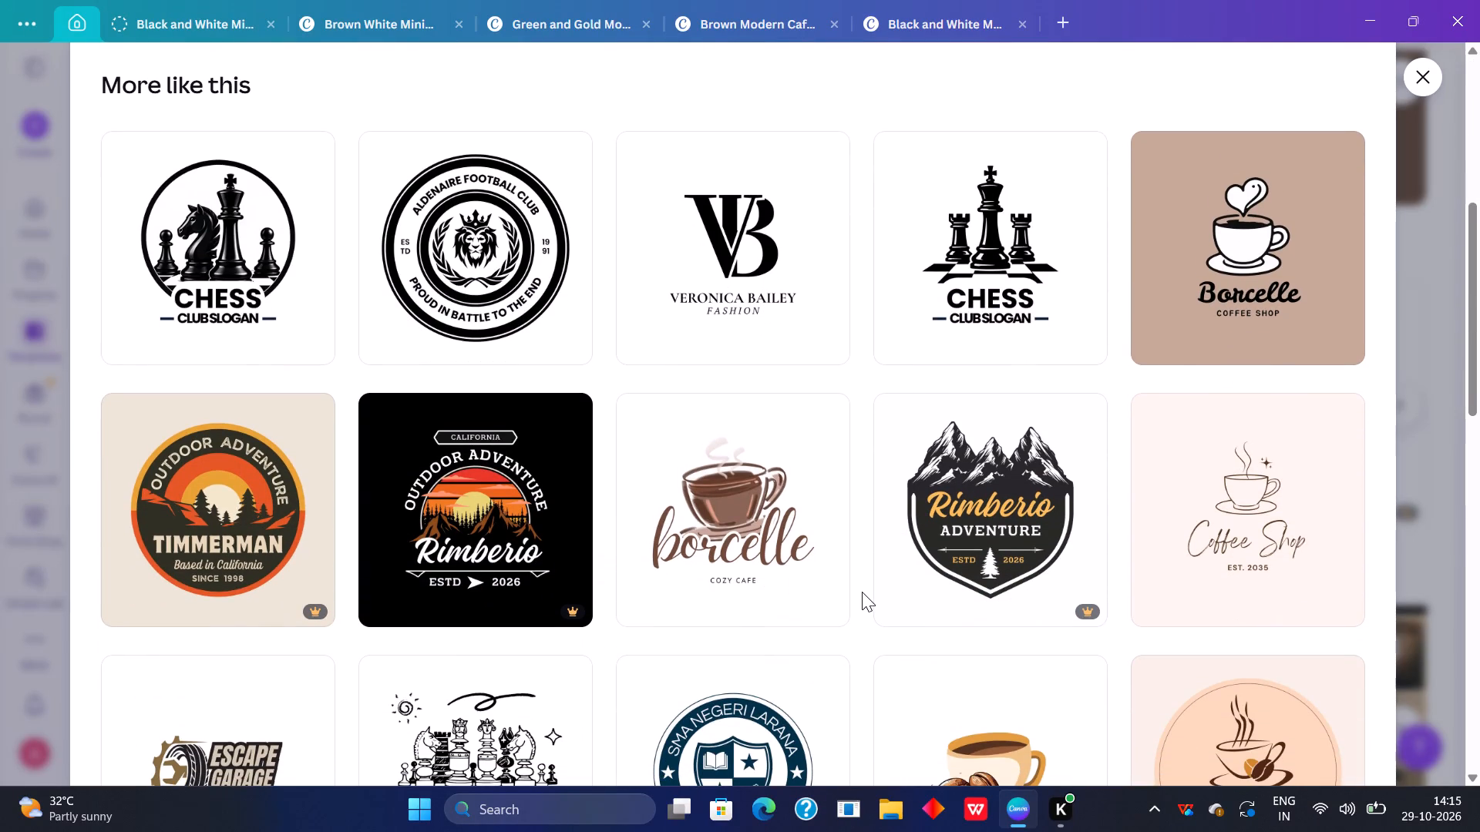
pyautogui.scroll(-7, 862, 592)
pyautogui.scroll(1, 862, 592)
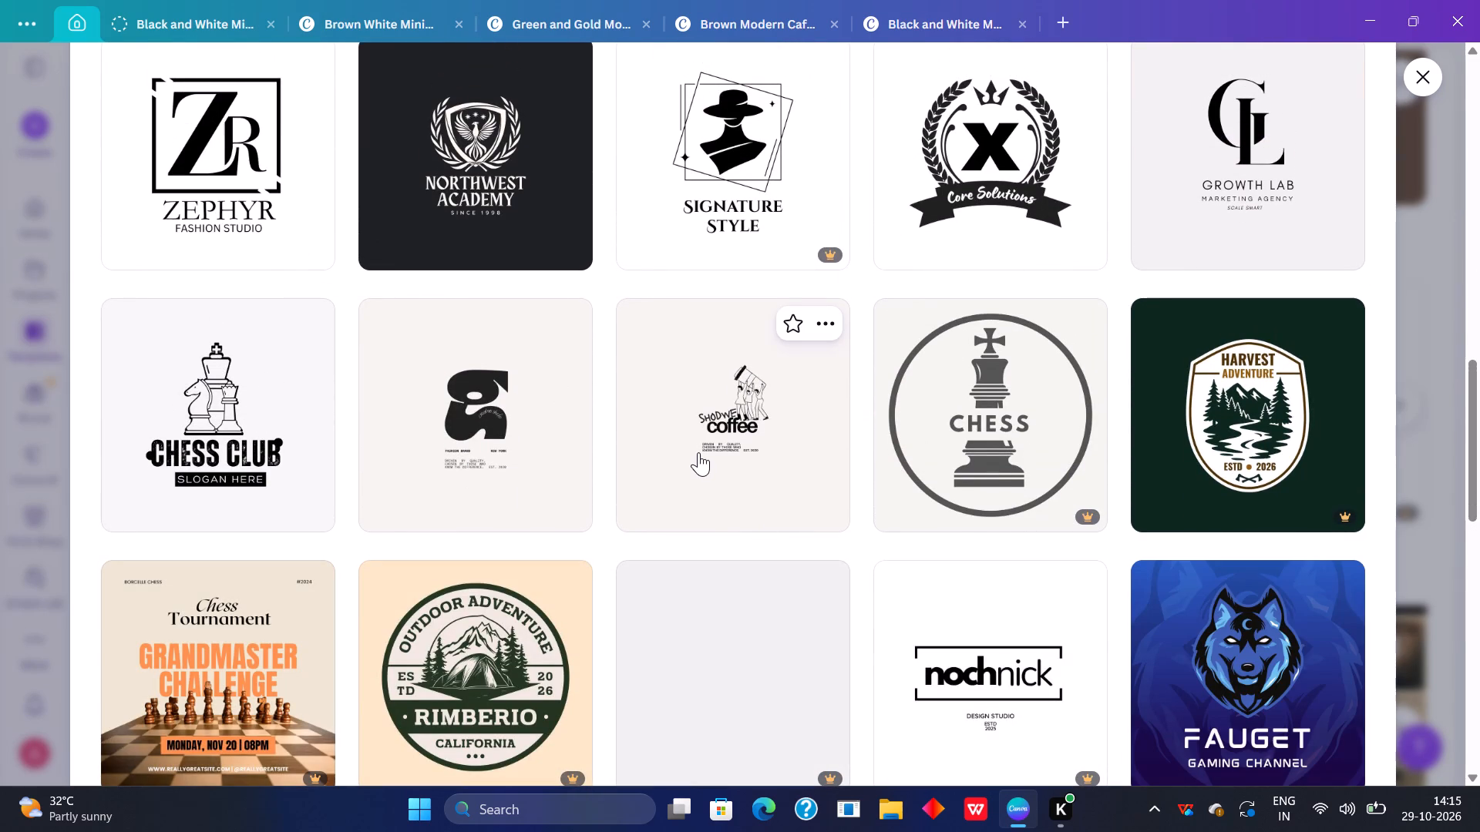
pyautogui.scroll(-1, 698, 452)
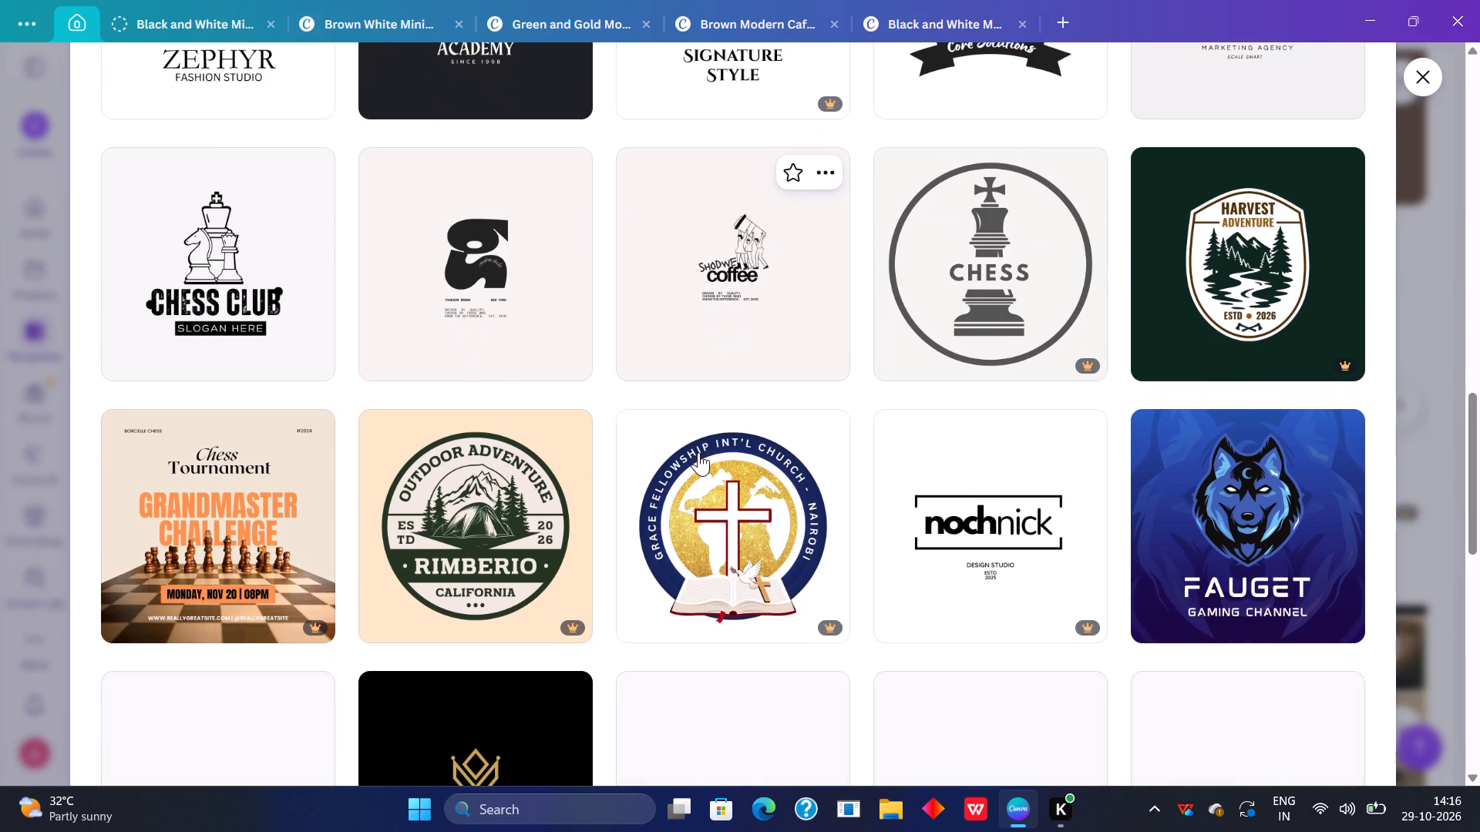
pyautogui.scroll(-1, 698, 452)
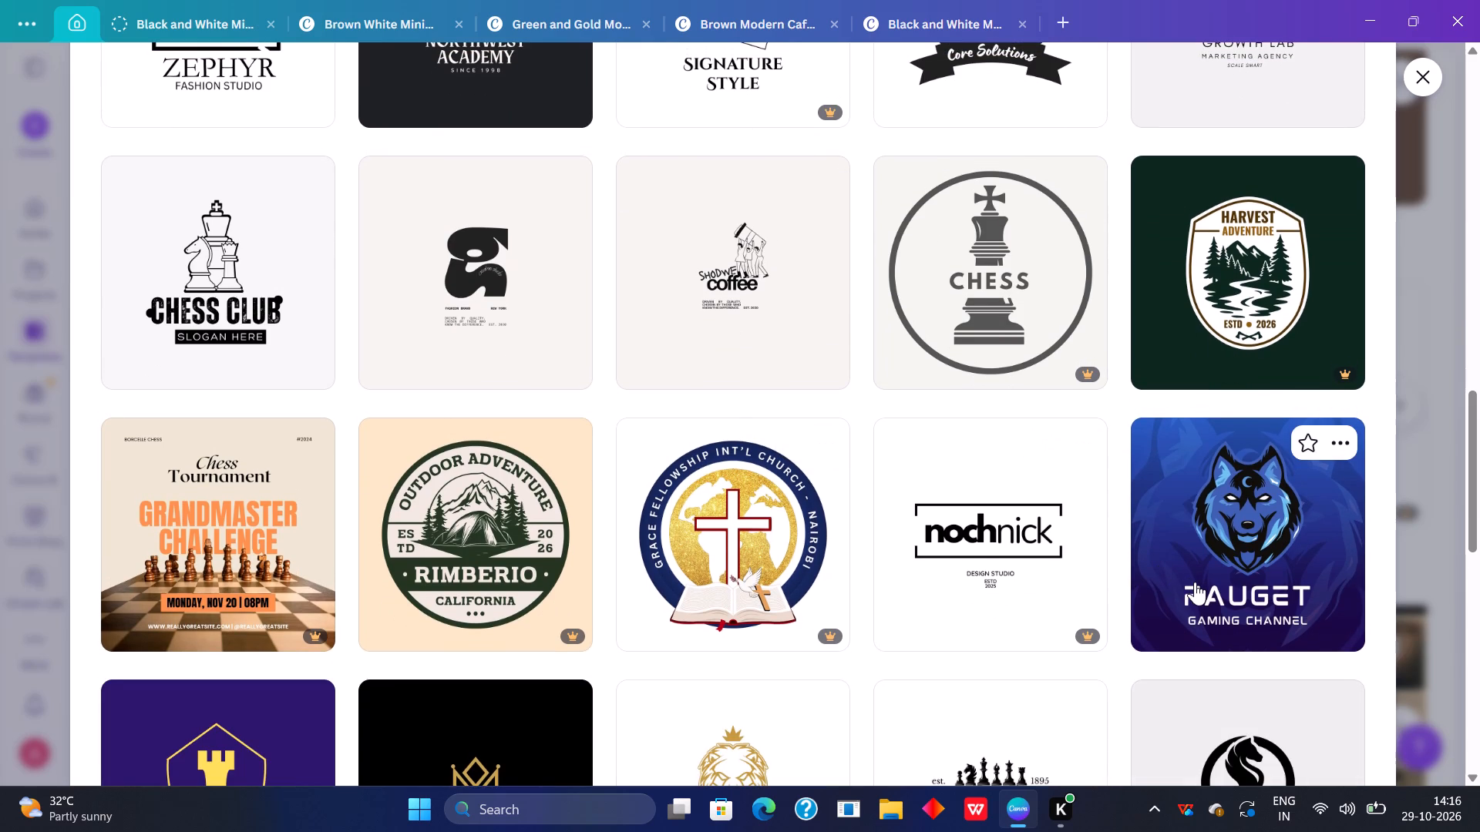
pyautogui.click(1195, 582)
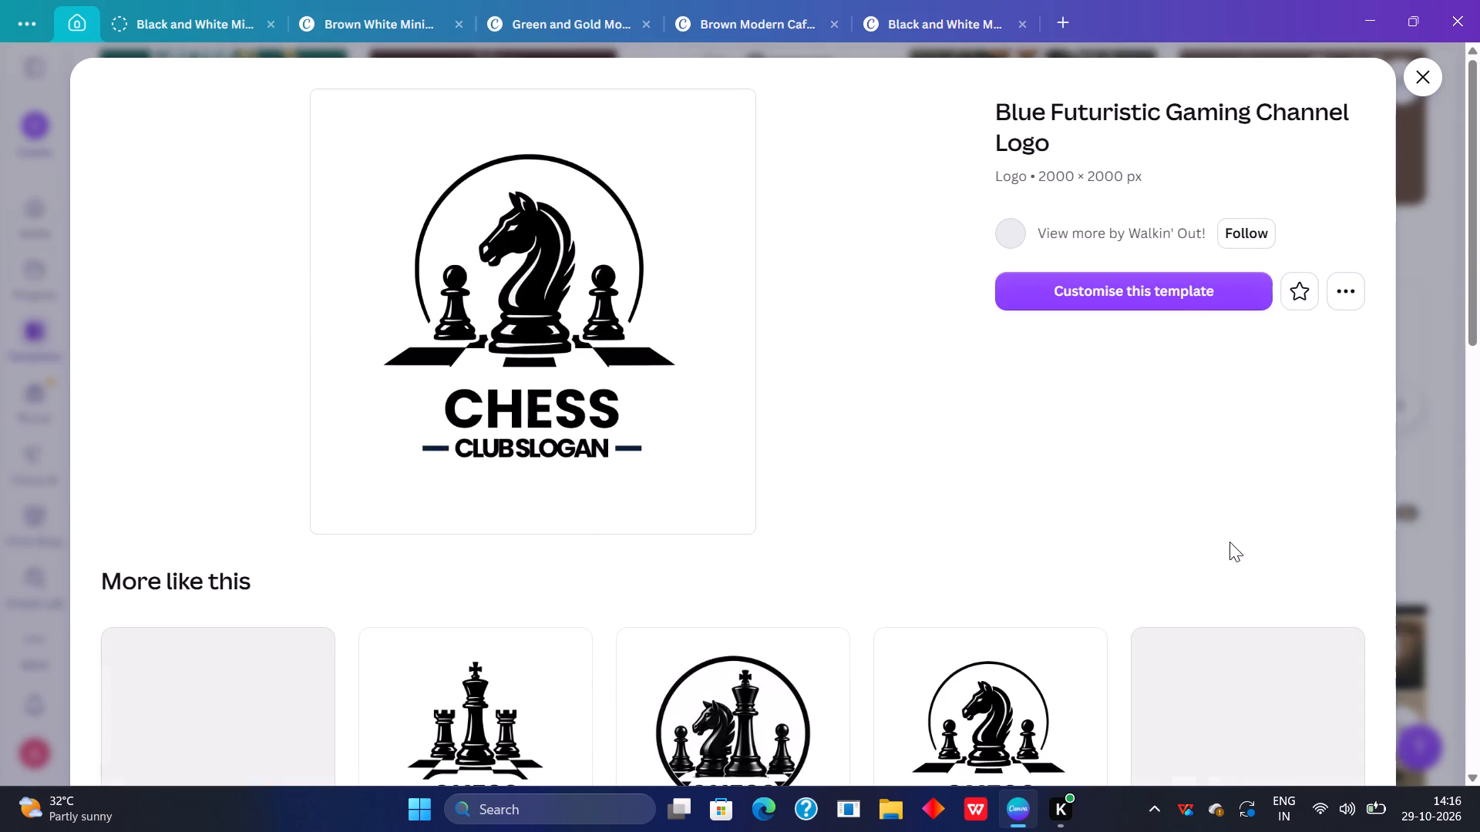
pyautogui.click(1169, 285)
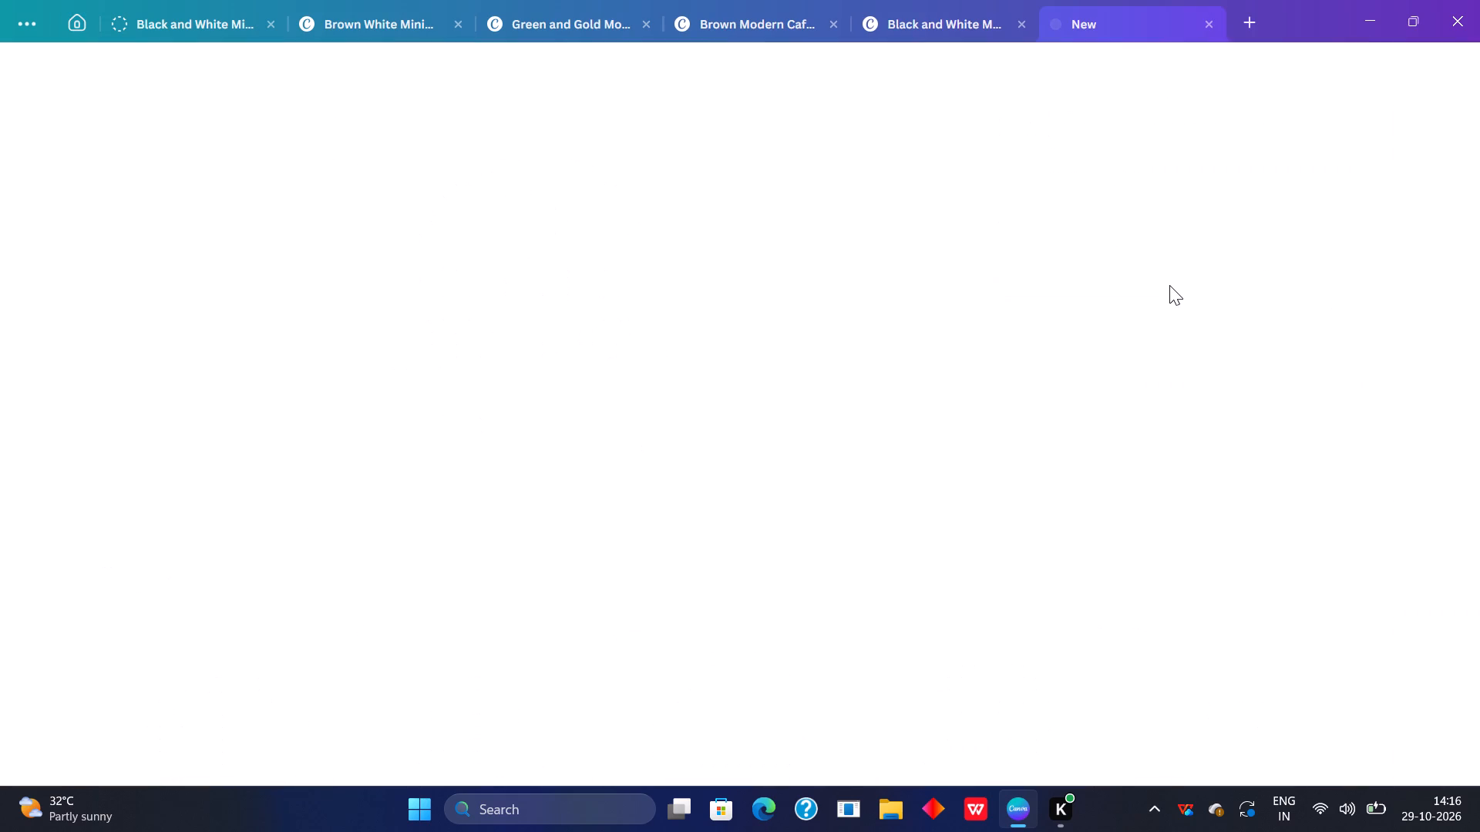
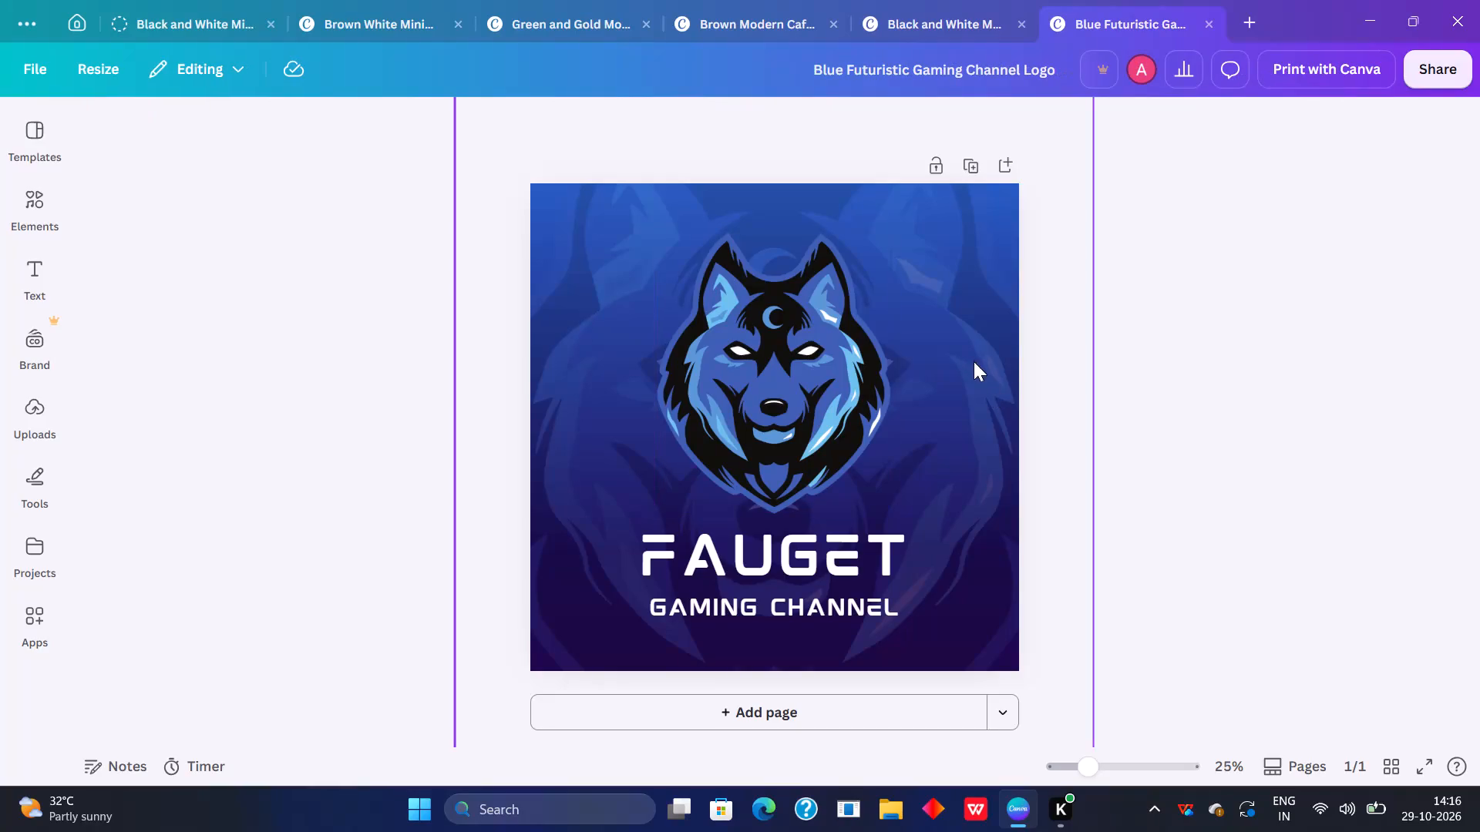
# Enlarge the wolf head illustration to roughly three quarters of the page width and reposition it behind the title text.
pyautogui.click(817, 387)
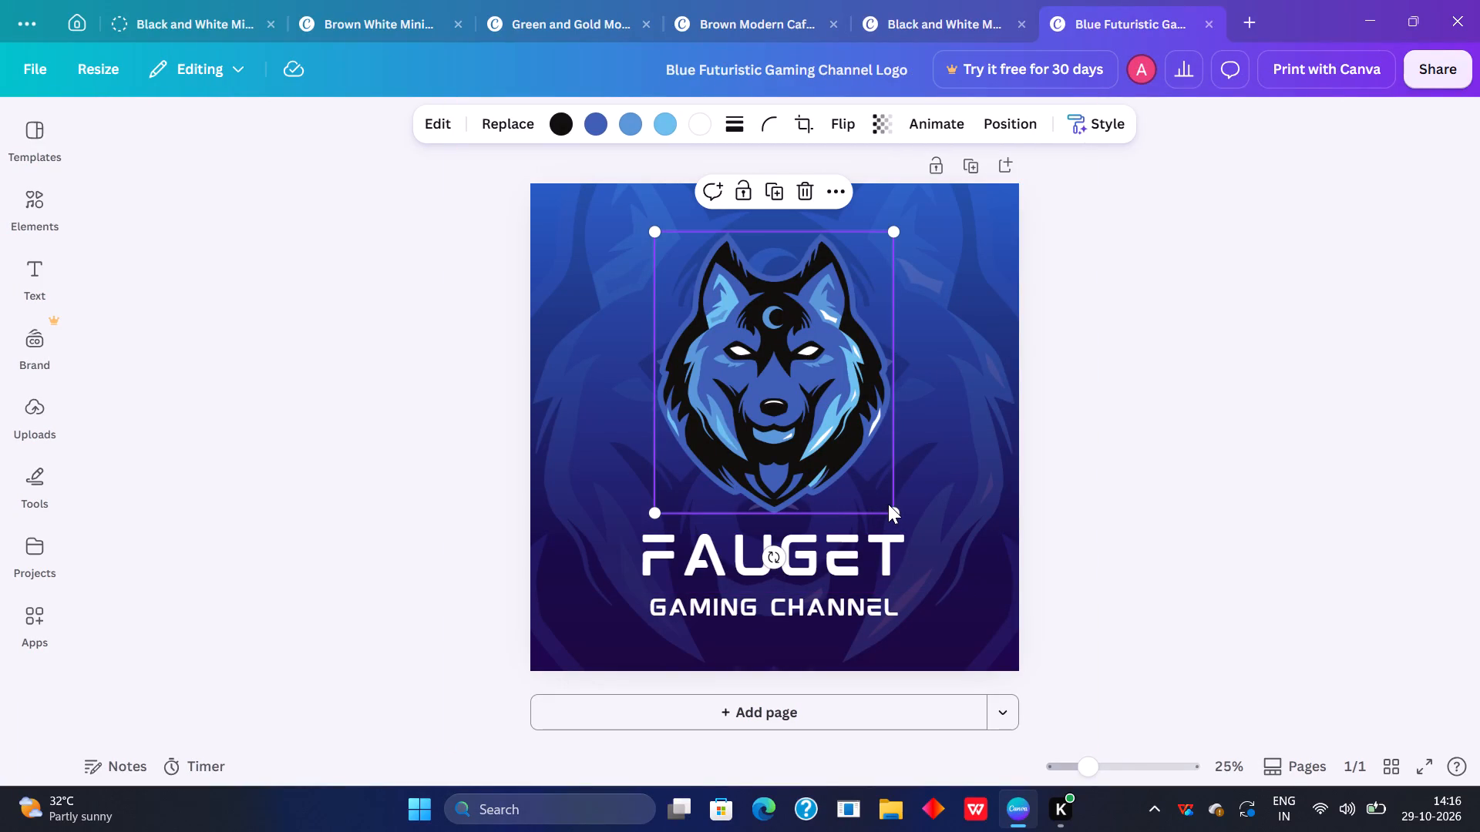
pyautogui.moveTo(888, 504); pyautogui.dragTo(885, 560)
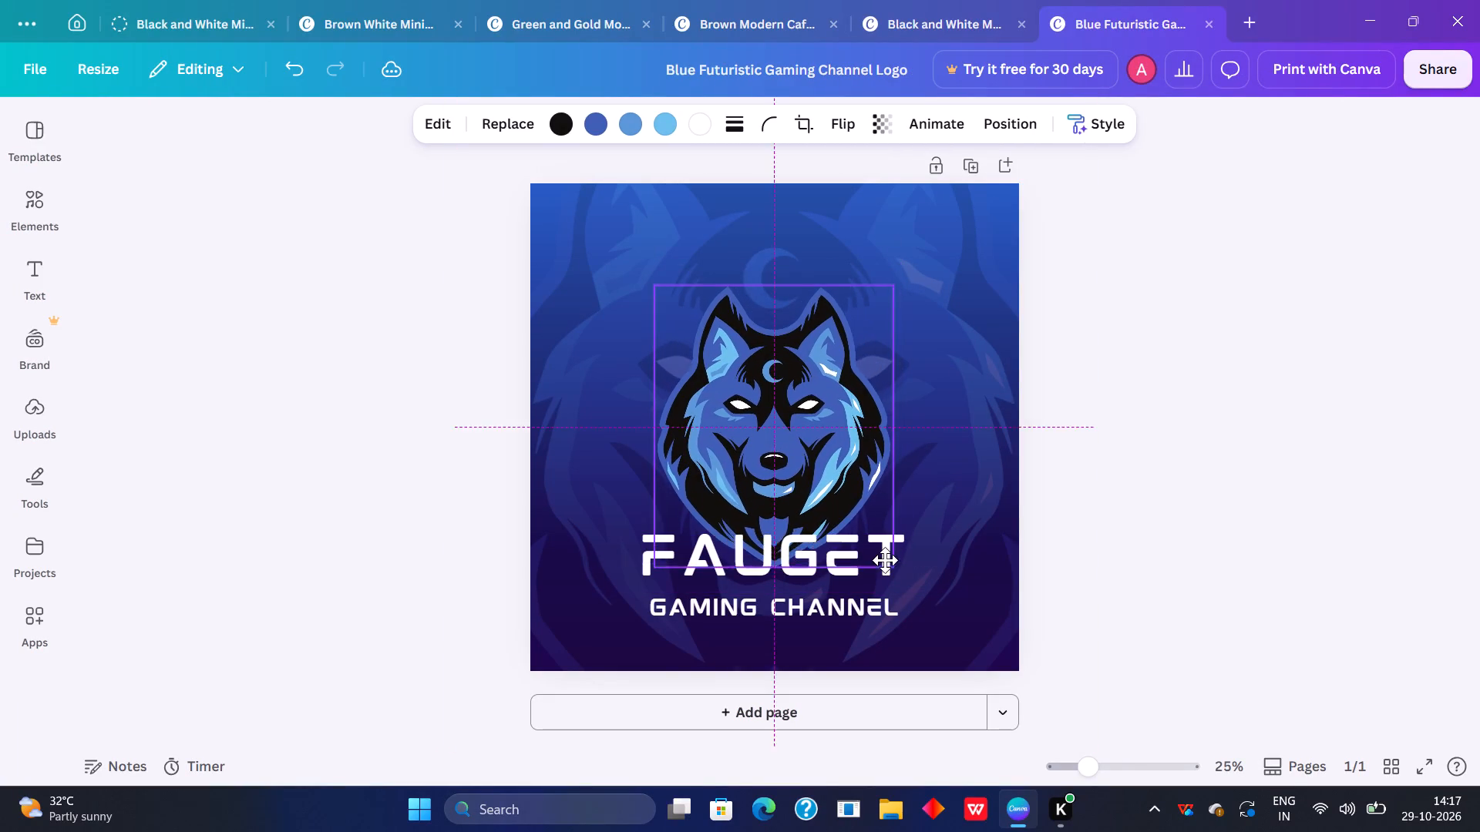
pyautogui.moveTo(885, 560); pyautogui.dragTo(873, 481)
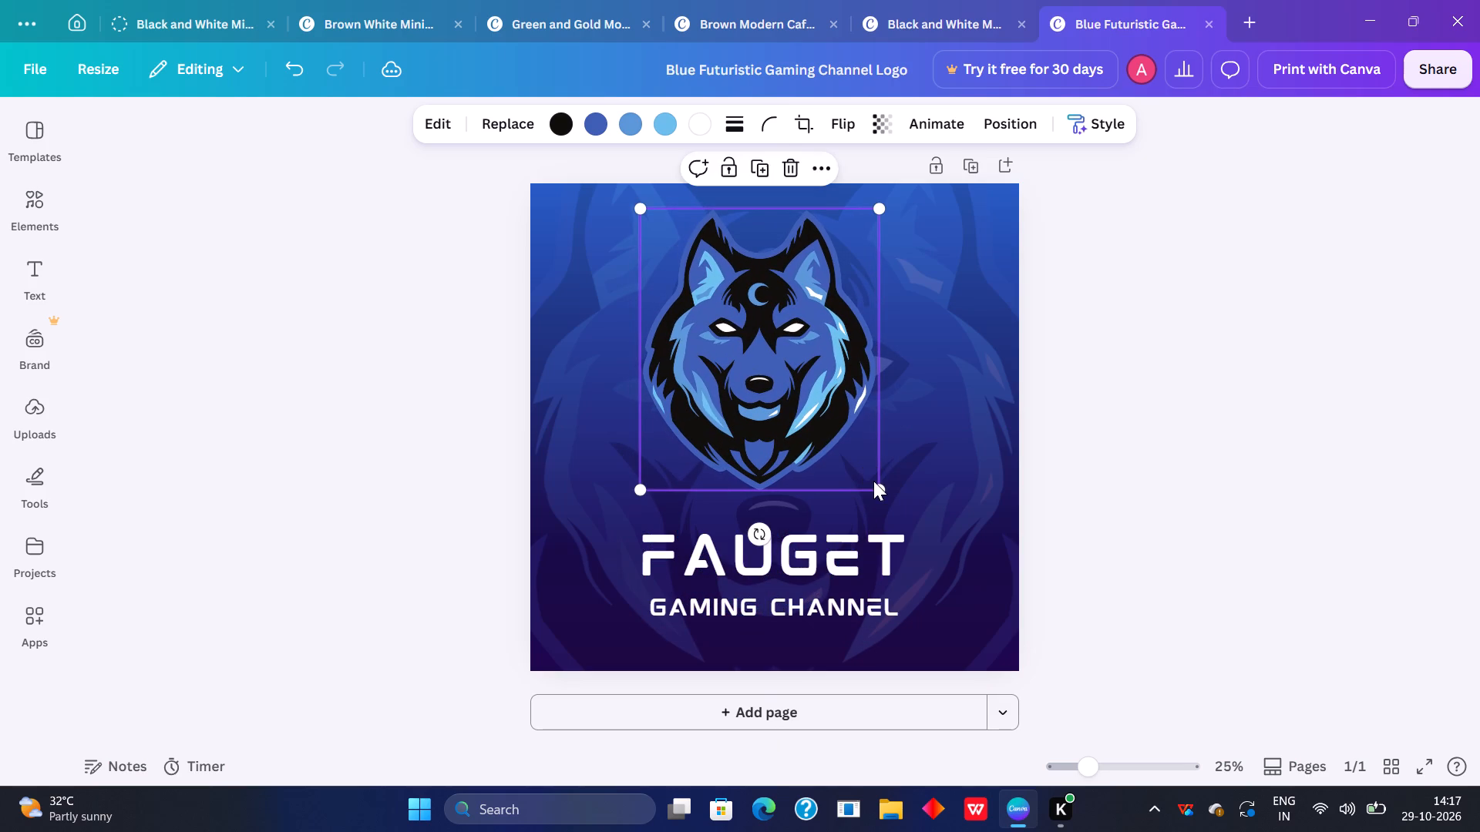
pyautogui.moveTo(873, 487); pyautogui.dragTo(893, 522)
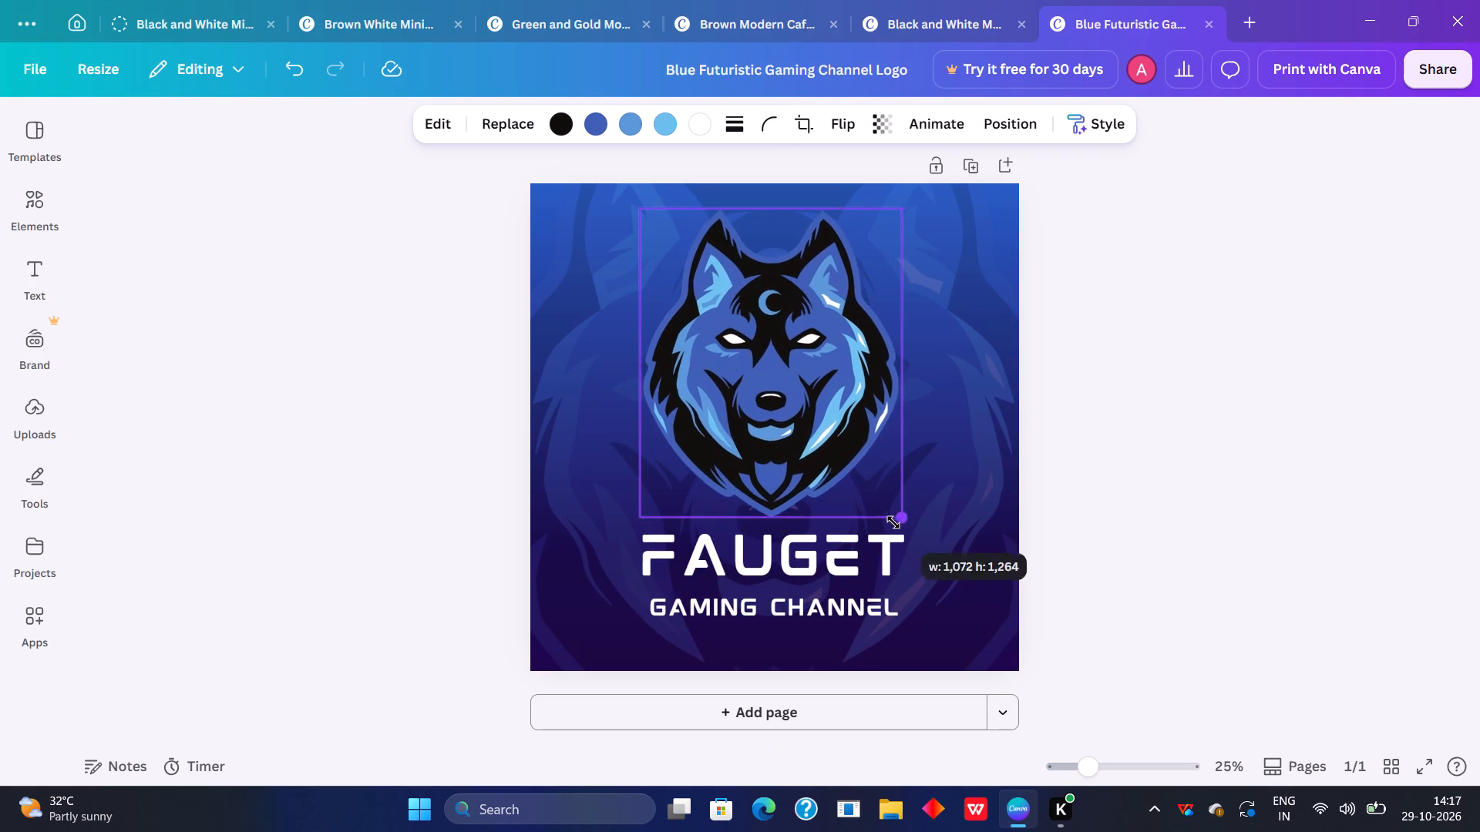
pyautogui.moveTo(893, 522); pyautogui.dragTo(898, 691)
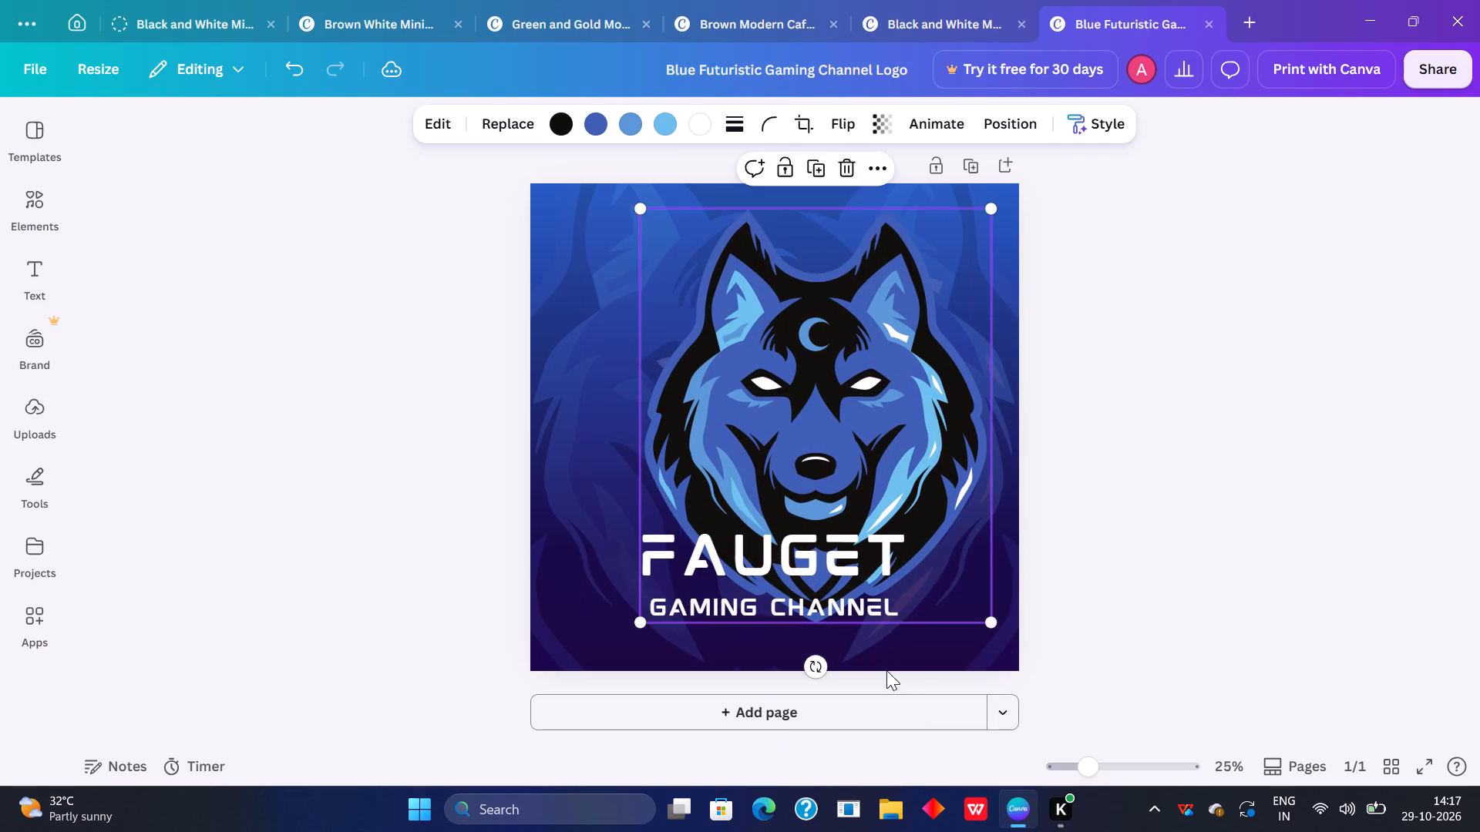
pyautogui.moveTo(837, 466); pyautogui.dragTo(807, 445)
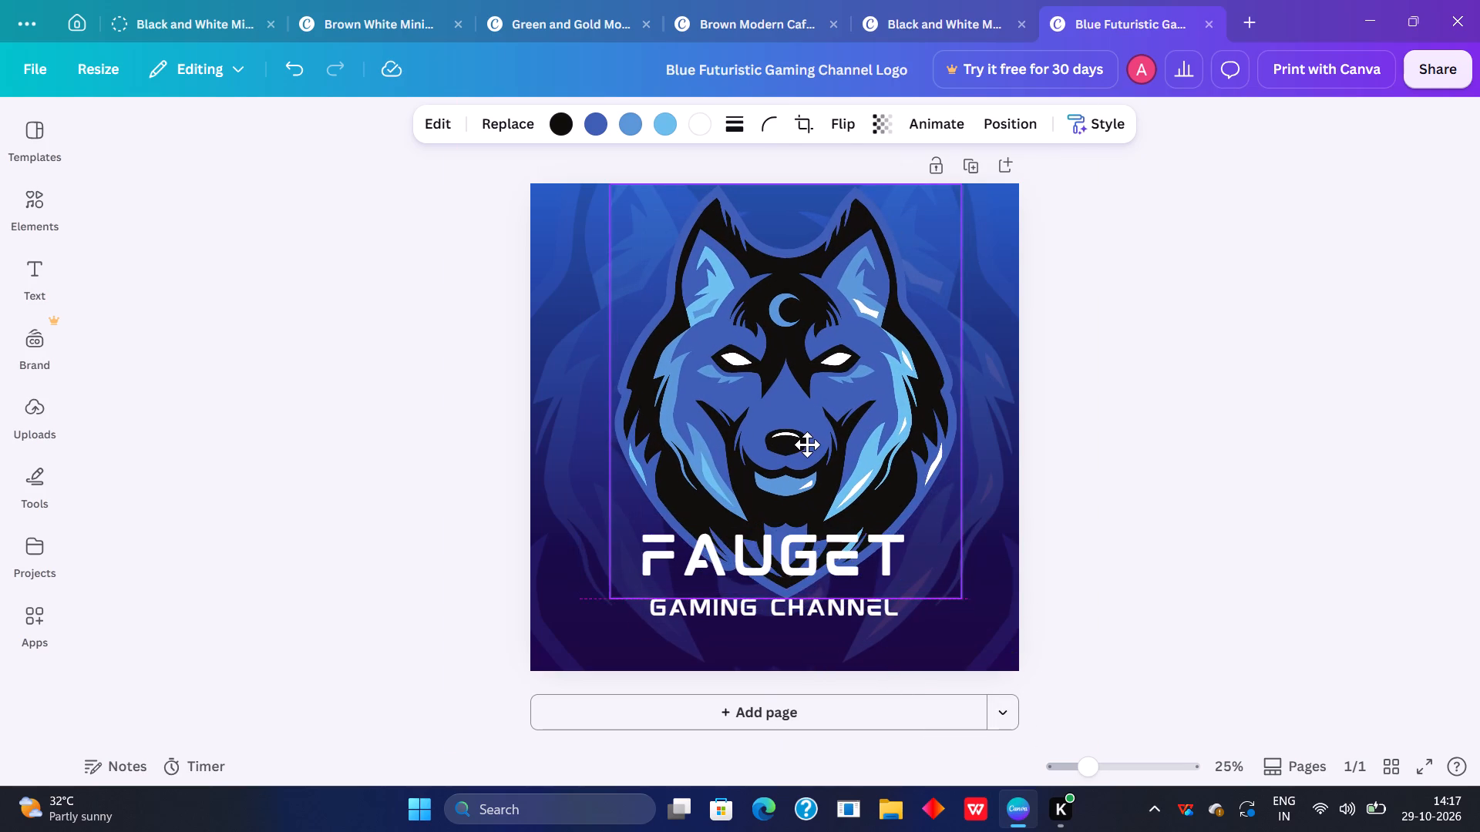
pyautogui.moveTo(807, 445); pyautogui.dragTo(785, 446)
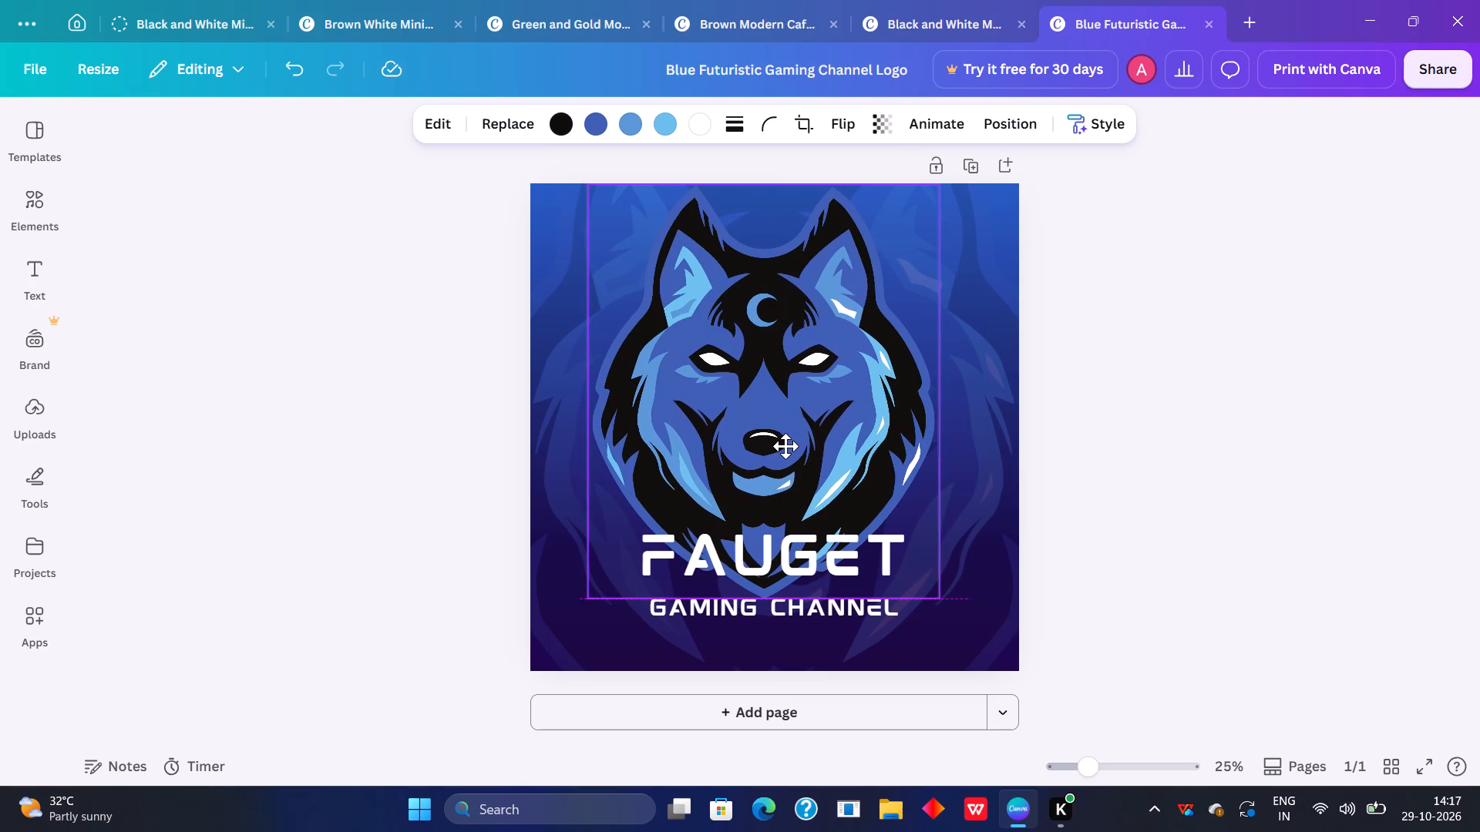
pyautogui.moveTo(785, 446); pyautogui.dragTo(794, 521)
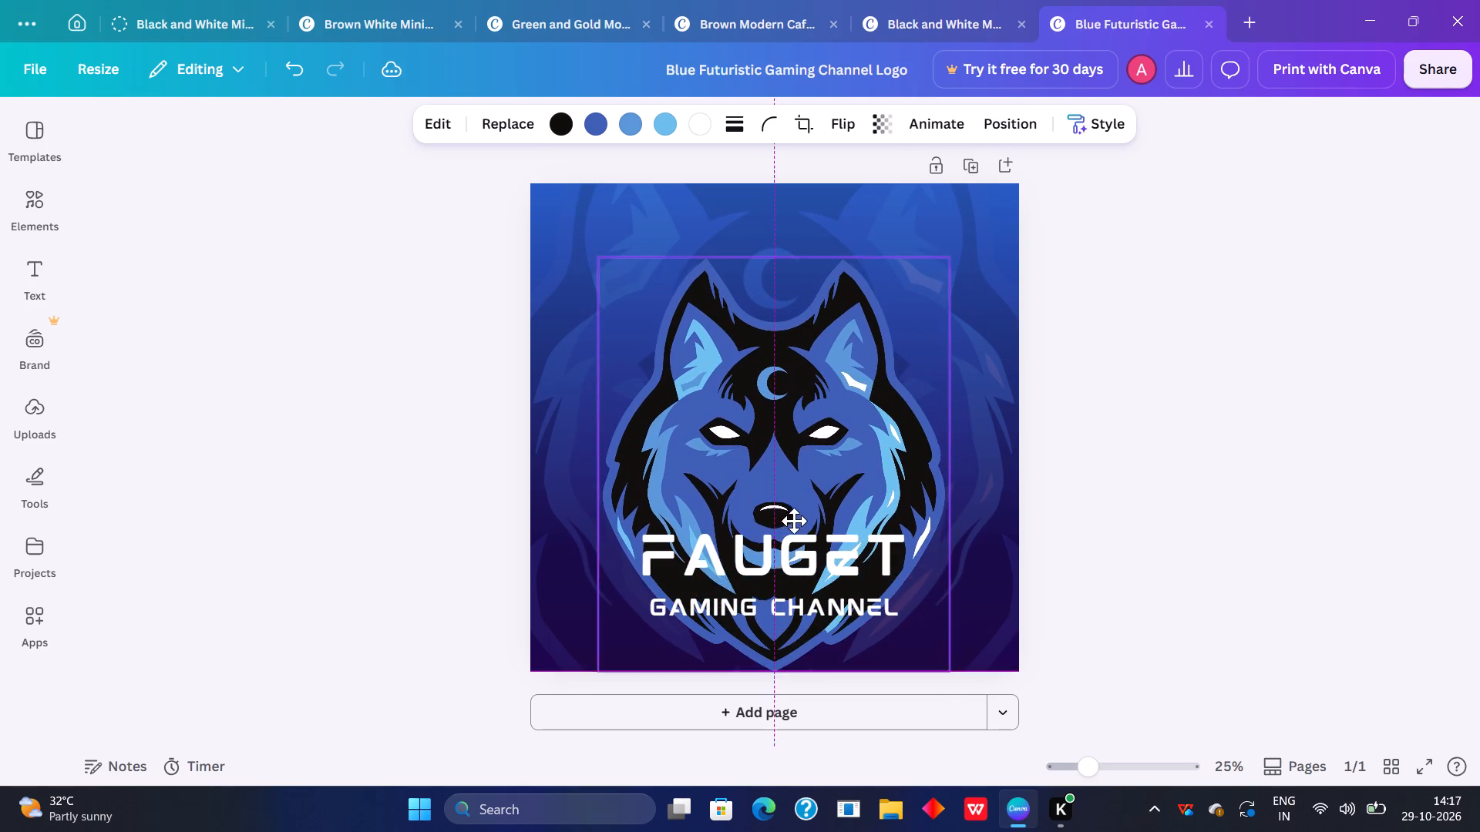
pyautogui.moveTo(794, 521); pyautogui.dragTo(790, 470)
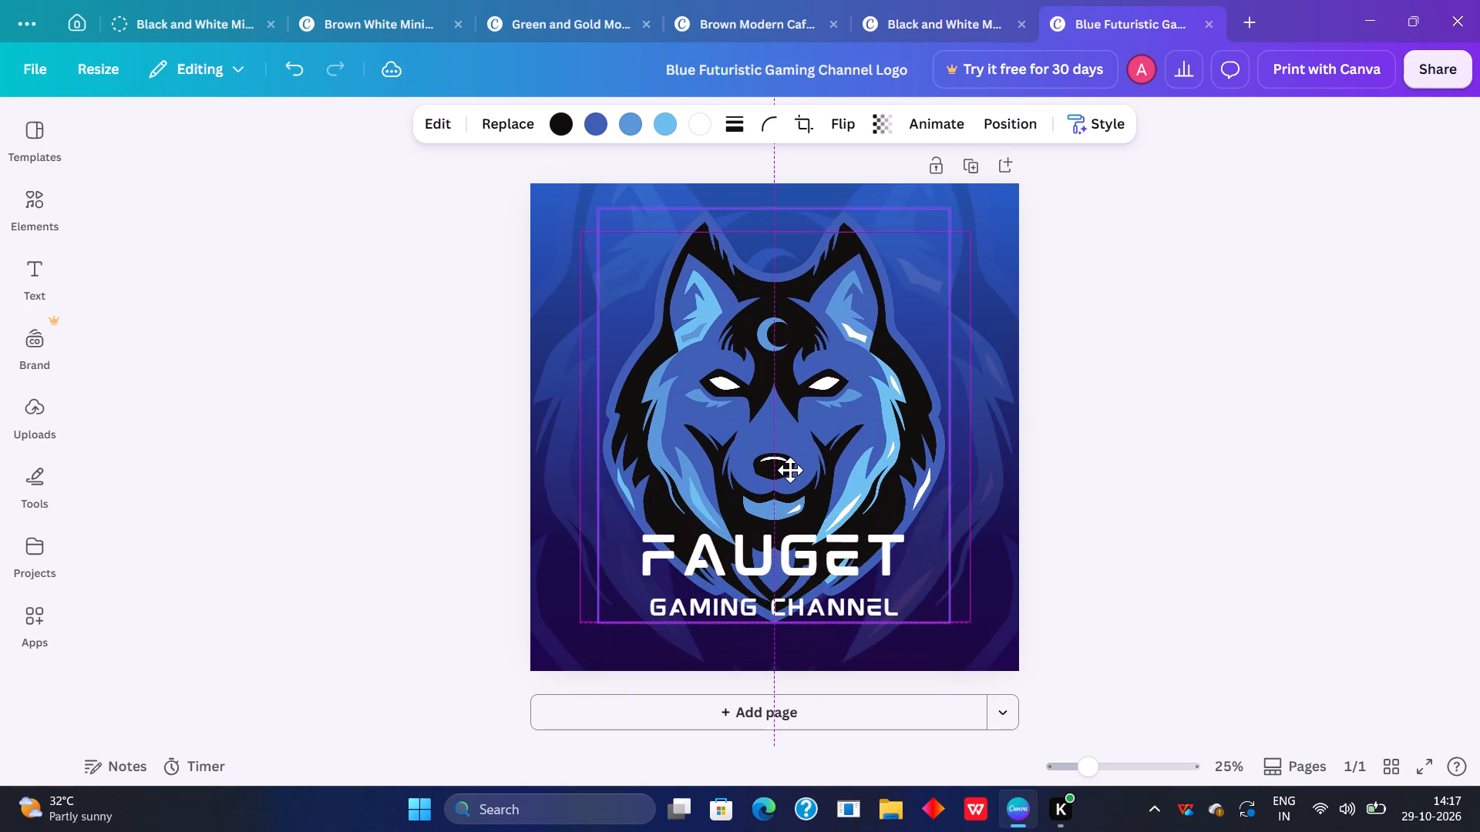
pyautogui.moveTo(790, 470); pyautogui.dragTo(803, 390)
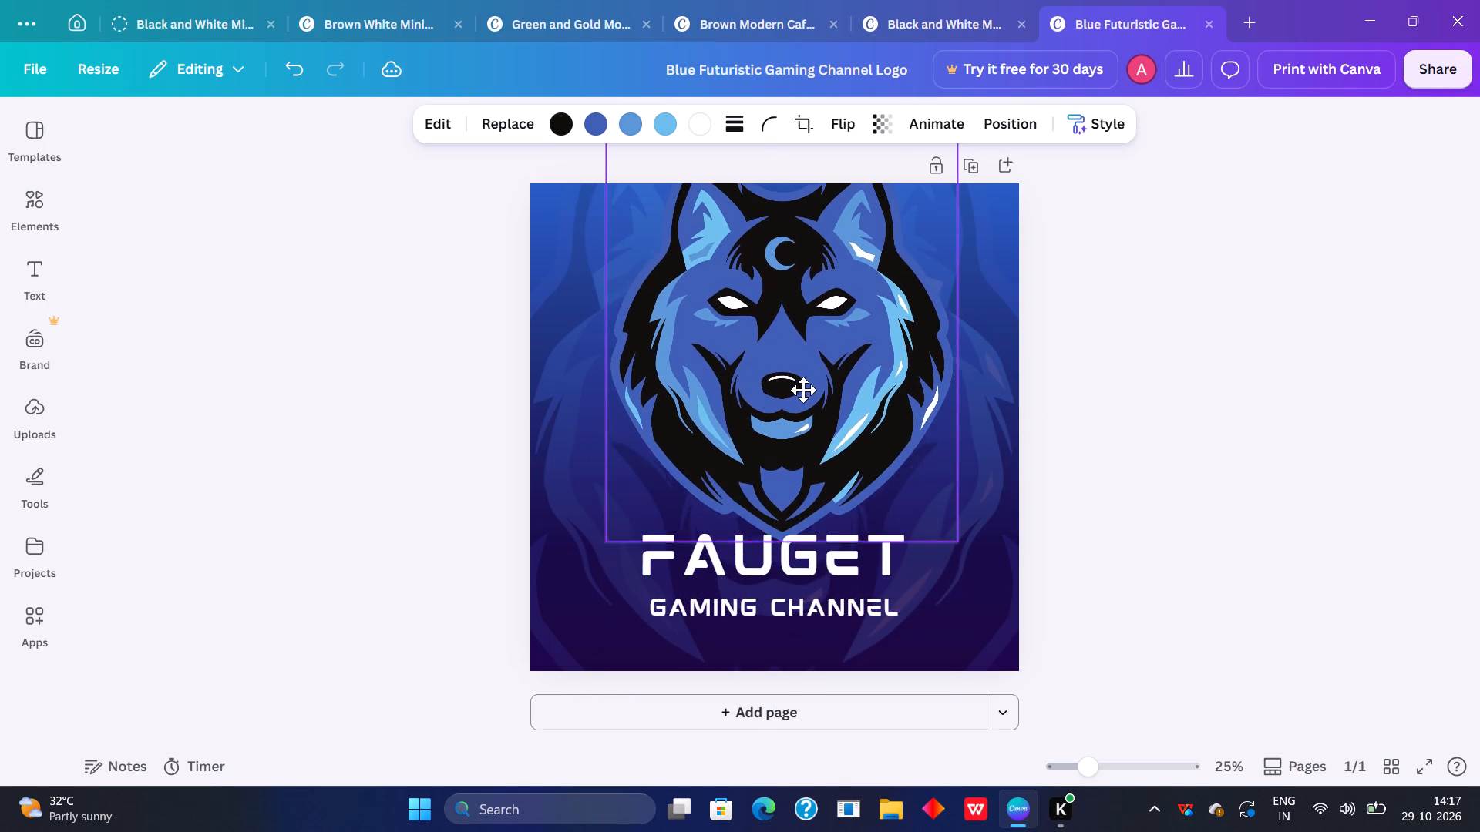
pyautogui.moveTo(803, 390); pyautogui.dragTo(803, 426)
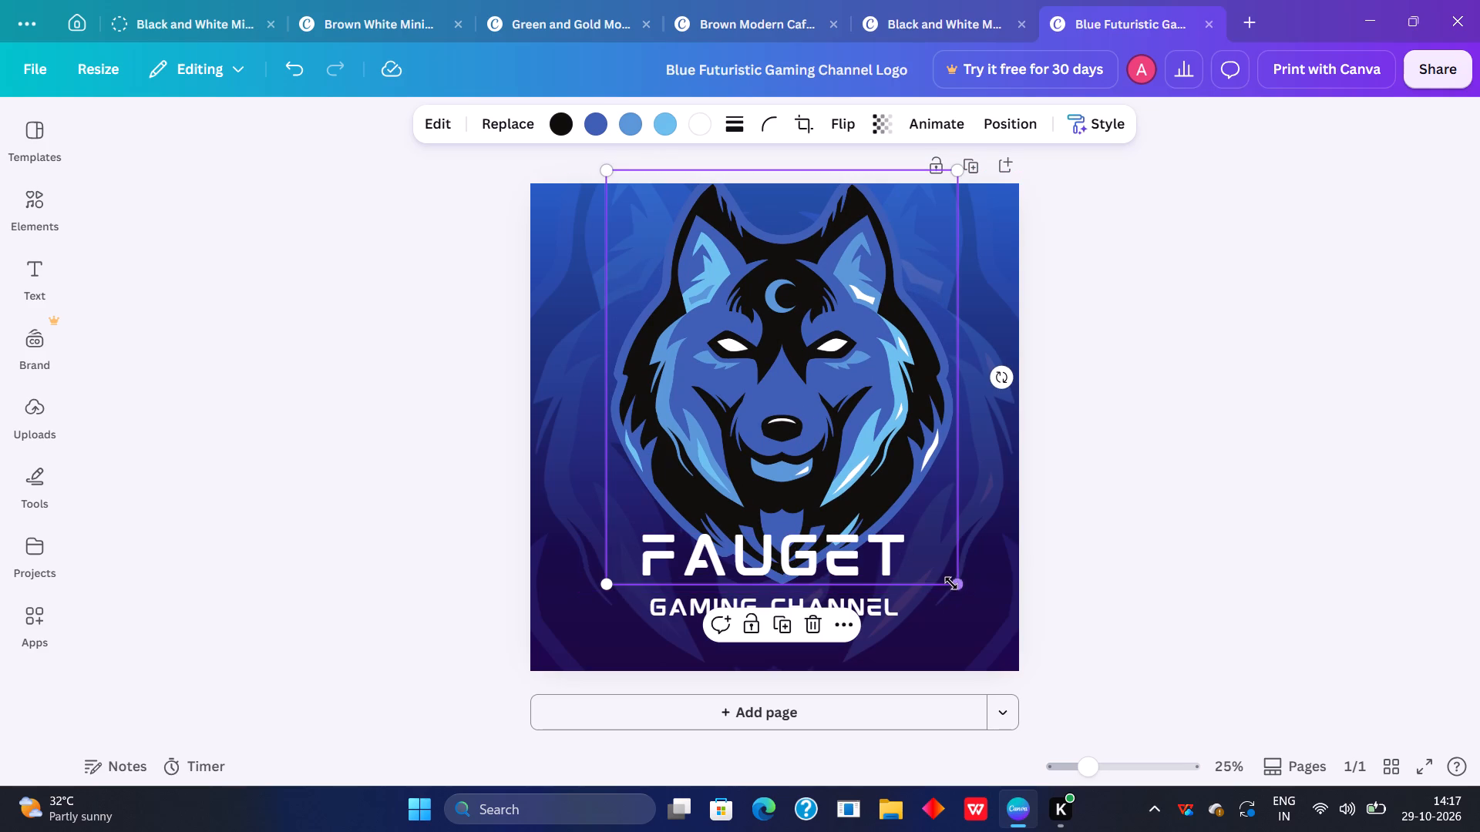
# Enlarge the wolf head further until it nearly spans the page width, and centre it horizontally behind both text lines.
pyautogui.moveTo(951, 579); pyautogui.dragTo(953, 682)
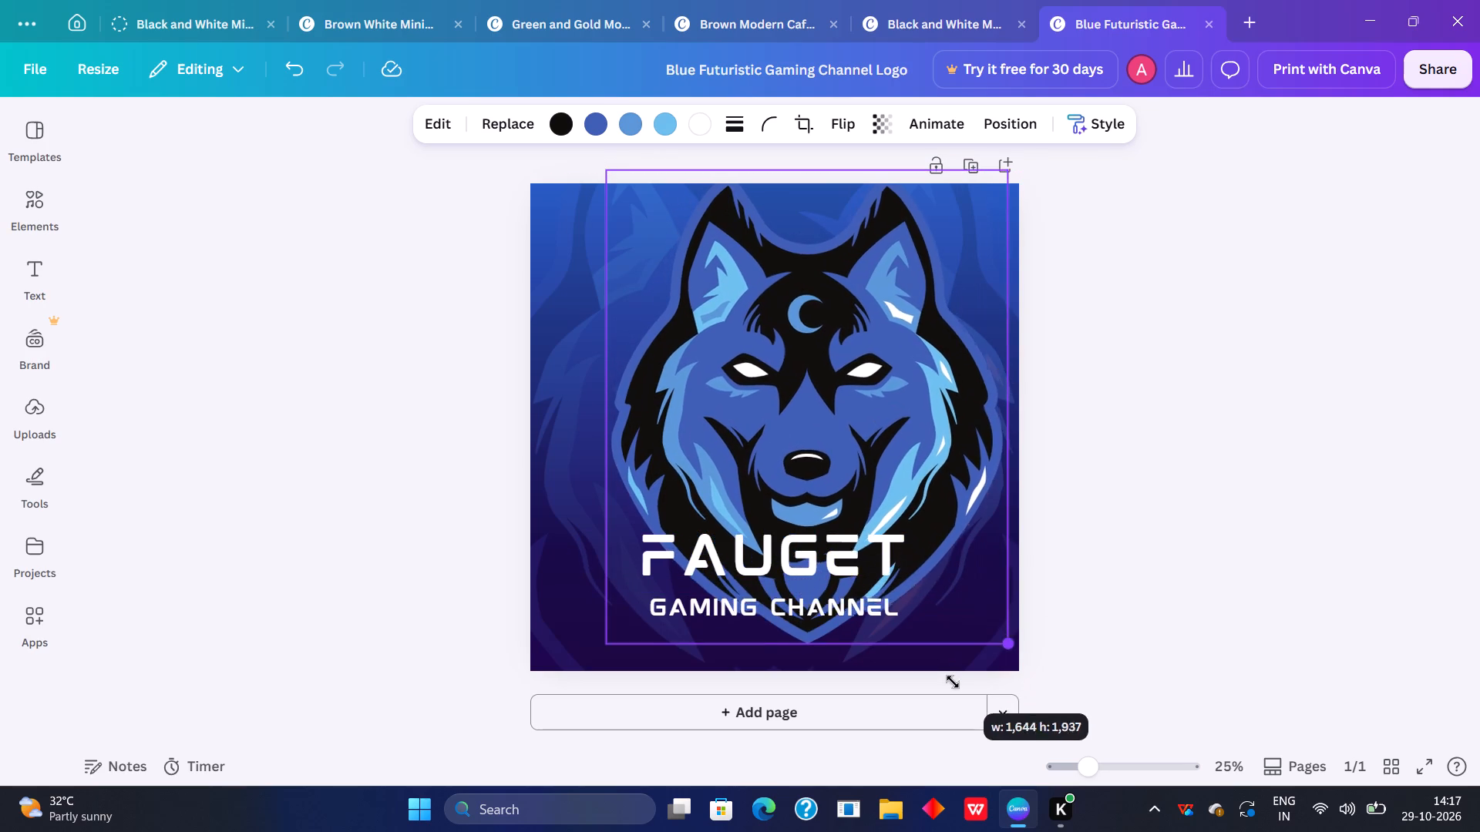
pyautogui.moveTo(953, 682); pyautogui.dragTo(948, 697)
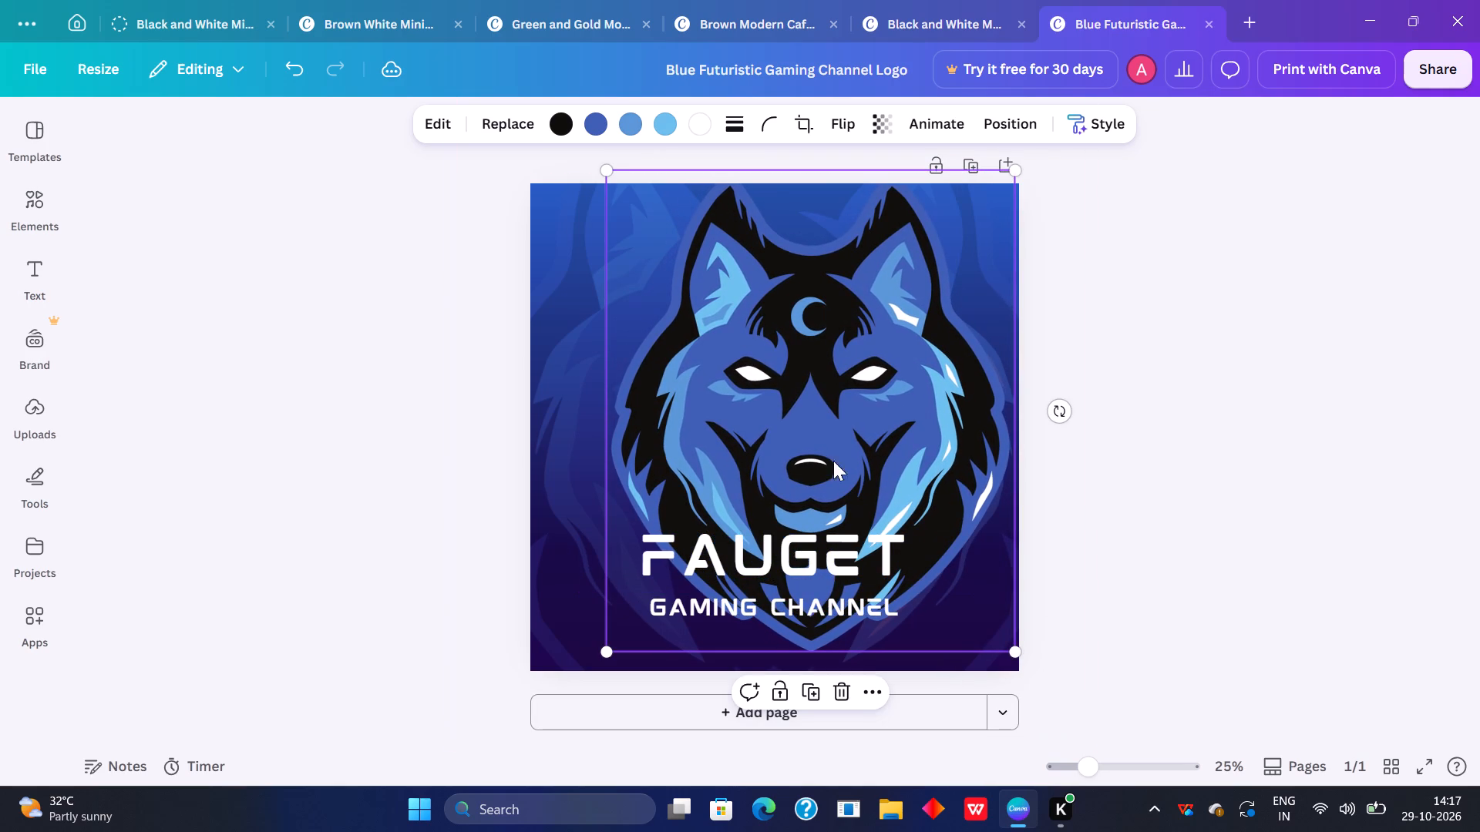
pyautogui.moveTo(816, 432); pyautogui.dragTo(782, 521)
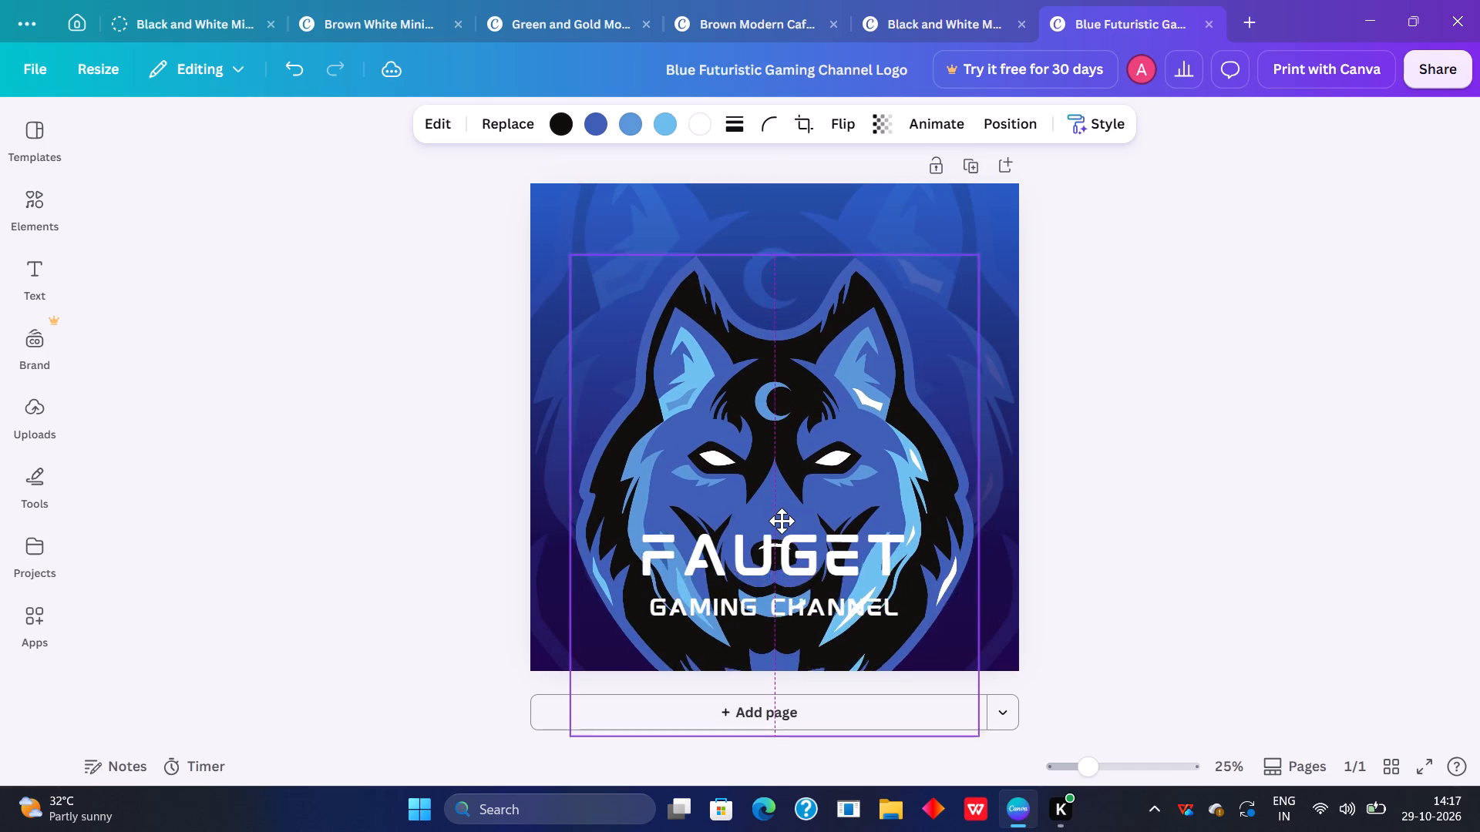
pyautogui.moveTo(782, 521); pyautogui.dragTo(748, 290)
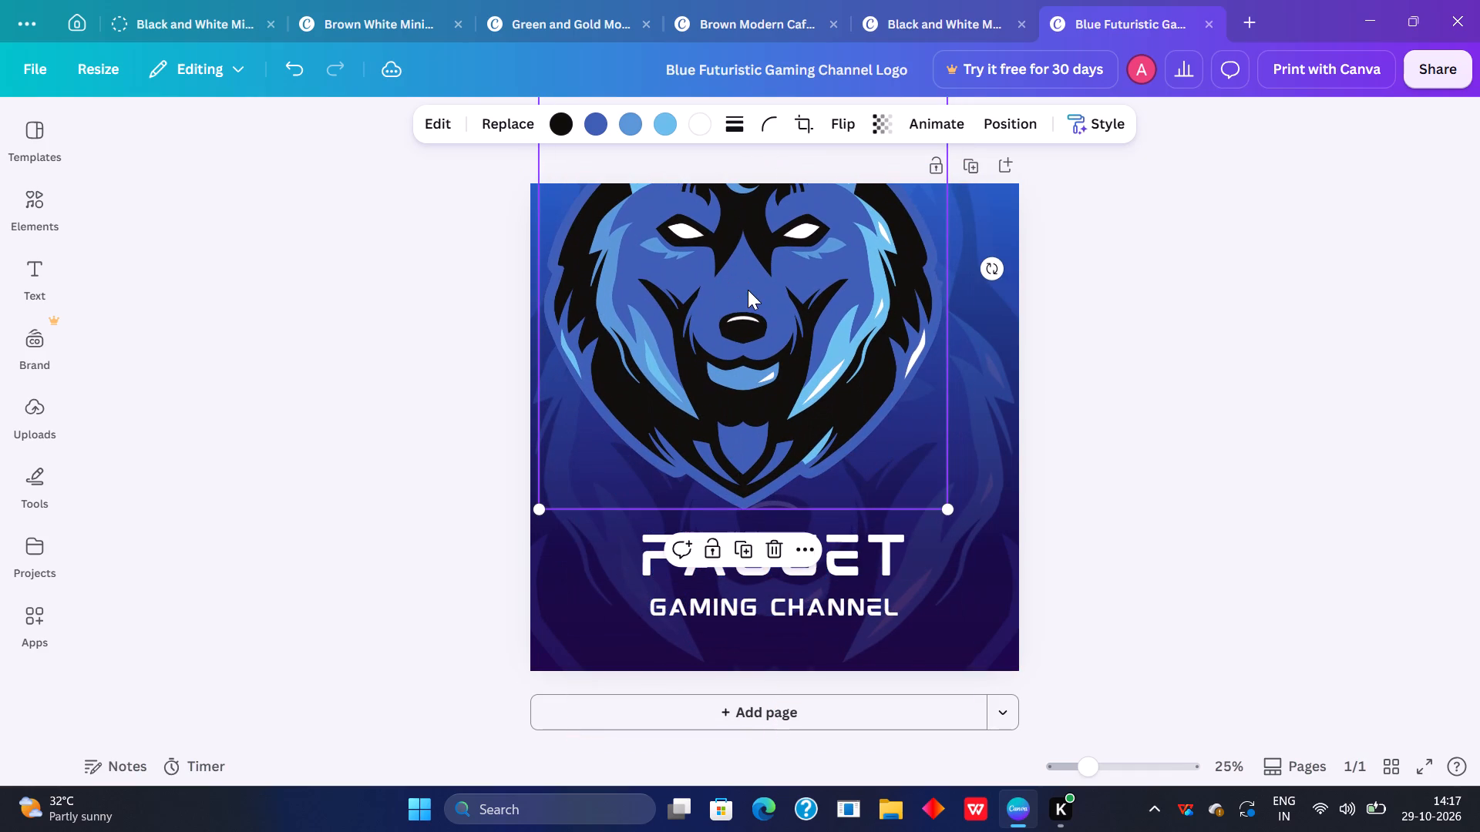
pyautogui.moveTo(940, 500); pyautogui.dragTo(941, 586)
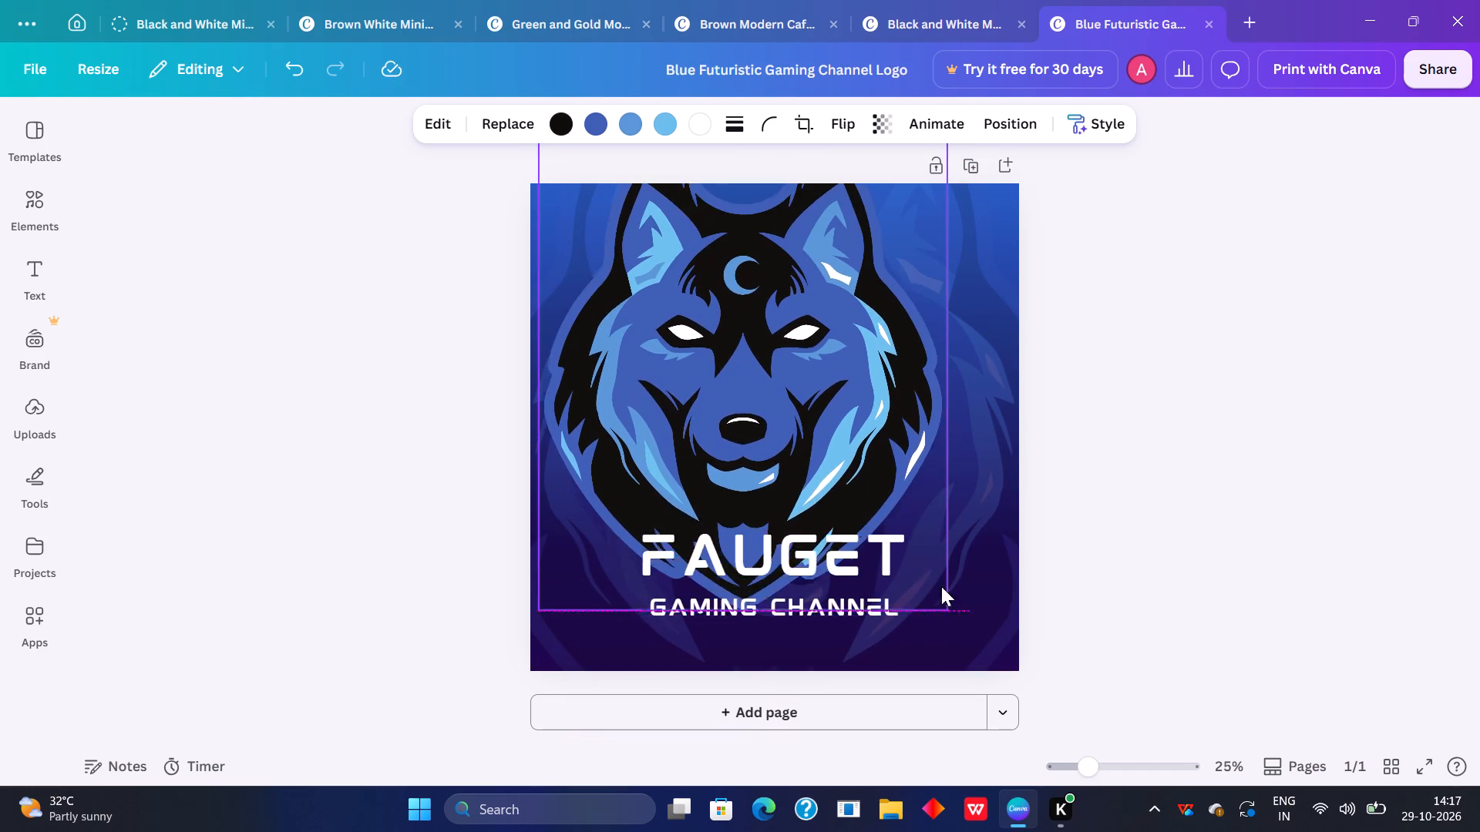
pyautogui.moveTo(941, 586); pyautogui.dragTo(923, 533)
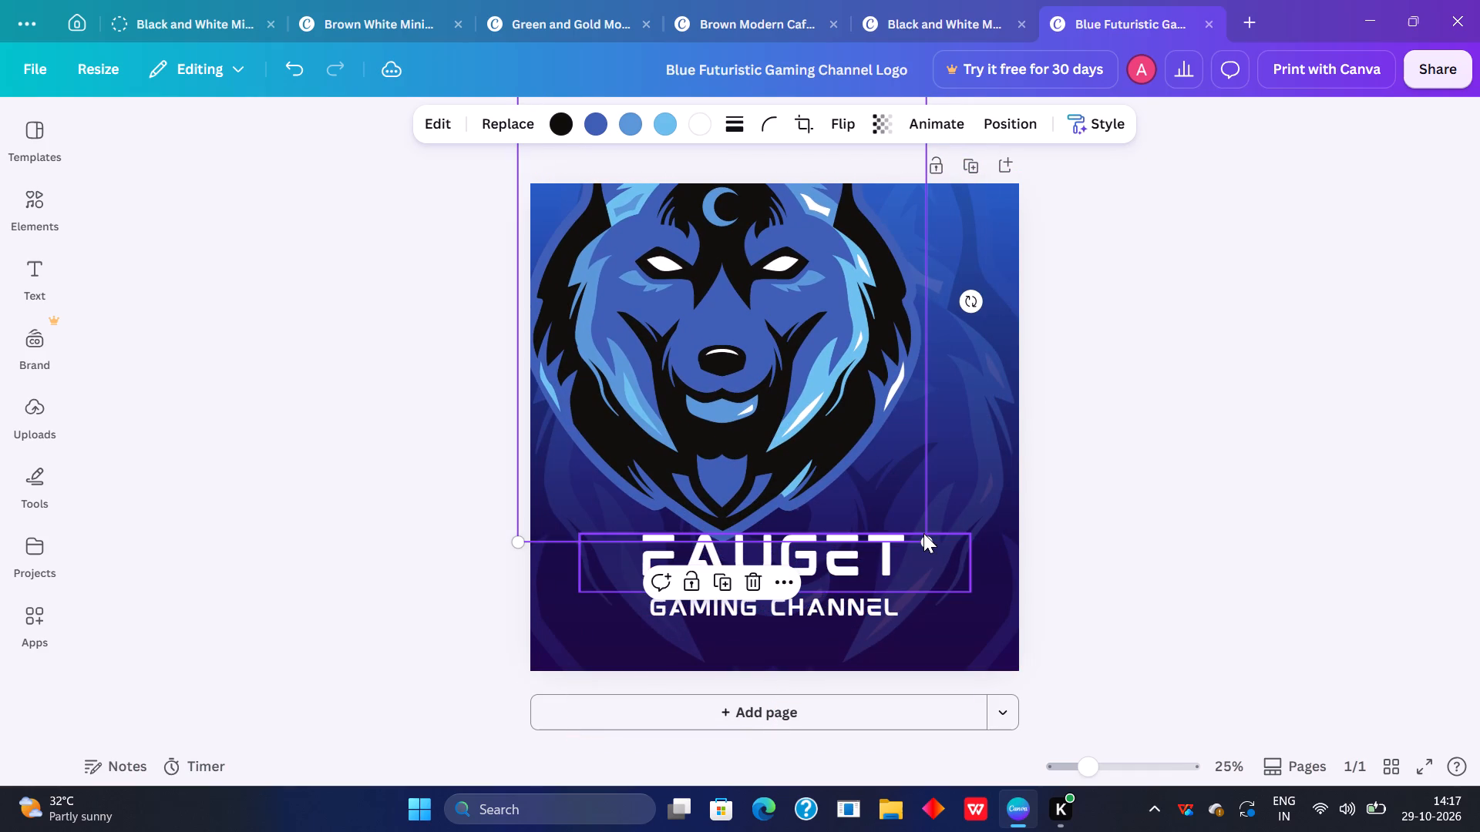
pyautogui.moveTo(930, 542); pyautogui.dragTo(974, 642)
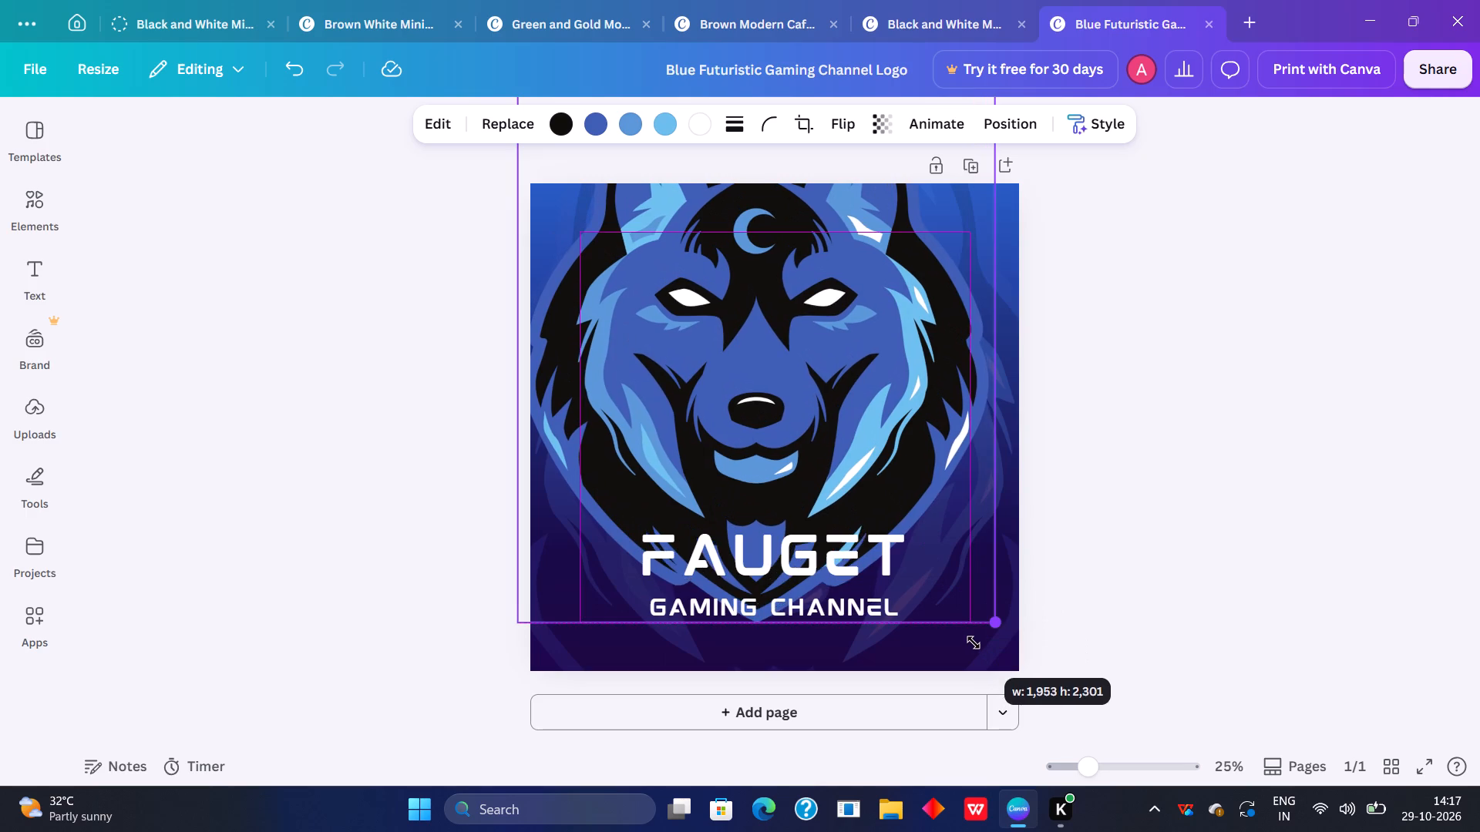
pyautogui.moveTo(974, 642); pyautogui.dragTo(960, 619)
pyautogui.moveTo(698, 306); pyautogui.dragTo(715, 393)
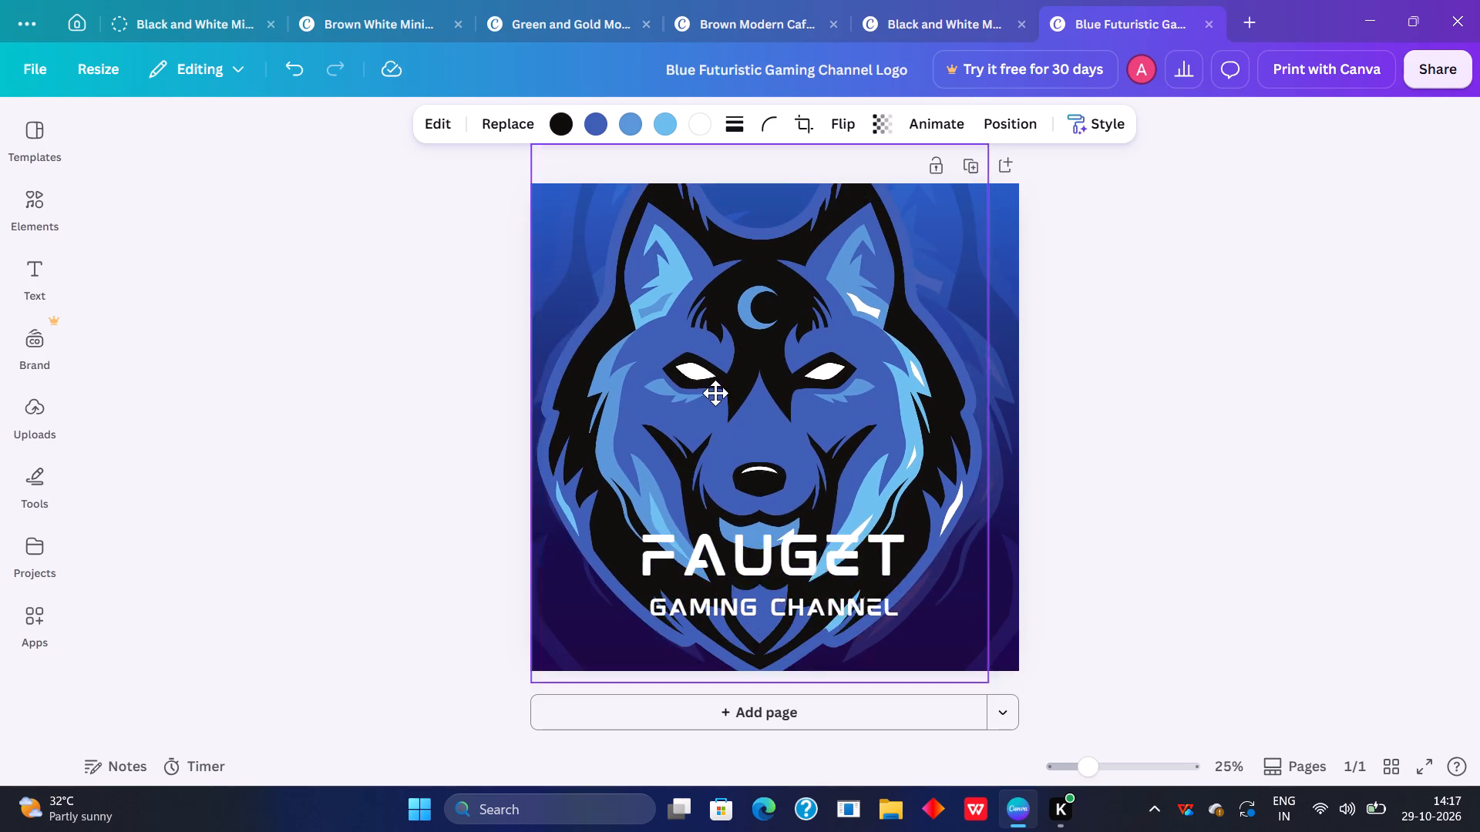
pyautogui.moveTo(715, 393); pyautogui.dragTo(731, 377)
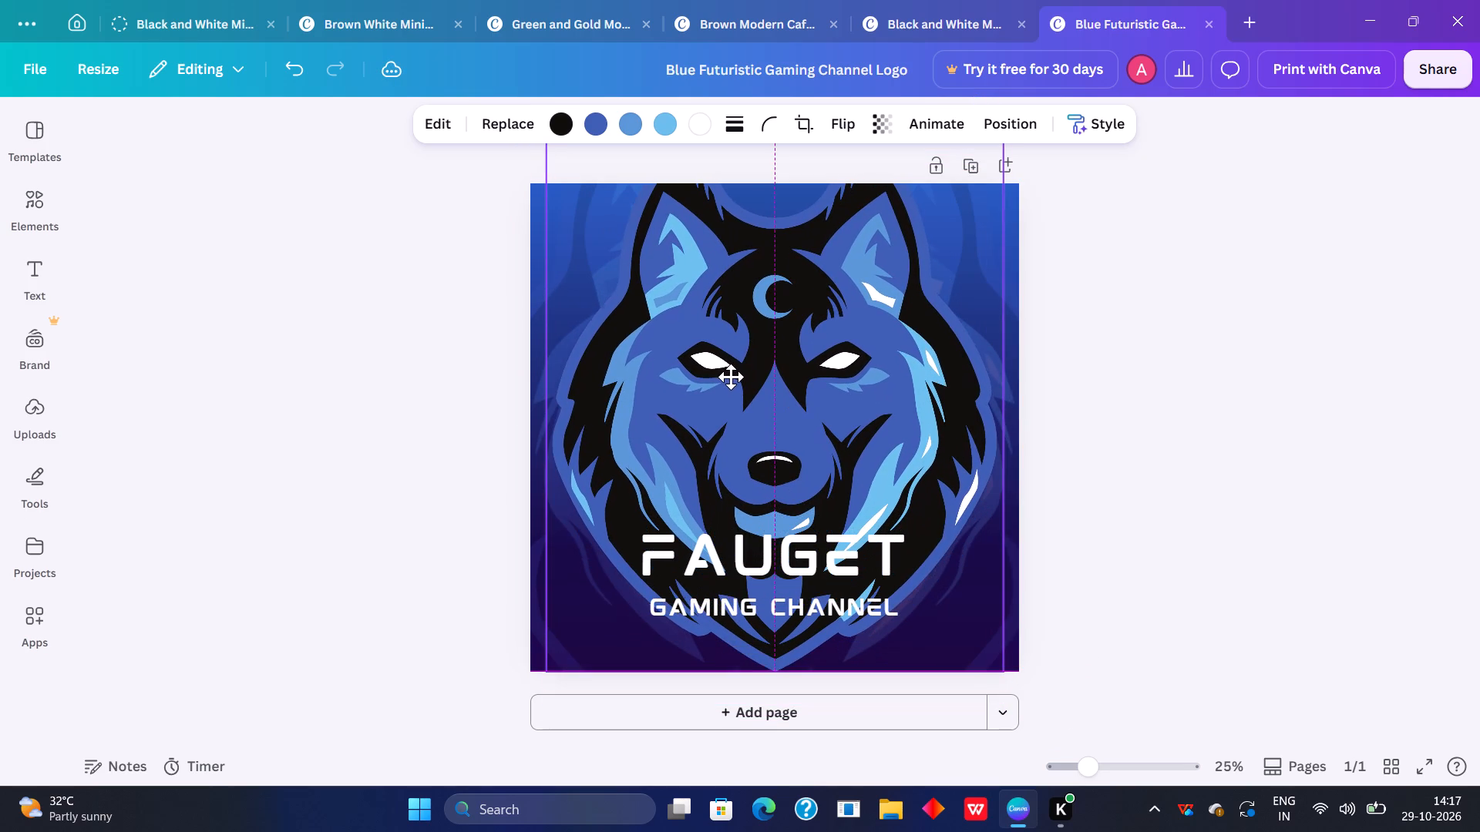
pyautogui.moveTo(731, 377); pyautogui.dragTo(731, 352)
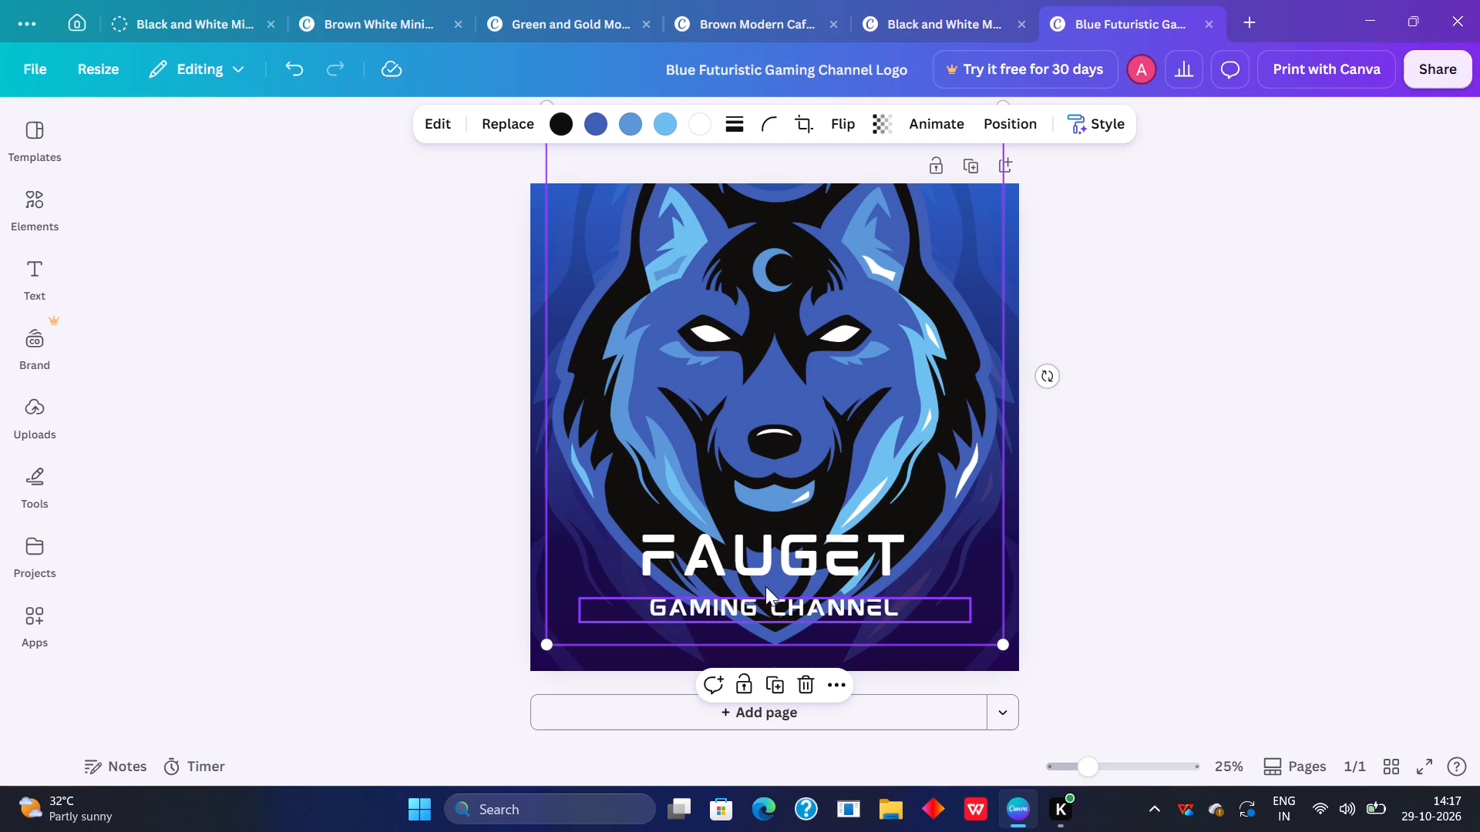
# Replace the FAUGET title text with "YOUR".
pyautogui.click(755, 571)
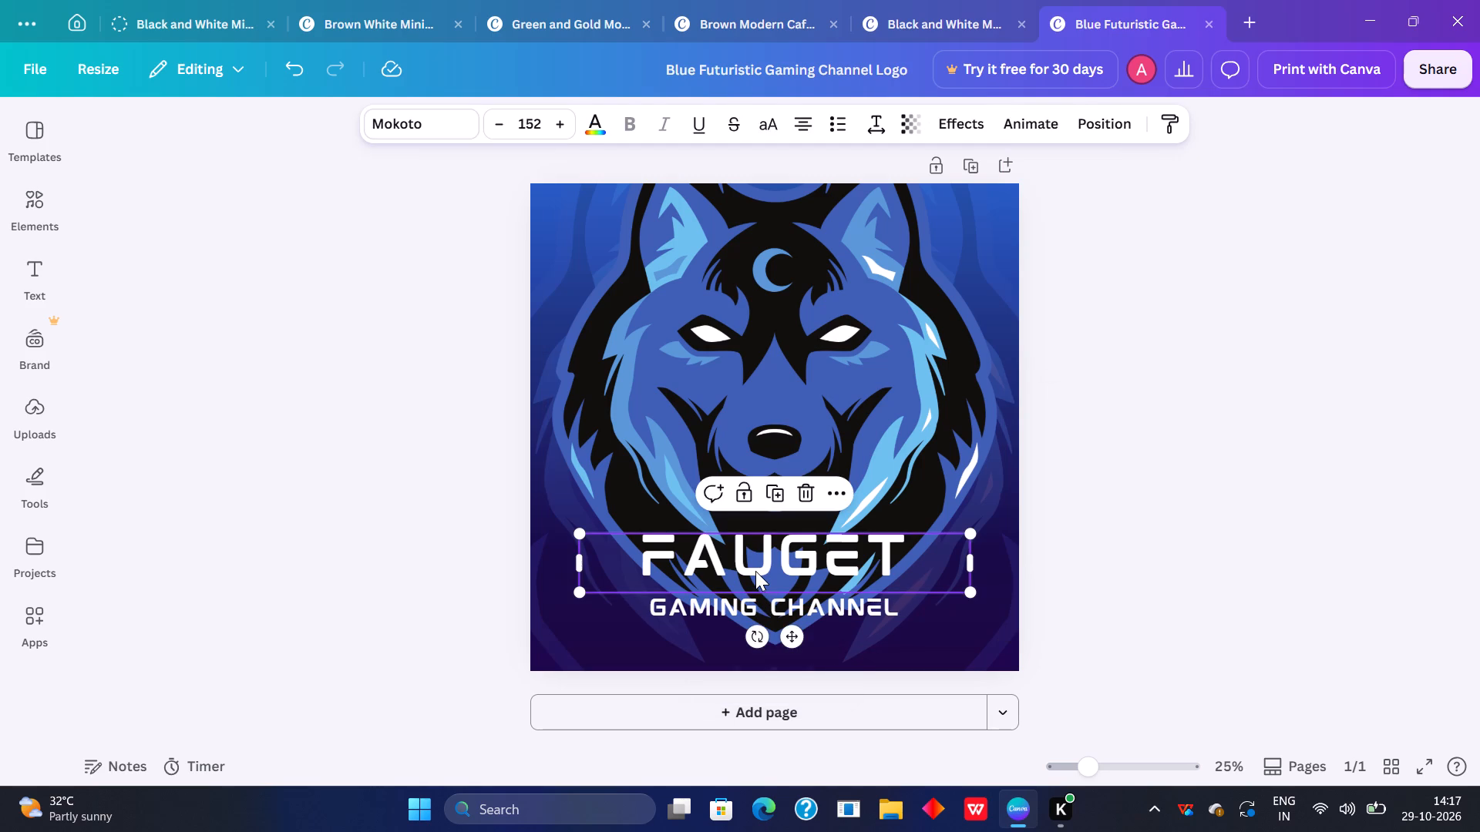
pyautogui.doubleClick(755, 571)
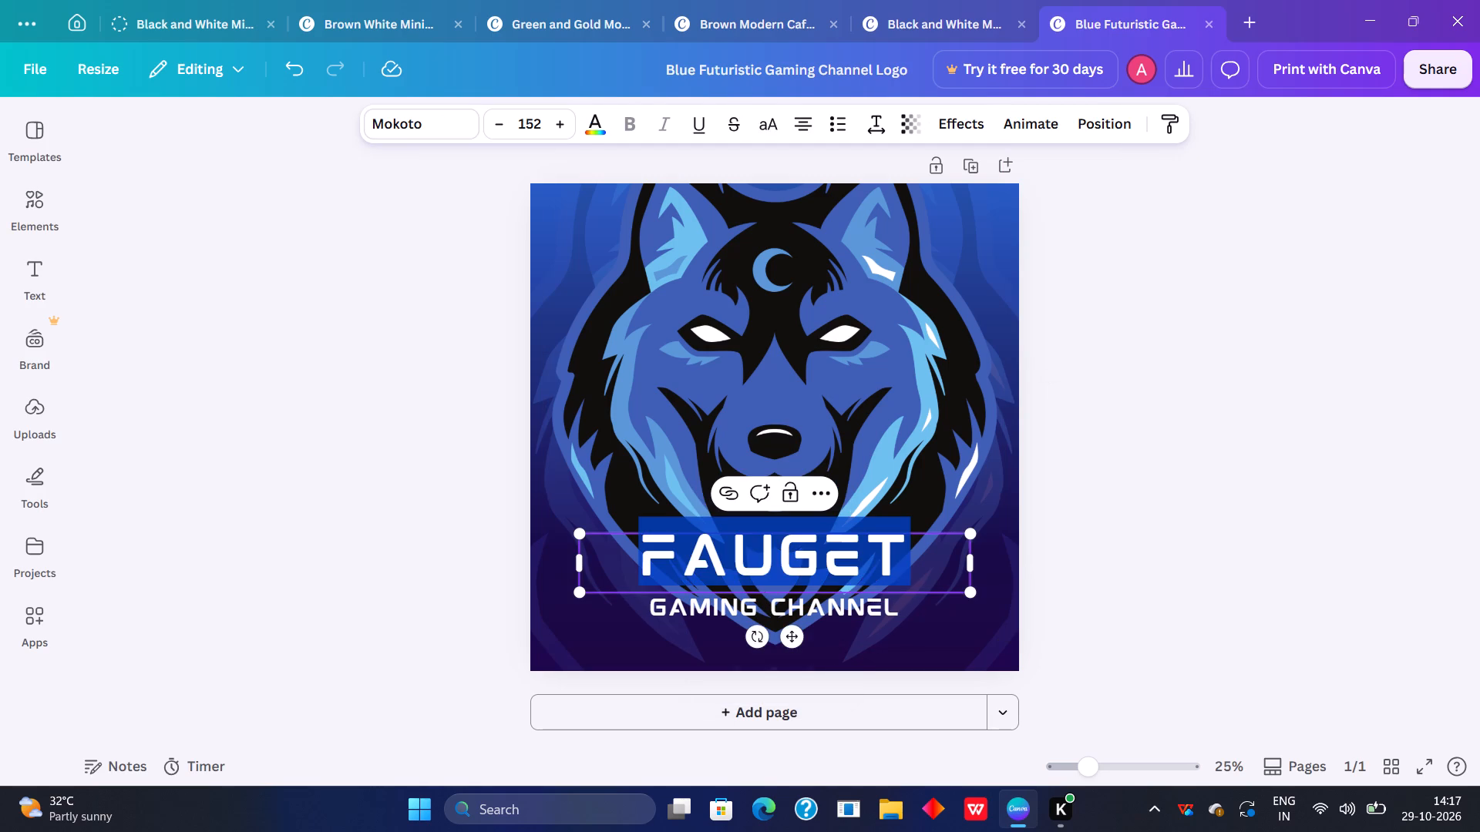
pyautogui.press('BackSpace')
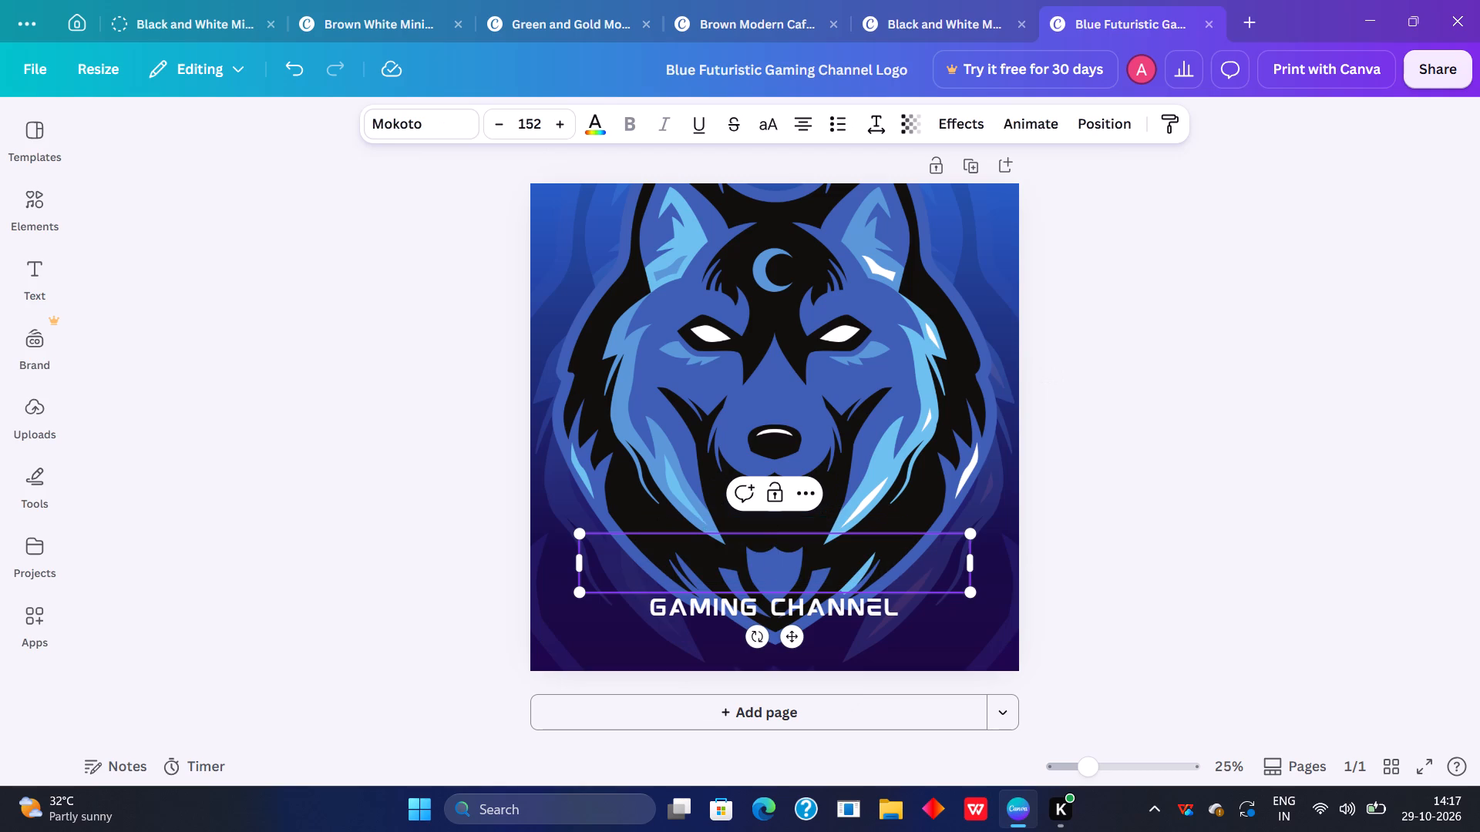
pyautogui.write('your')
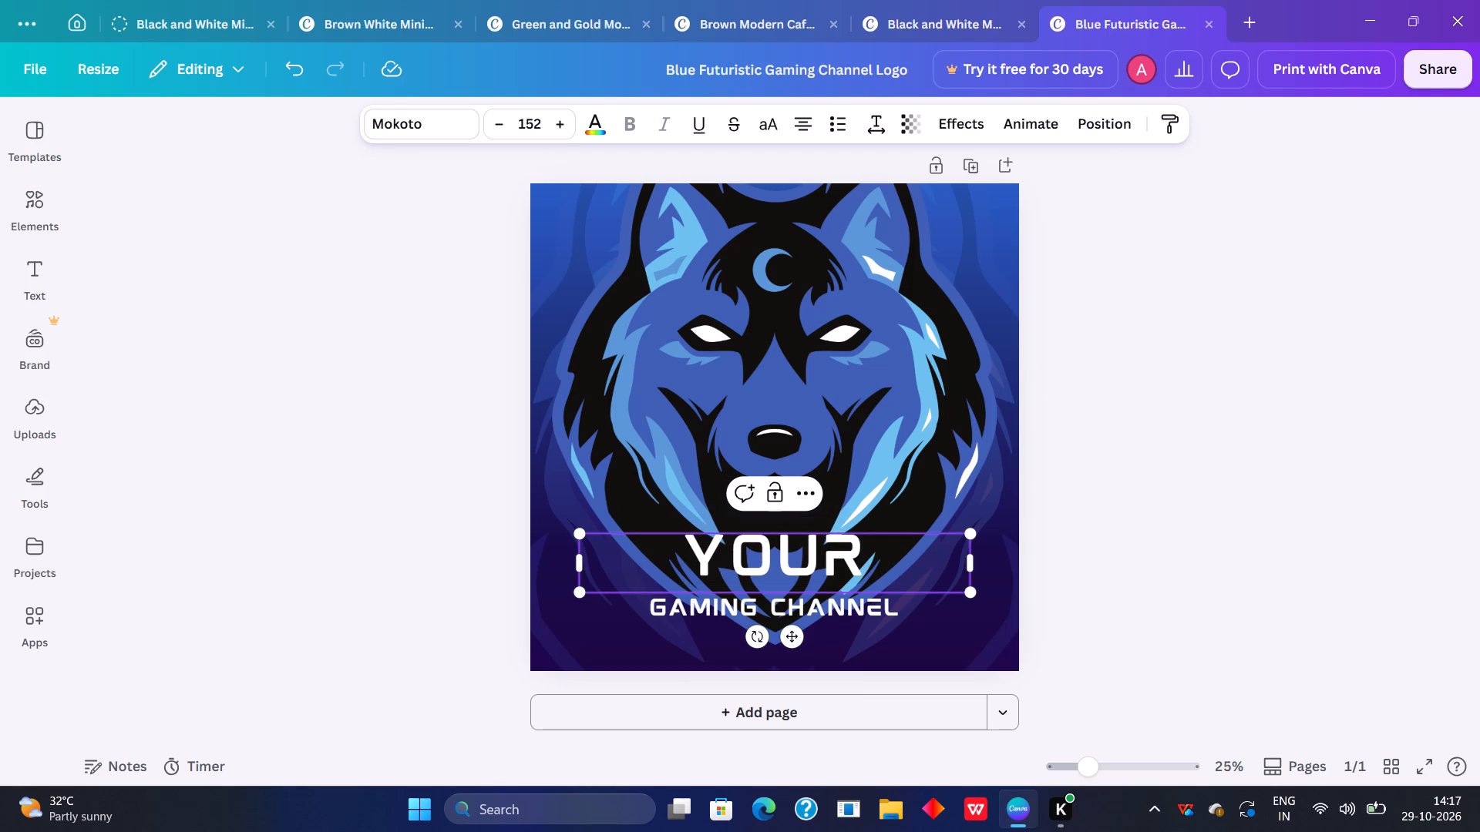
# Replace the word GAMING in the line below the title with "ENTERTAINTERTAINMENT", directly before CHANNEL.
pyautogui.click(719, 605)
pyautogui.doubleClick(719, 605)
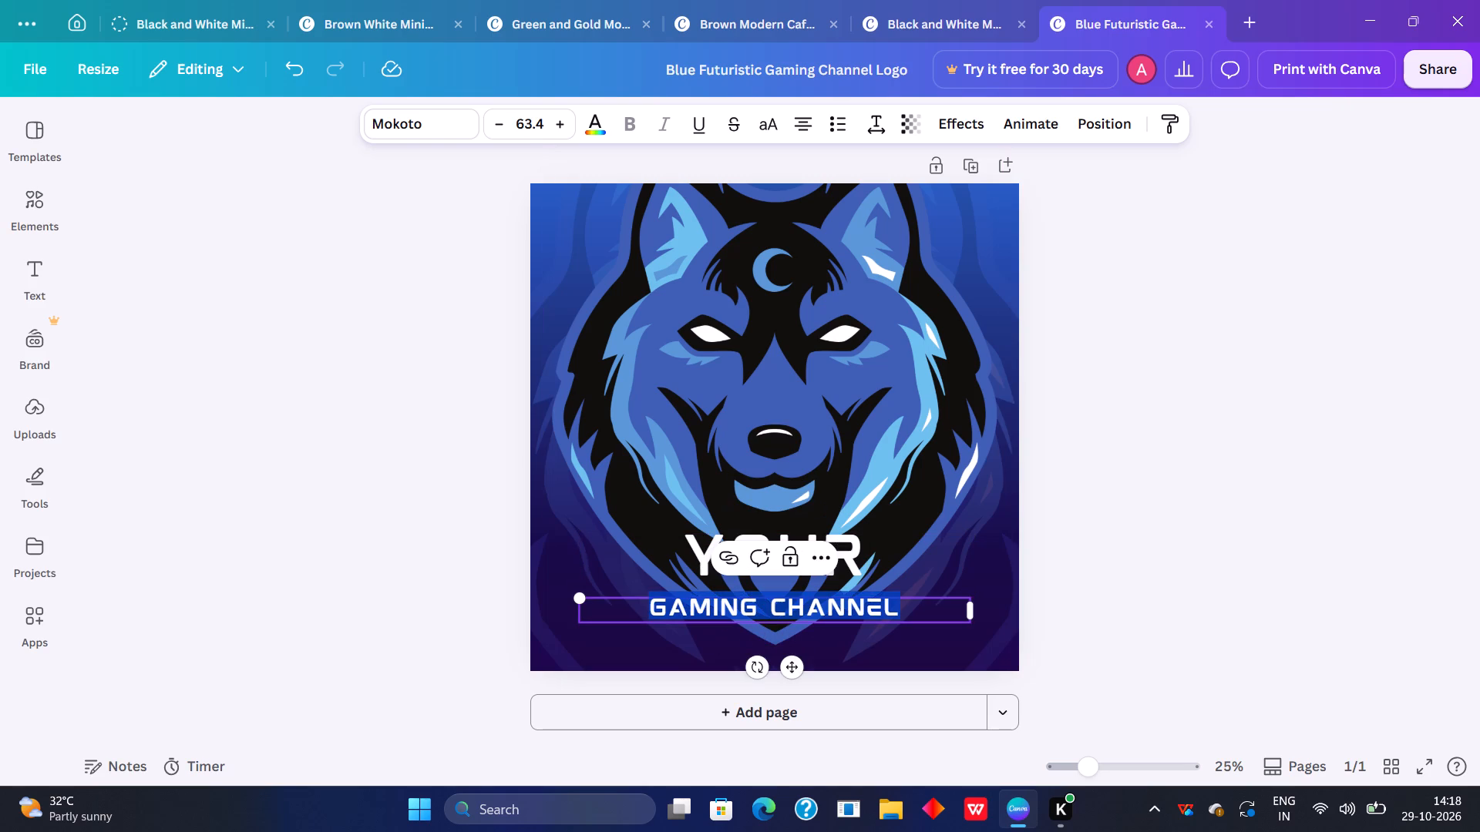
pyautogui.doubleClick(719, 605)
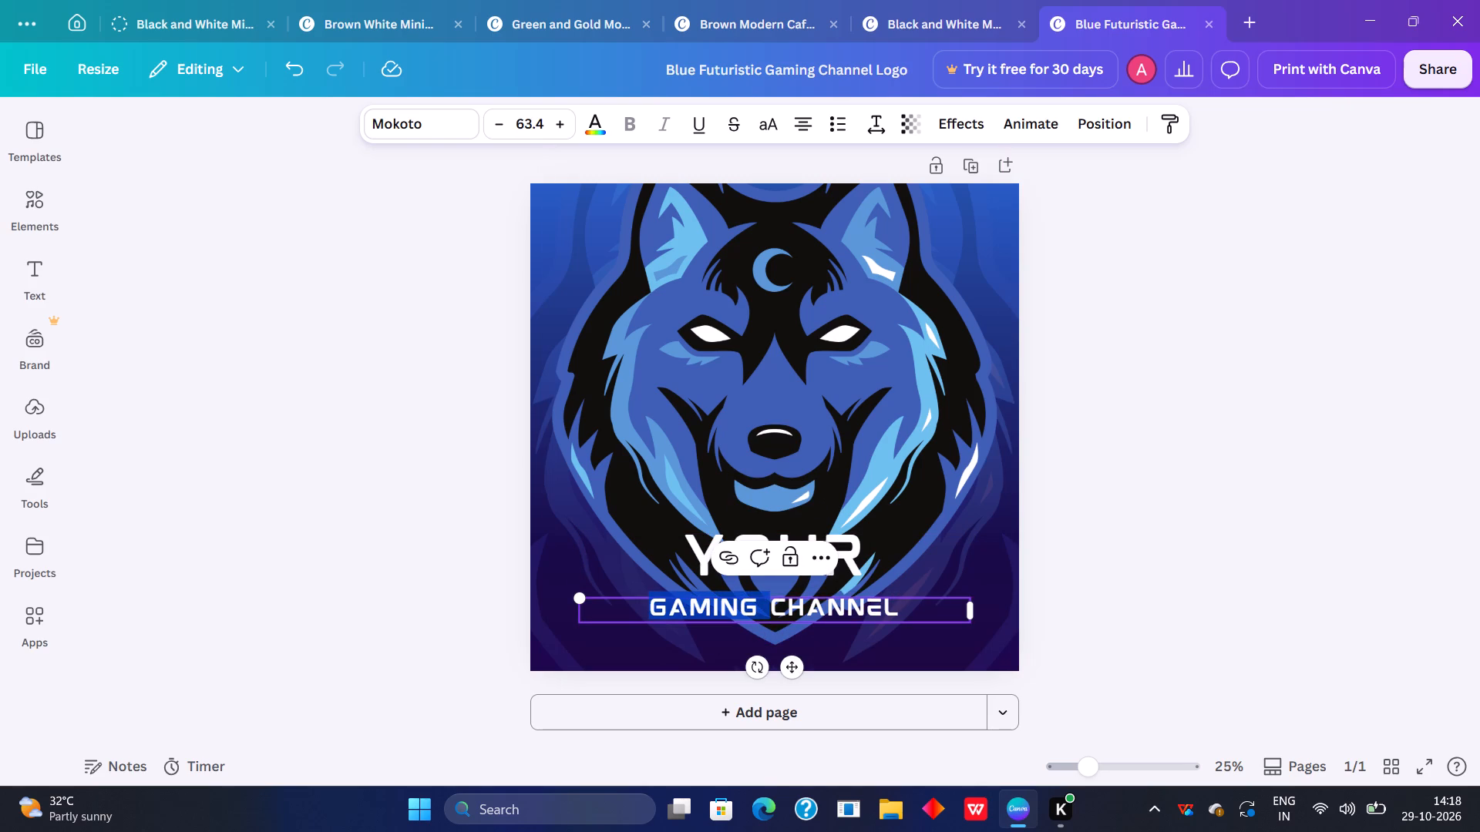
pyautogui.press('BackSpace')
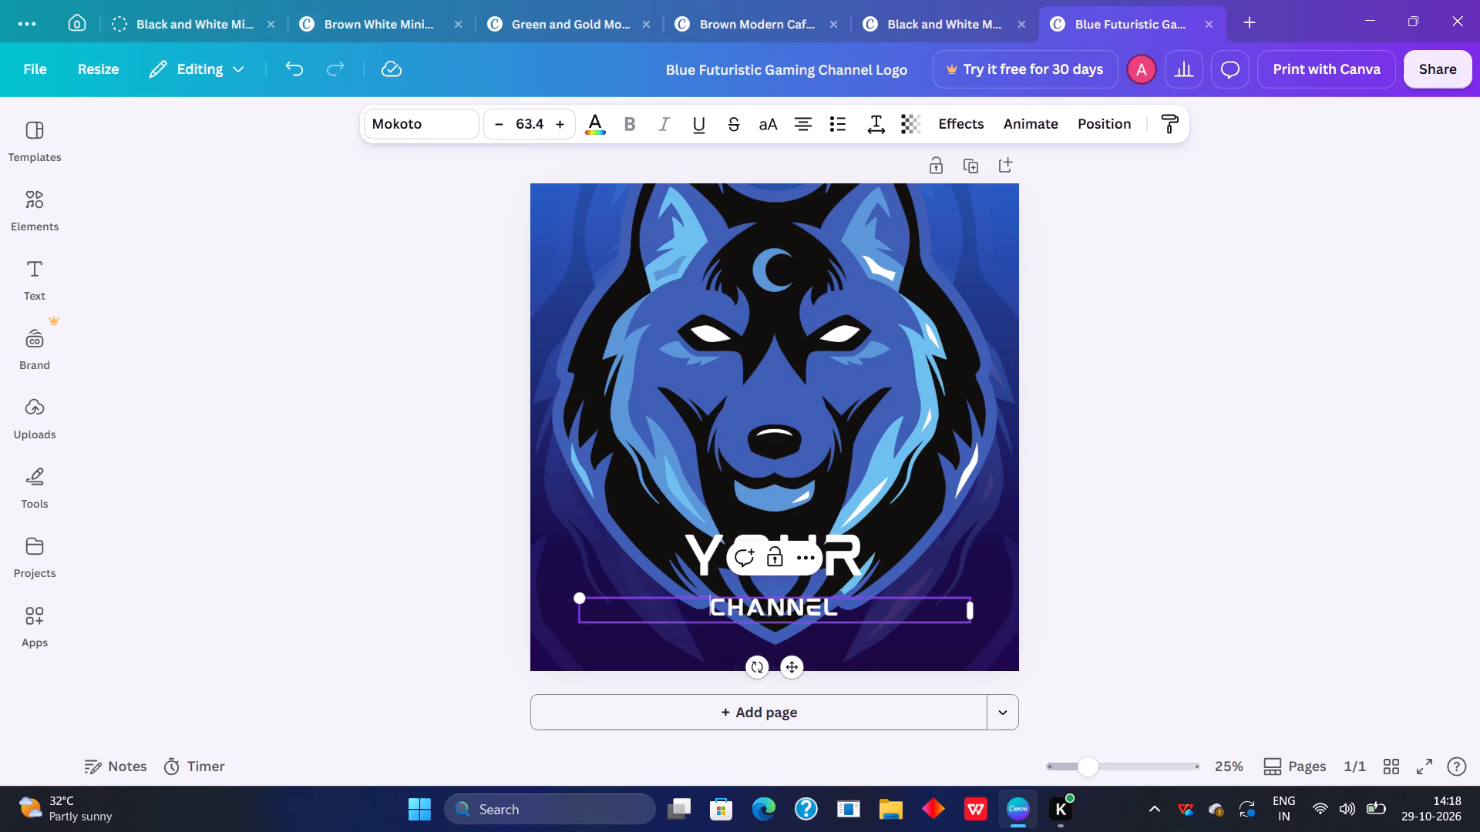
pyautogui.press('e')
pyautogui.write('nter')
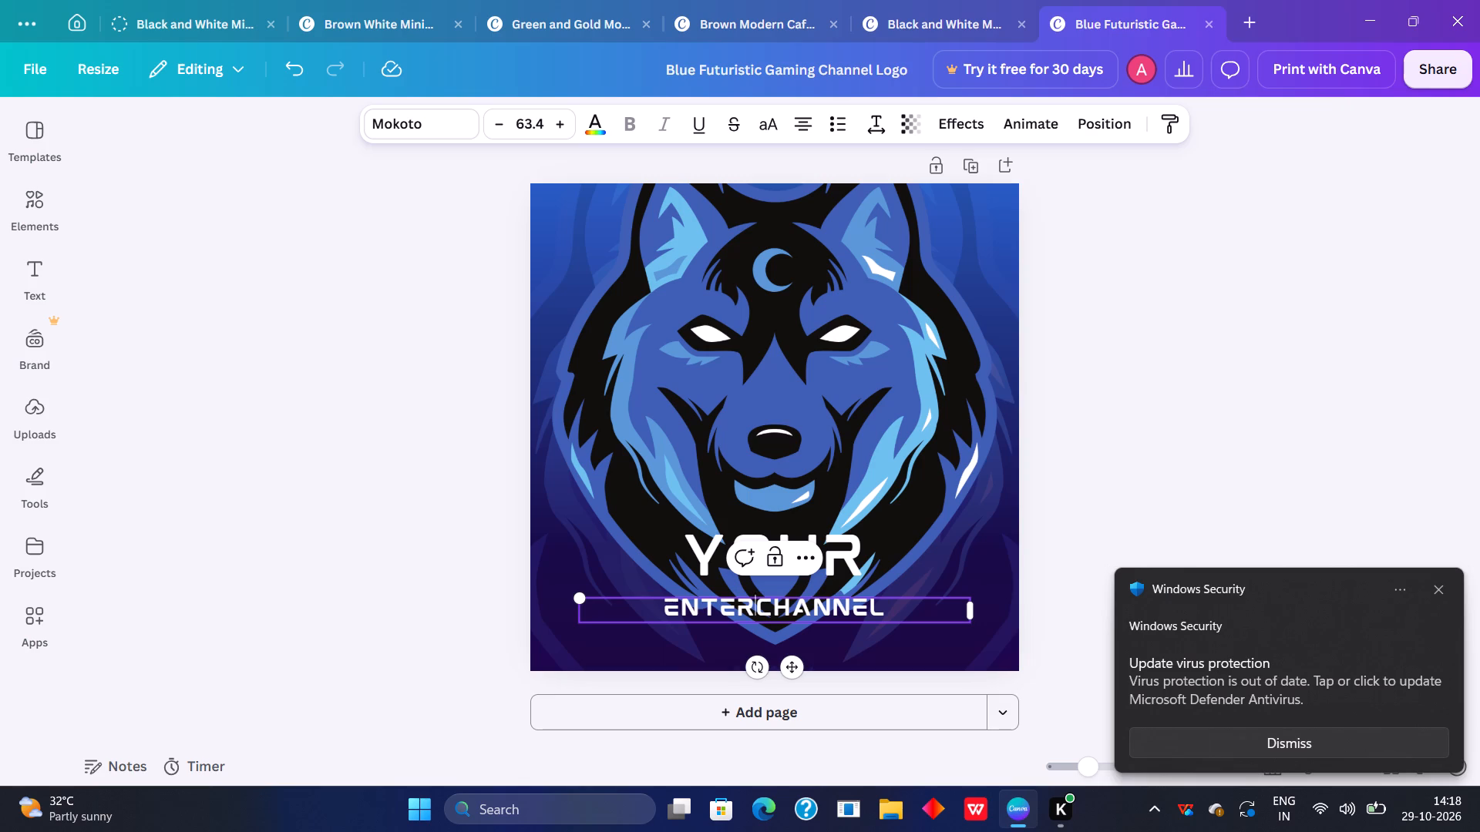
pyautogui.press('t')
pyautogui.press('a')
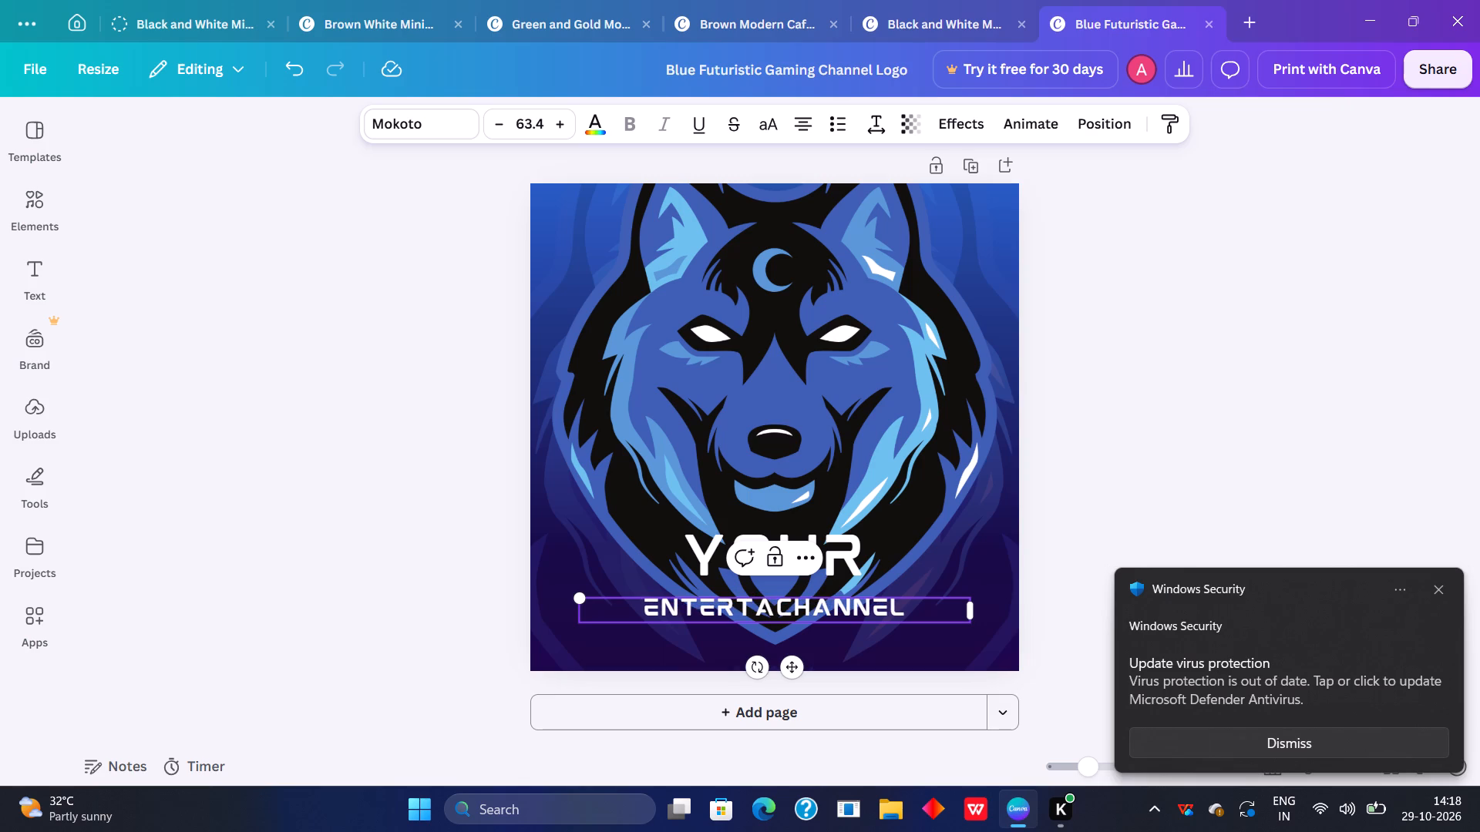
pyautogui.write('in')
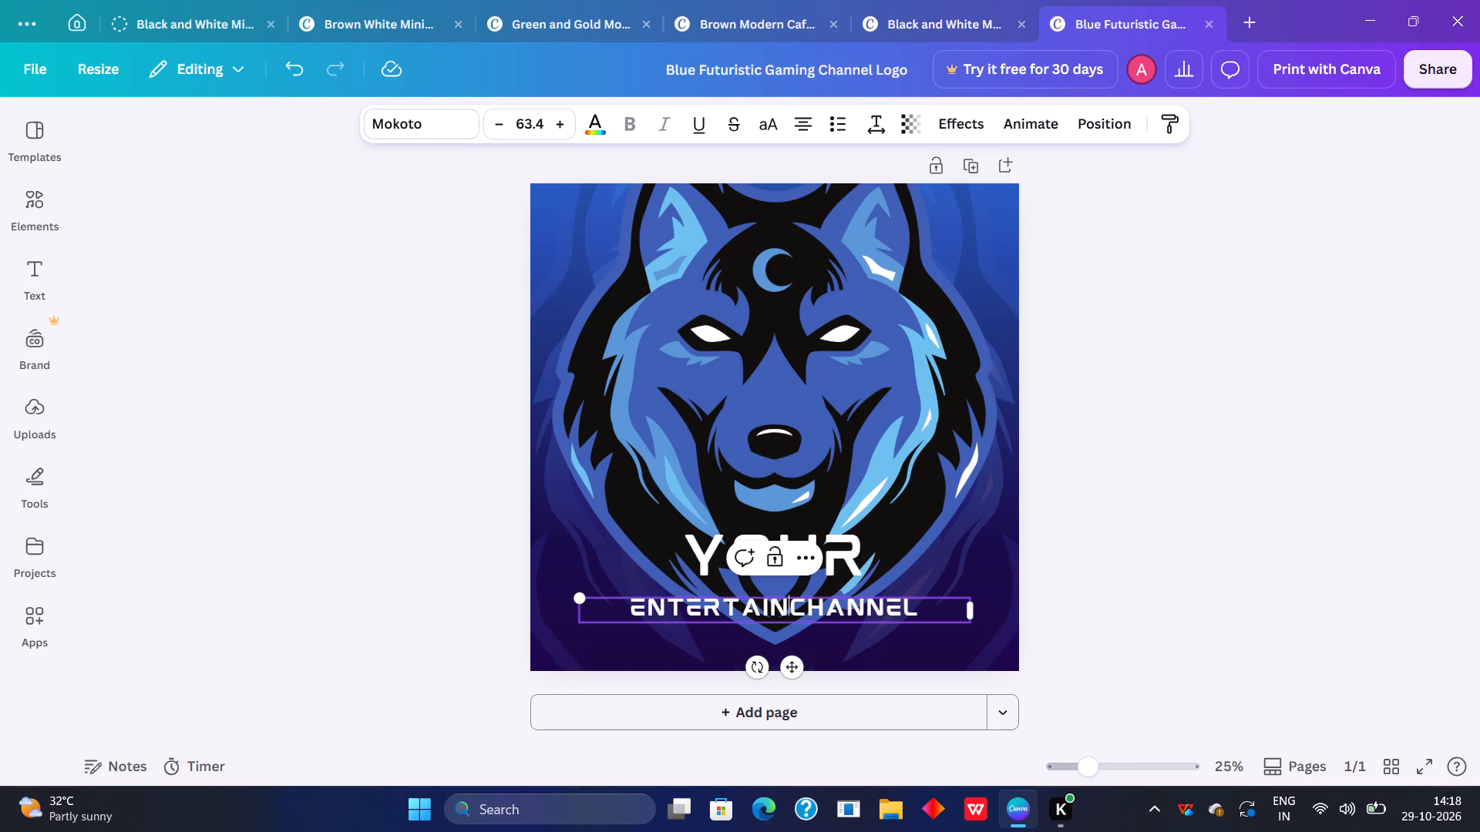
pyautogui.press('t')
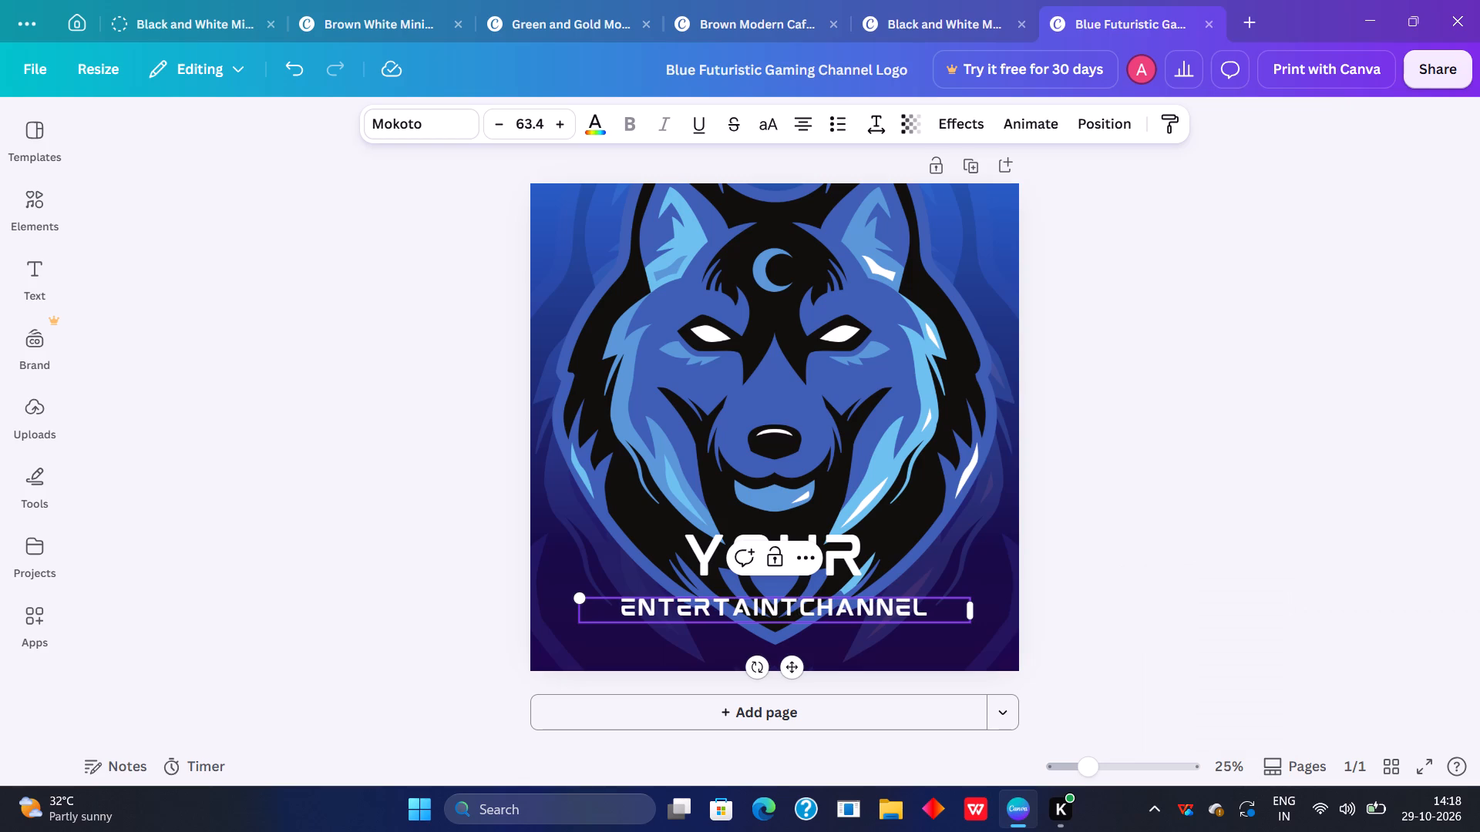
pyautogui.write('er')
pyautogui.press('t')
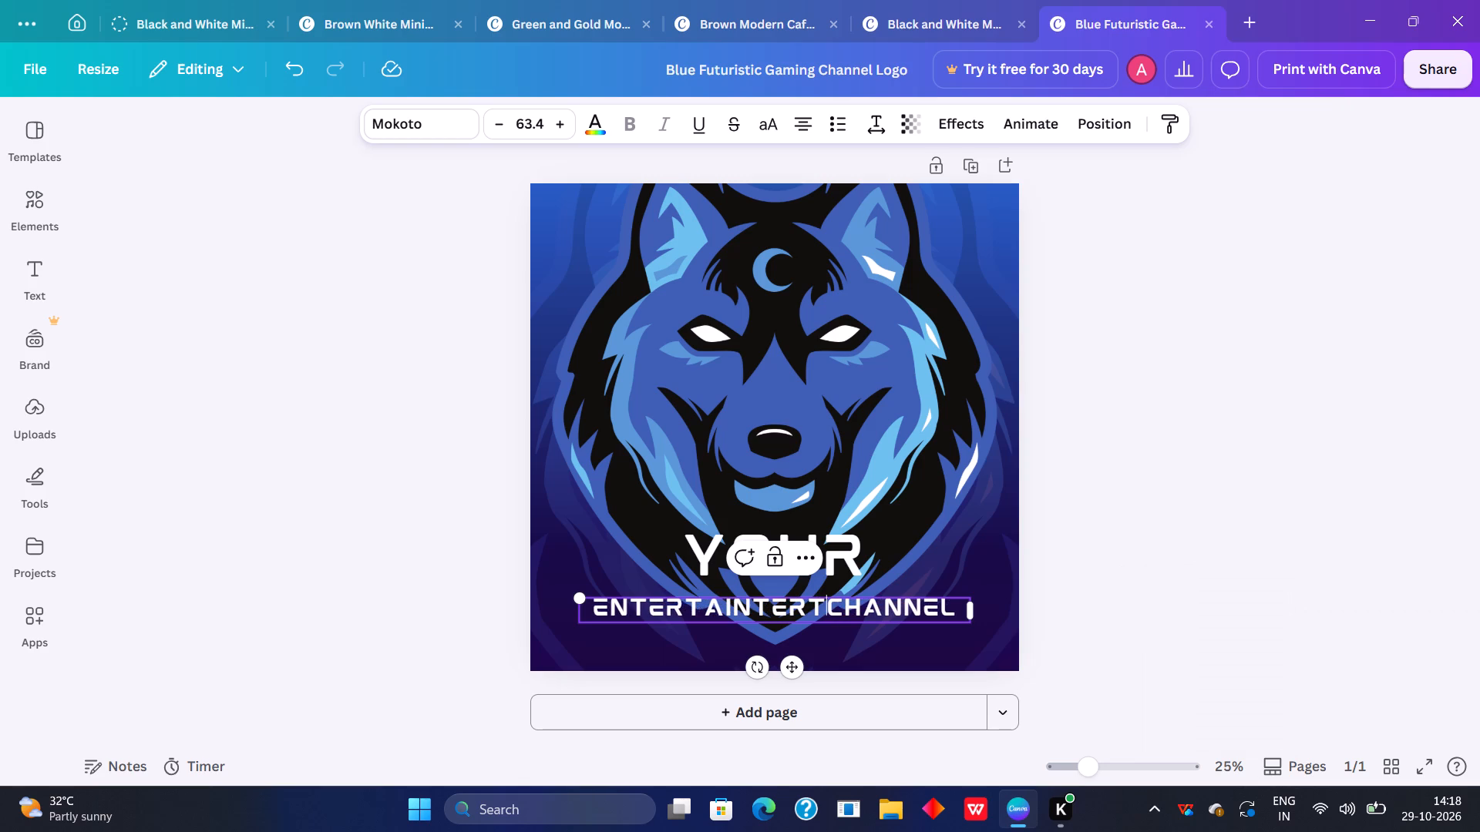
pyautogui.write('ain')
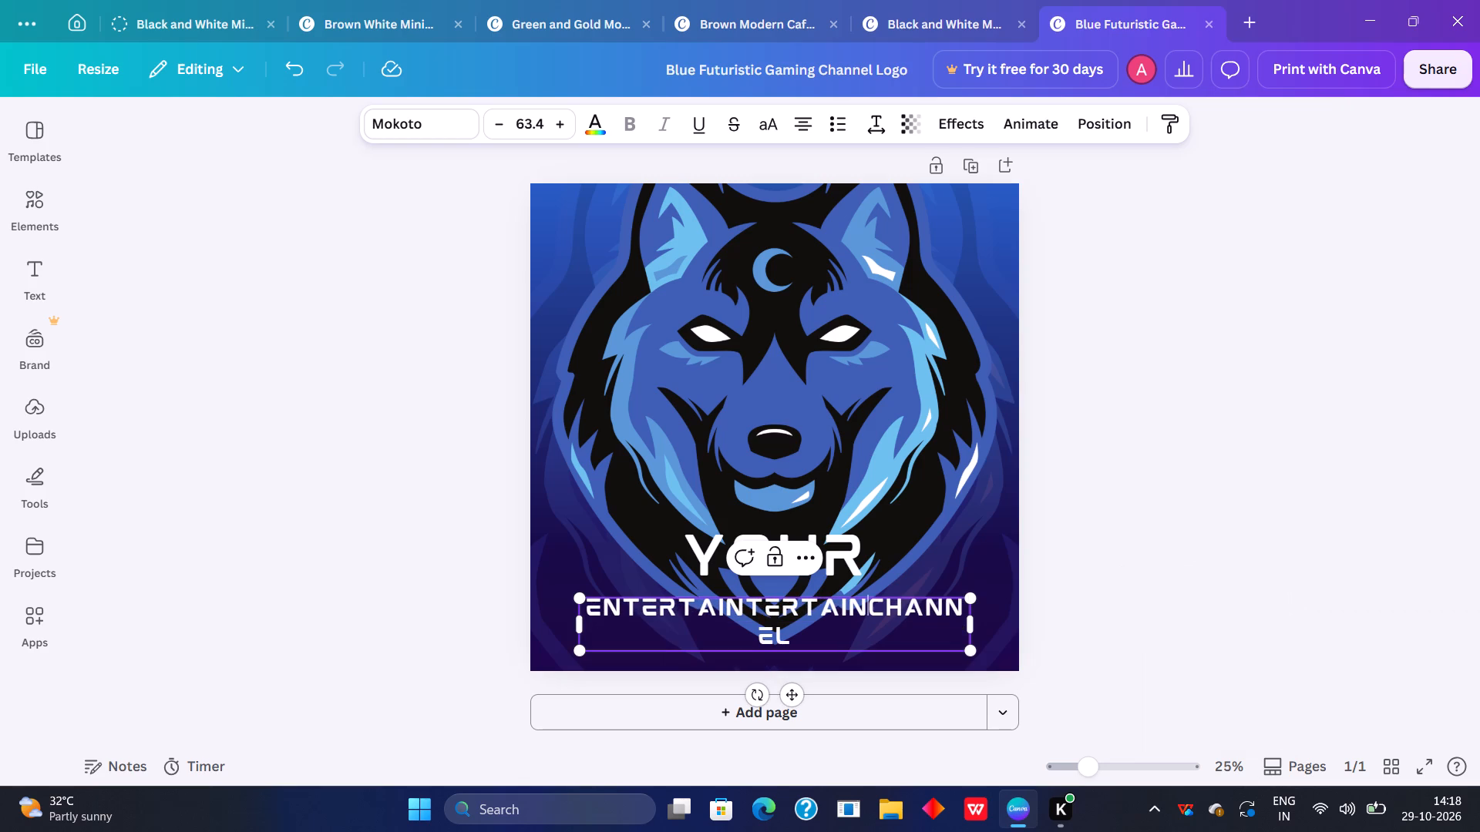
pyautogui.press('m')
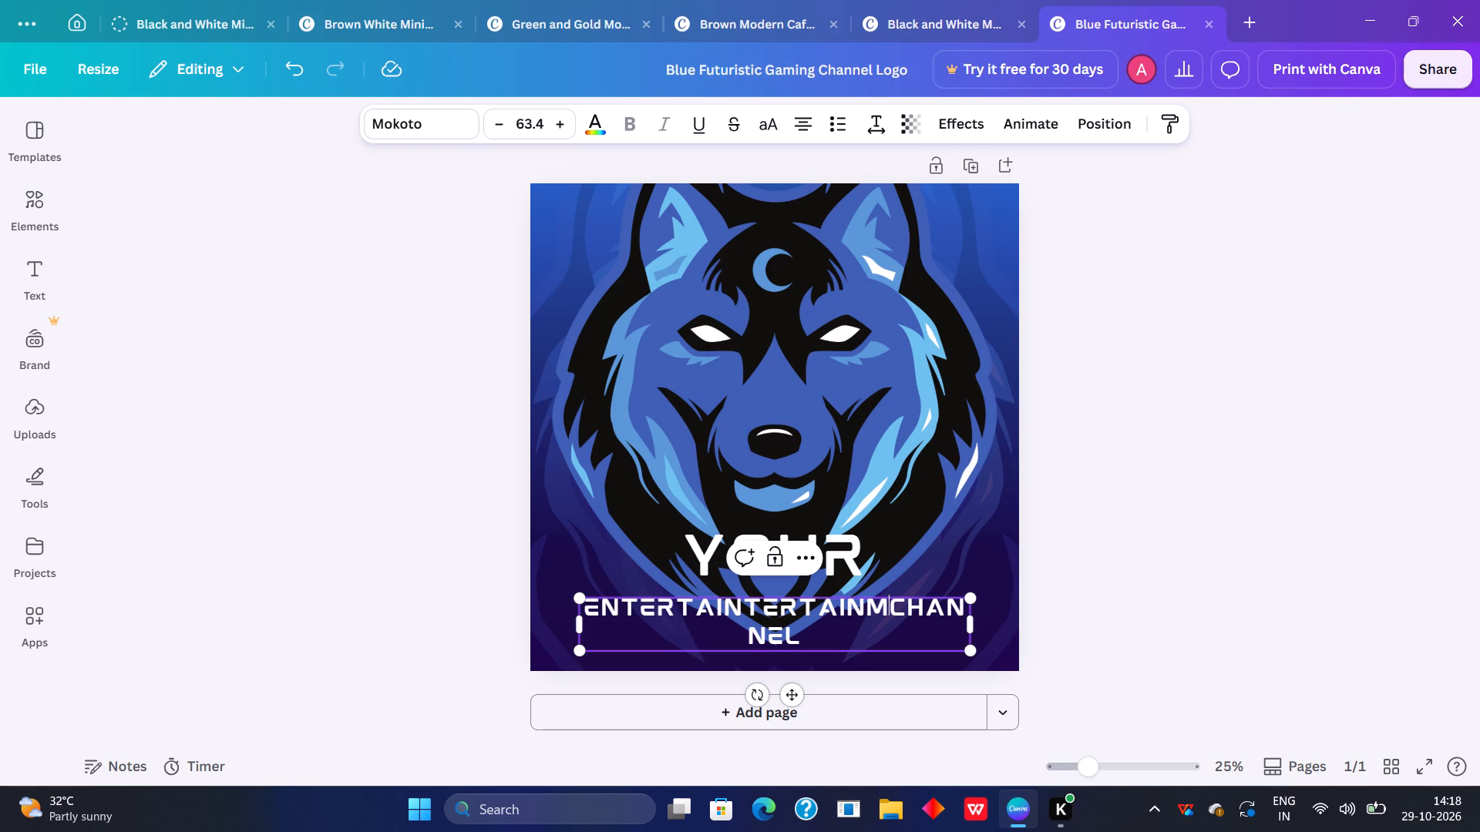
pyautogui.write('ent')
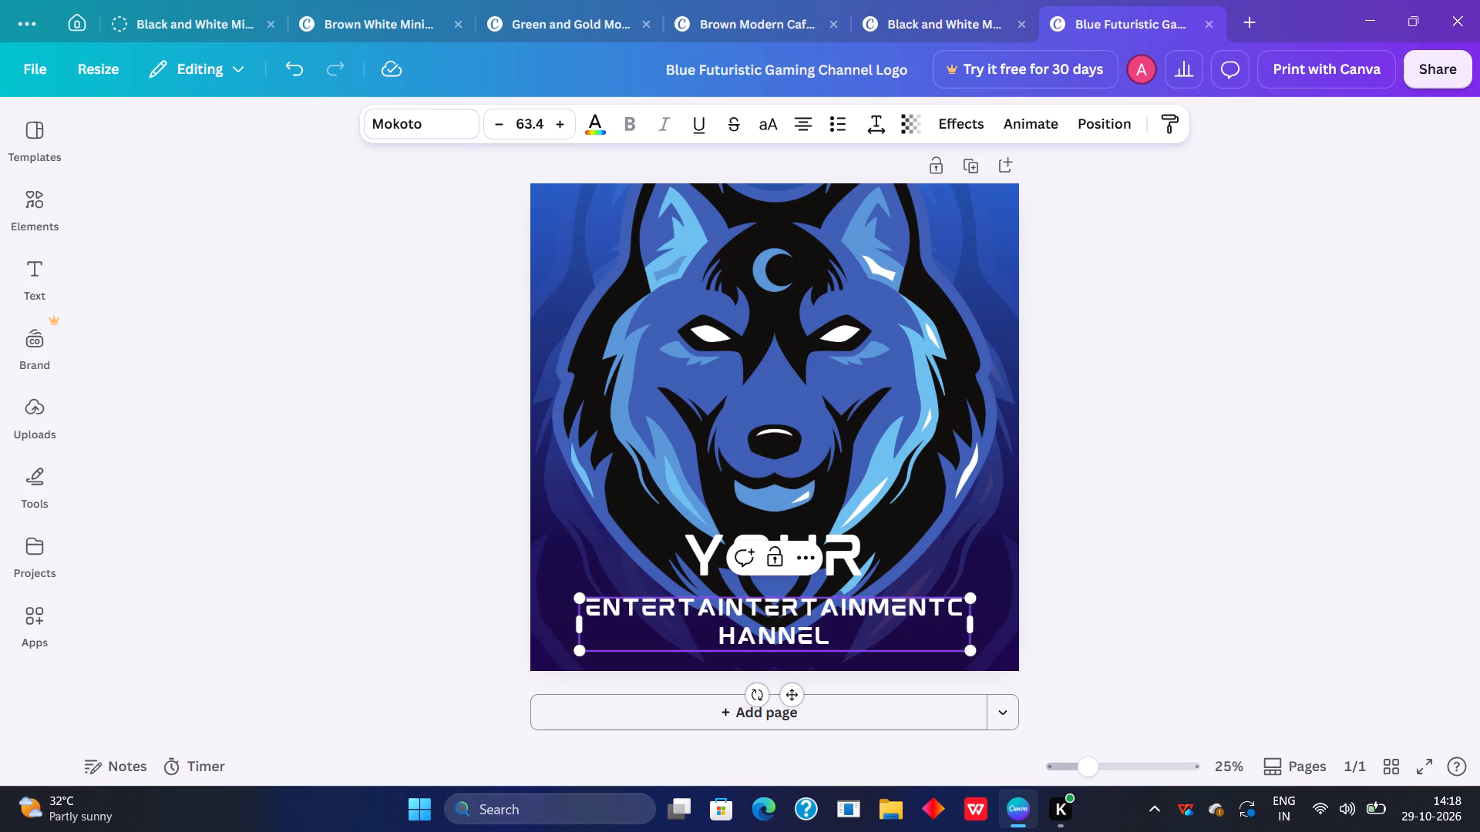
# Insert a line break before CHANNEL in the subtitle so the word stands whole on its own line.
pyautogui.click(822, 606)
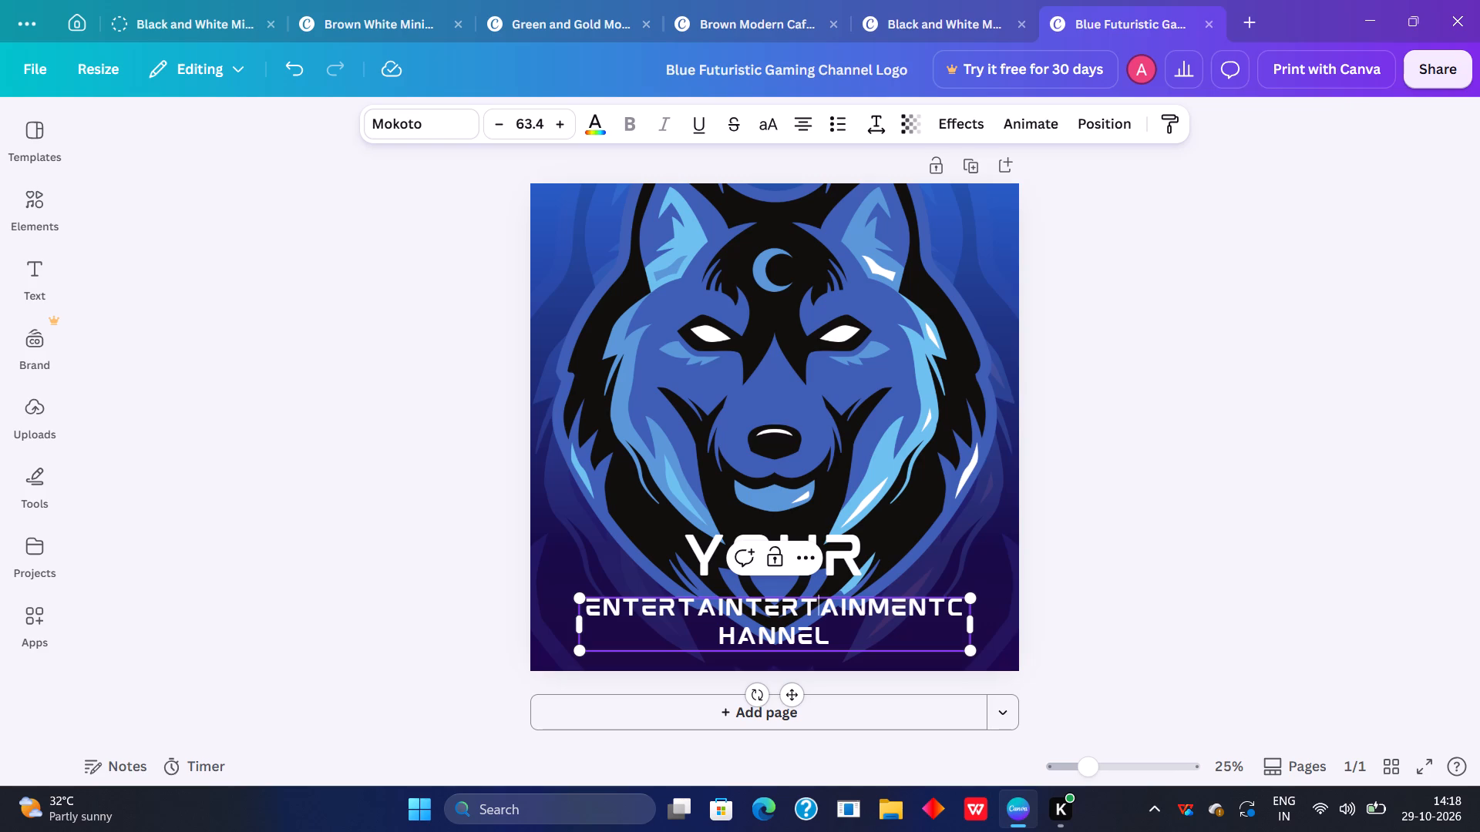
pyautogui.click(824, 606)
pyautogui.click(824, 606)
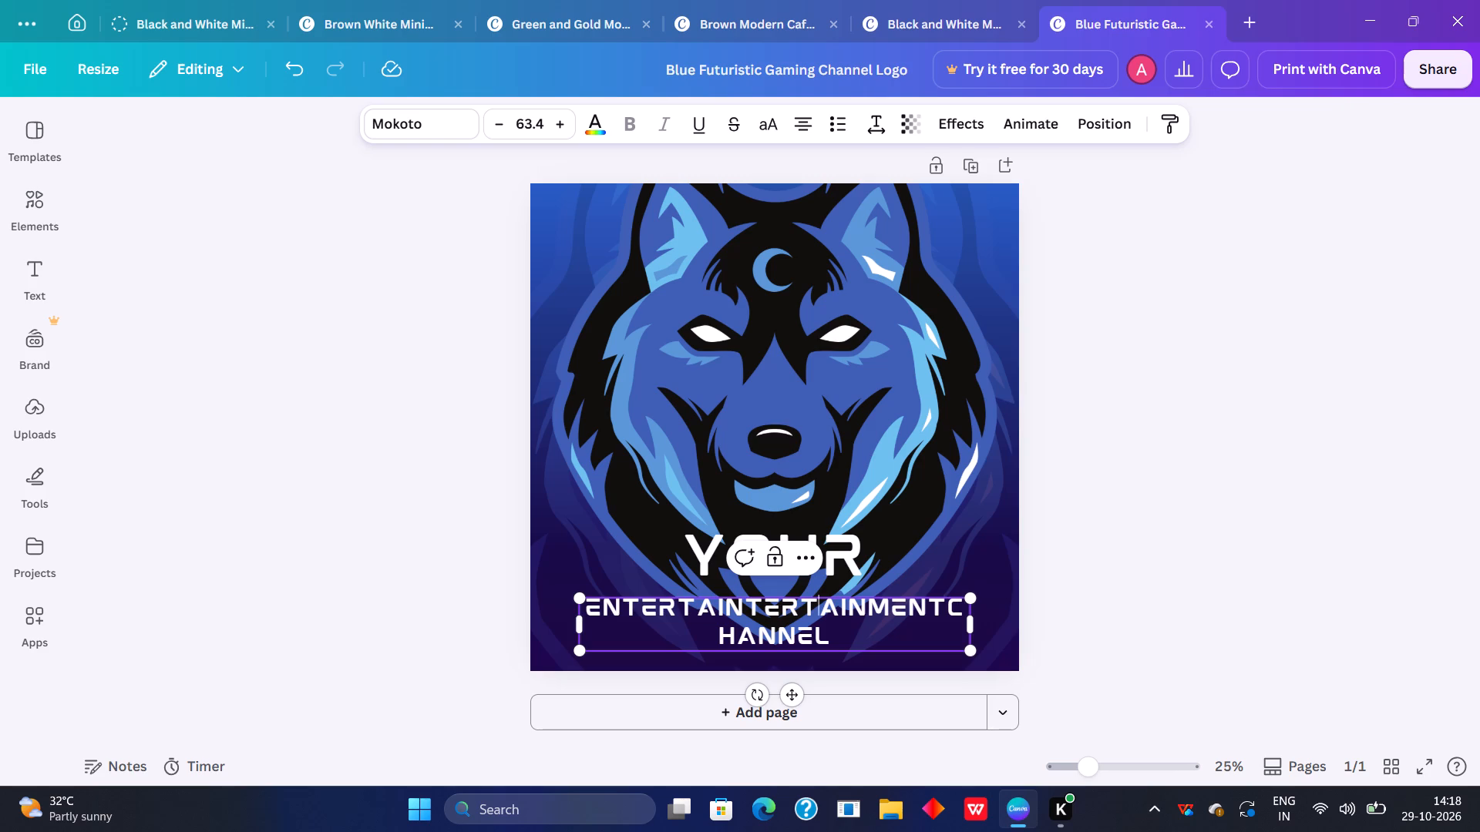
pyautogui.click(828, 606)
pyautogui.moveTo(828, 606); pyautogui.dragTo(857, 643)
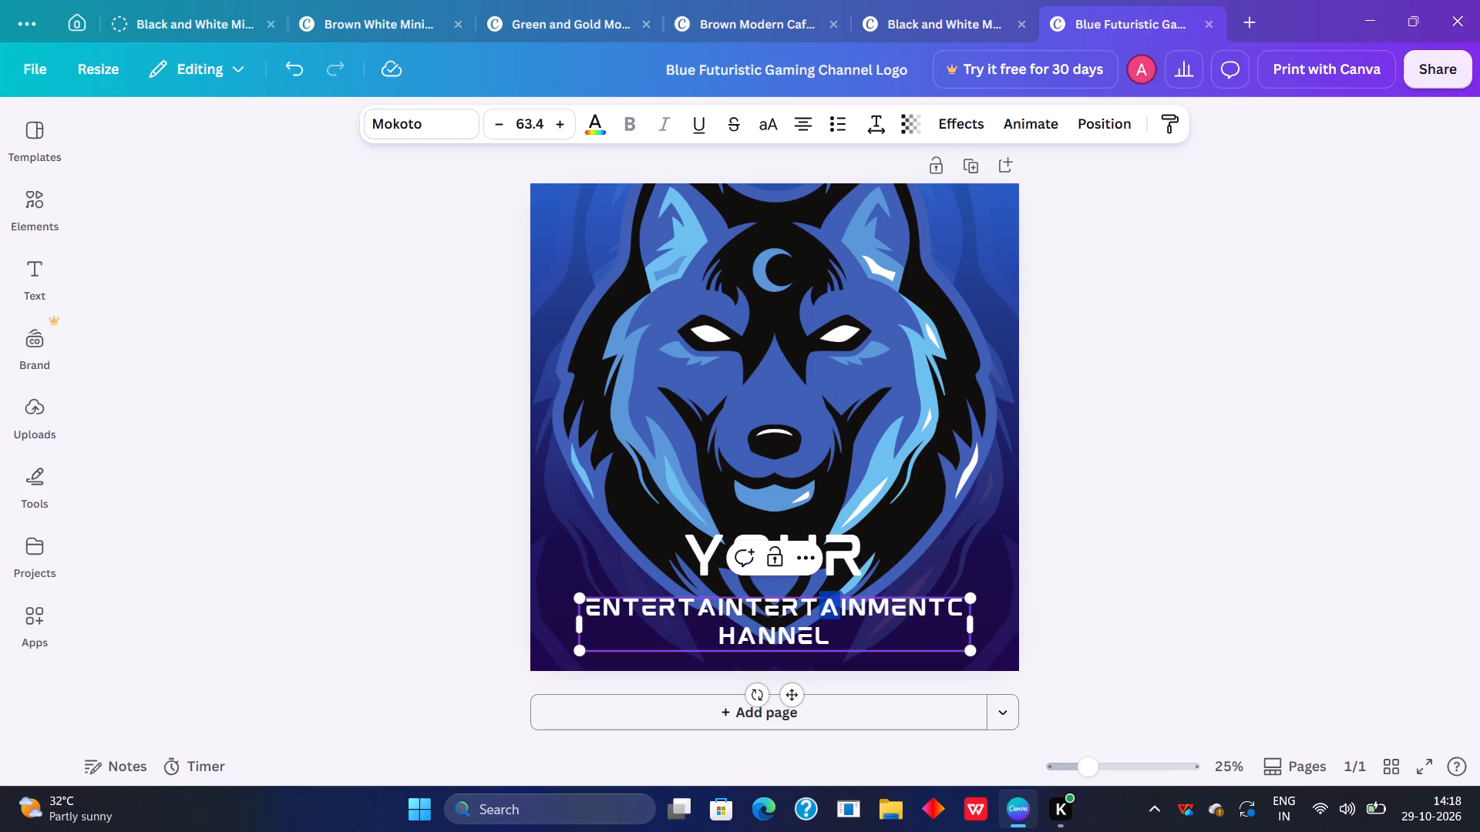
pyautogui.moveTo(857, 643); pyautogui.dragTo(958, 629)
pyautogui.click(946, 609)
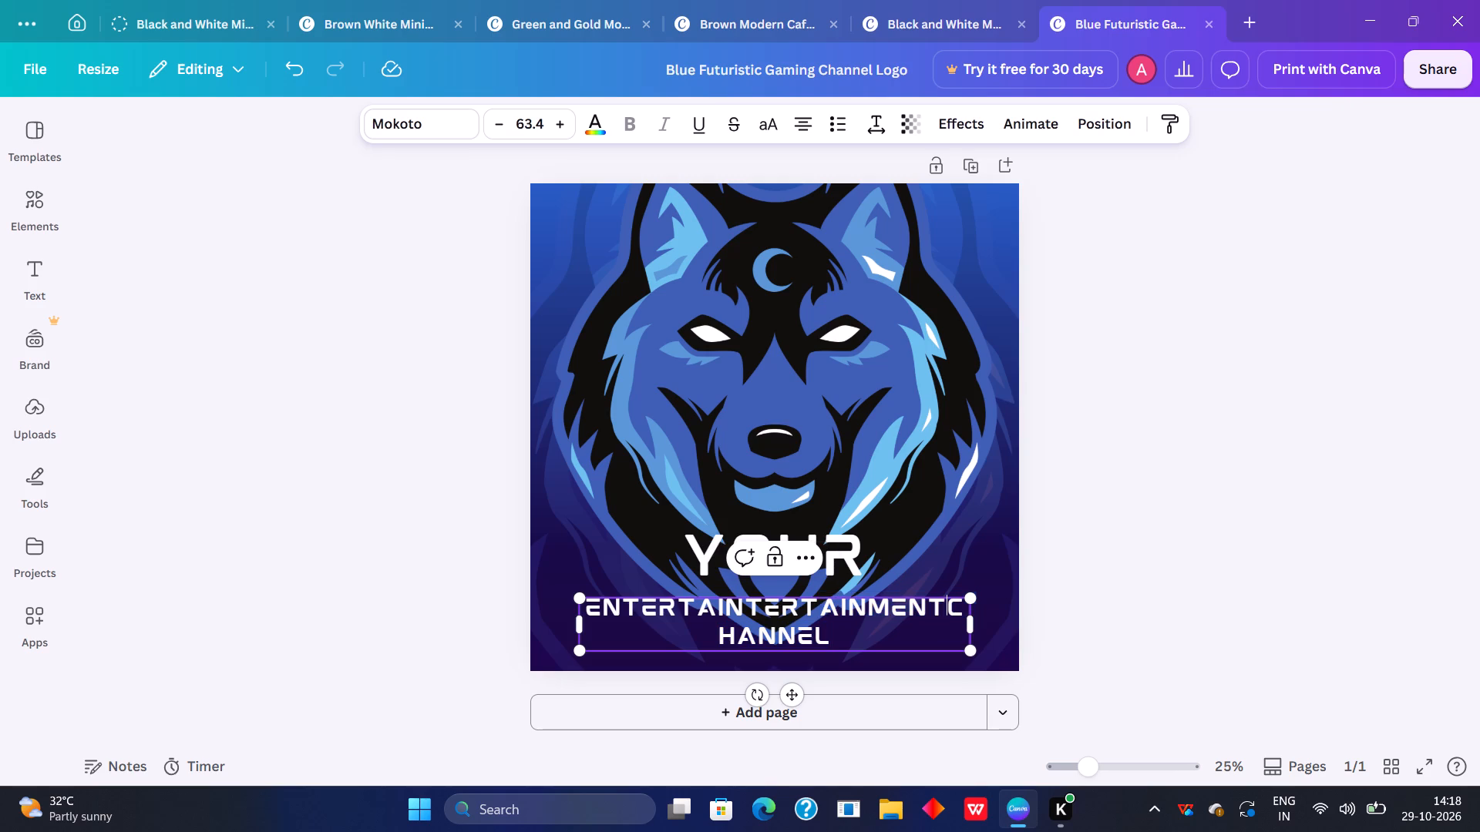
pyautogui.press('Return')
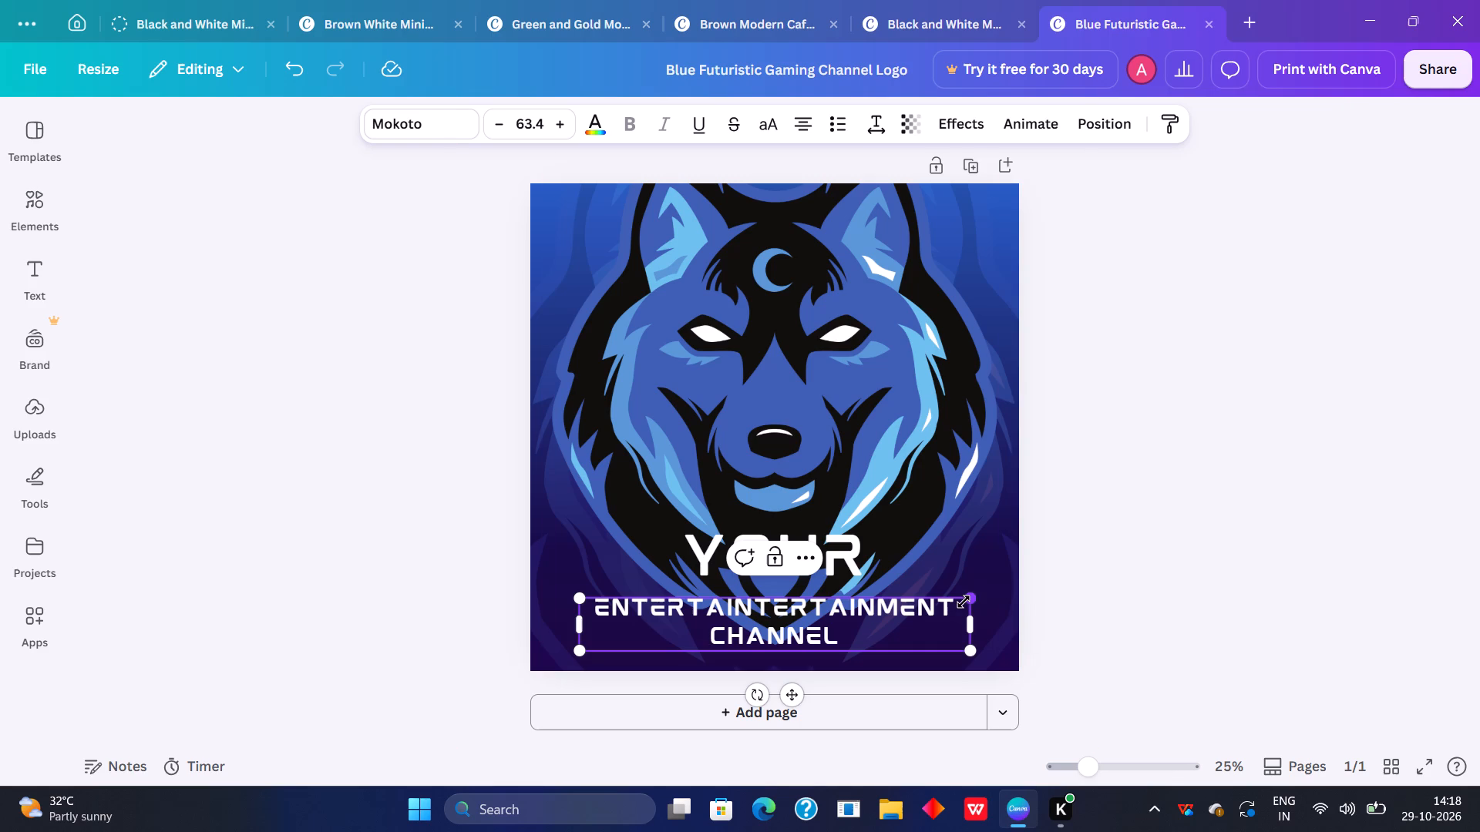
# Correct the first word of the subtitle to "ENTERTAINMENT" by deleting the repeated letters and retyping its ending.
pyautogui.click(954, 612)
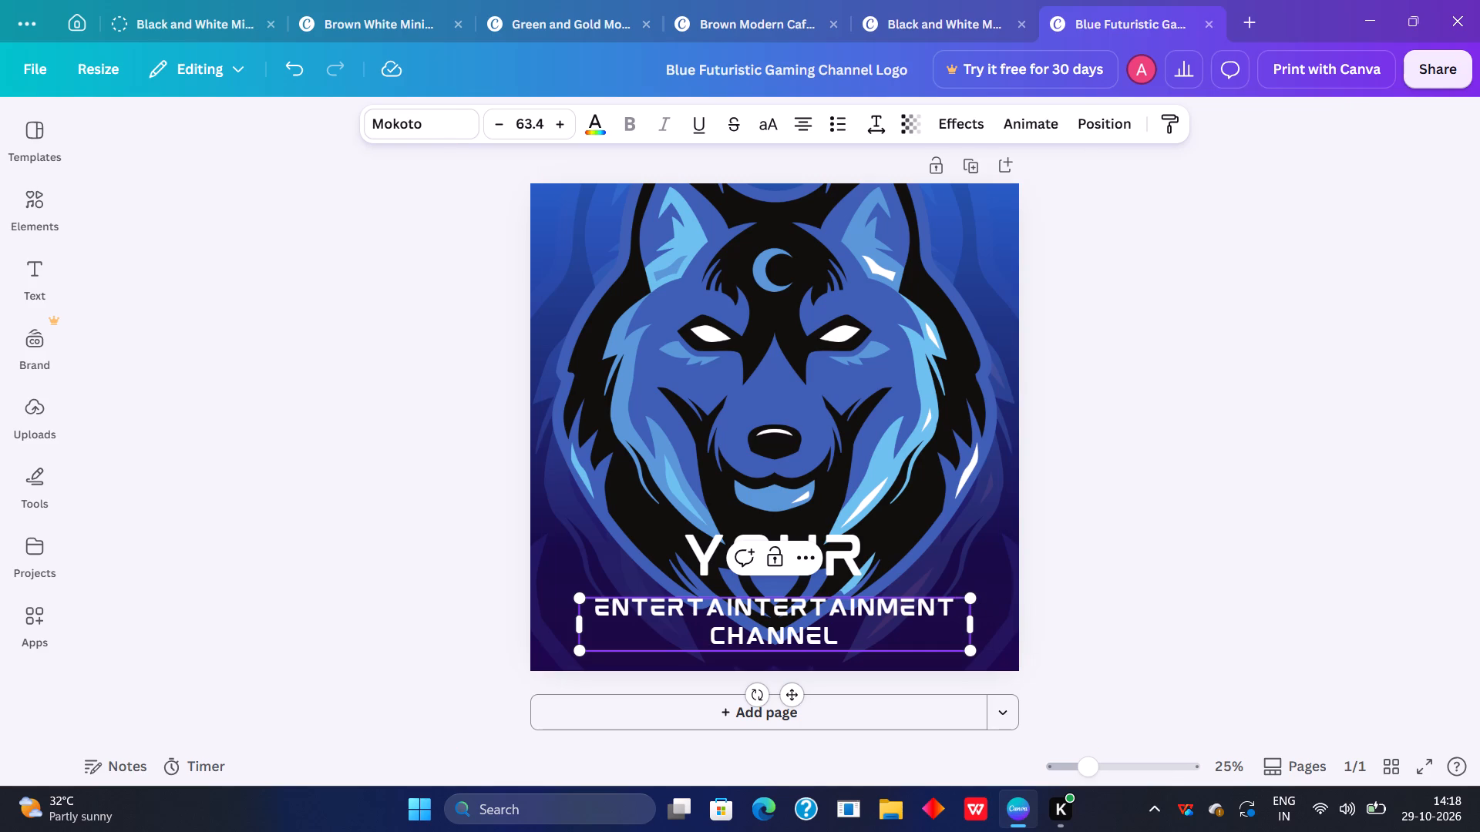
pyautogui.click(954, 612)
pyautogui.press('BackSpace')
pyautogui.press('BackSpace')
pyautogui.press('BackSpace')
pyautogui.press('BackSpace')
pyautogui.press('BackSpace')
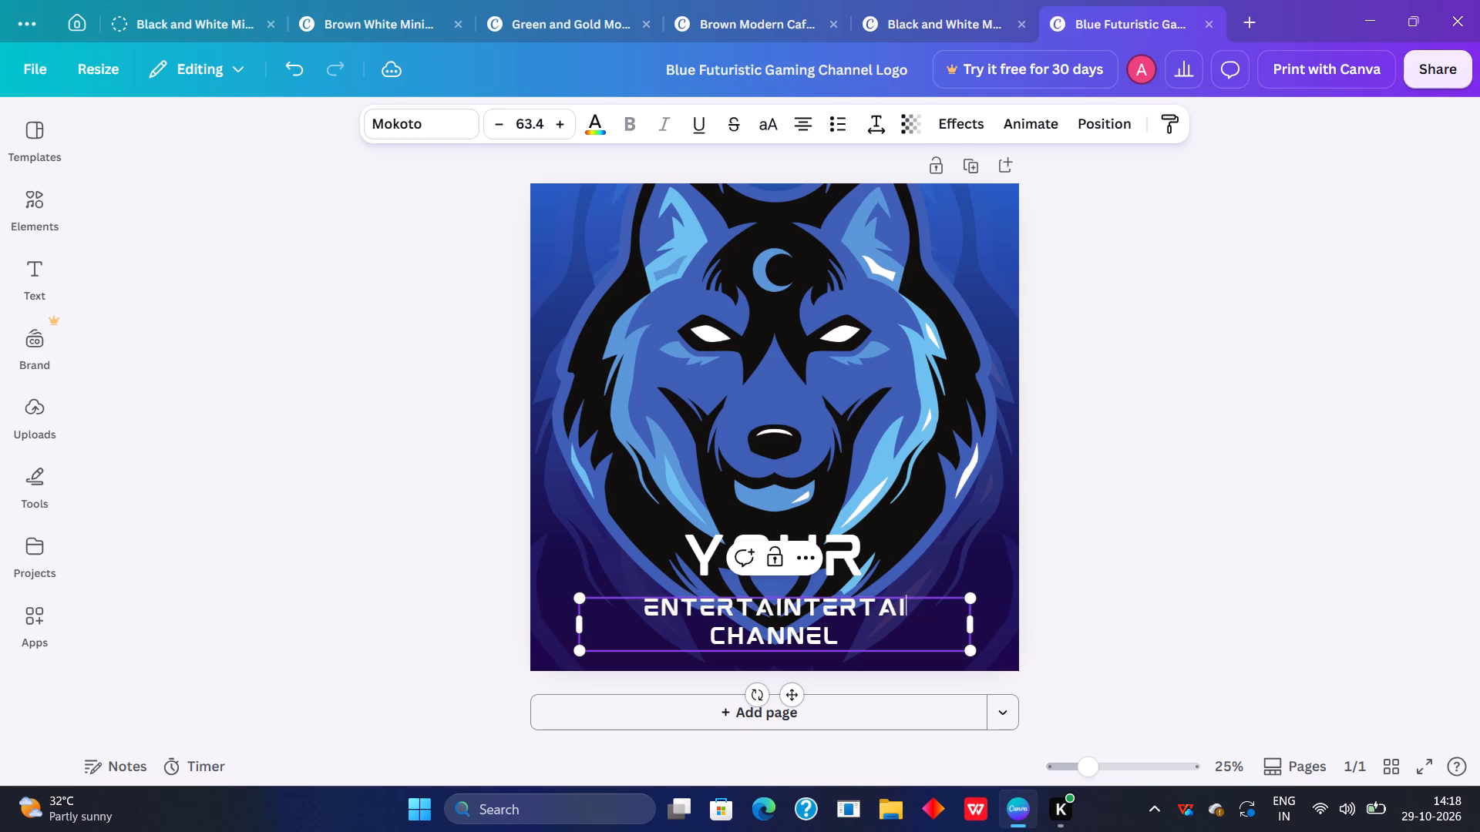
pyautogui.press('BackSpace')
pyautogui.press('BackSpace')
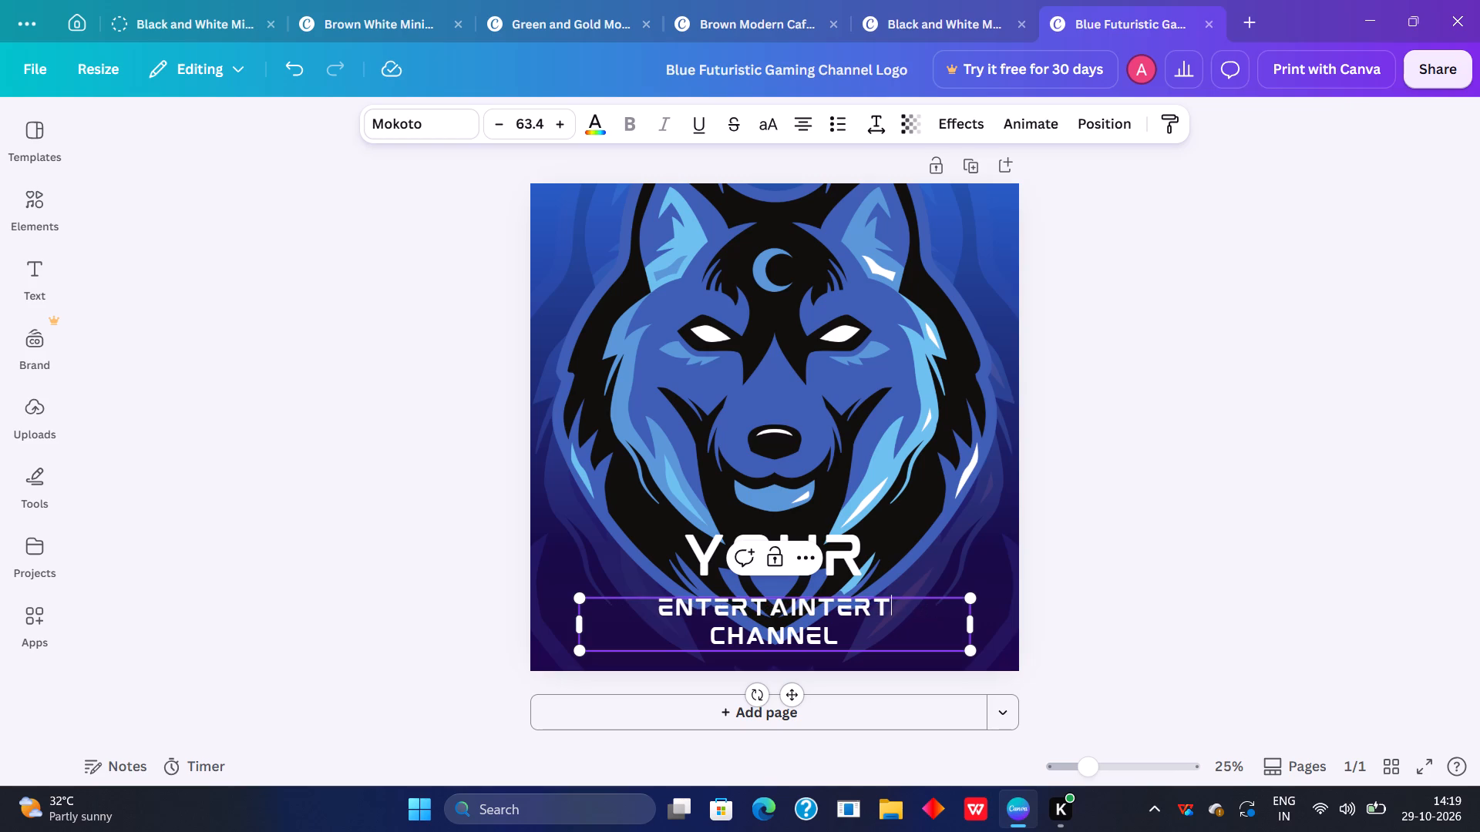
pyautogui.press('BackSpace')
pyautogui.press('BackSpace')
pyautogui.press('BackSpace')
pyautogui.press('BackSpace')
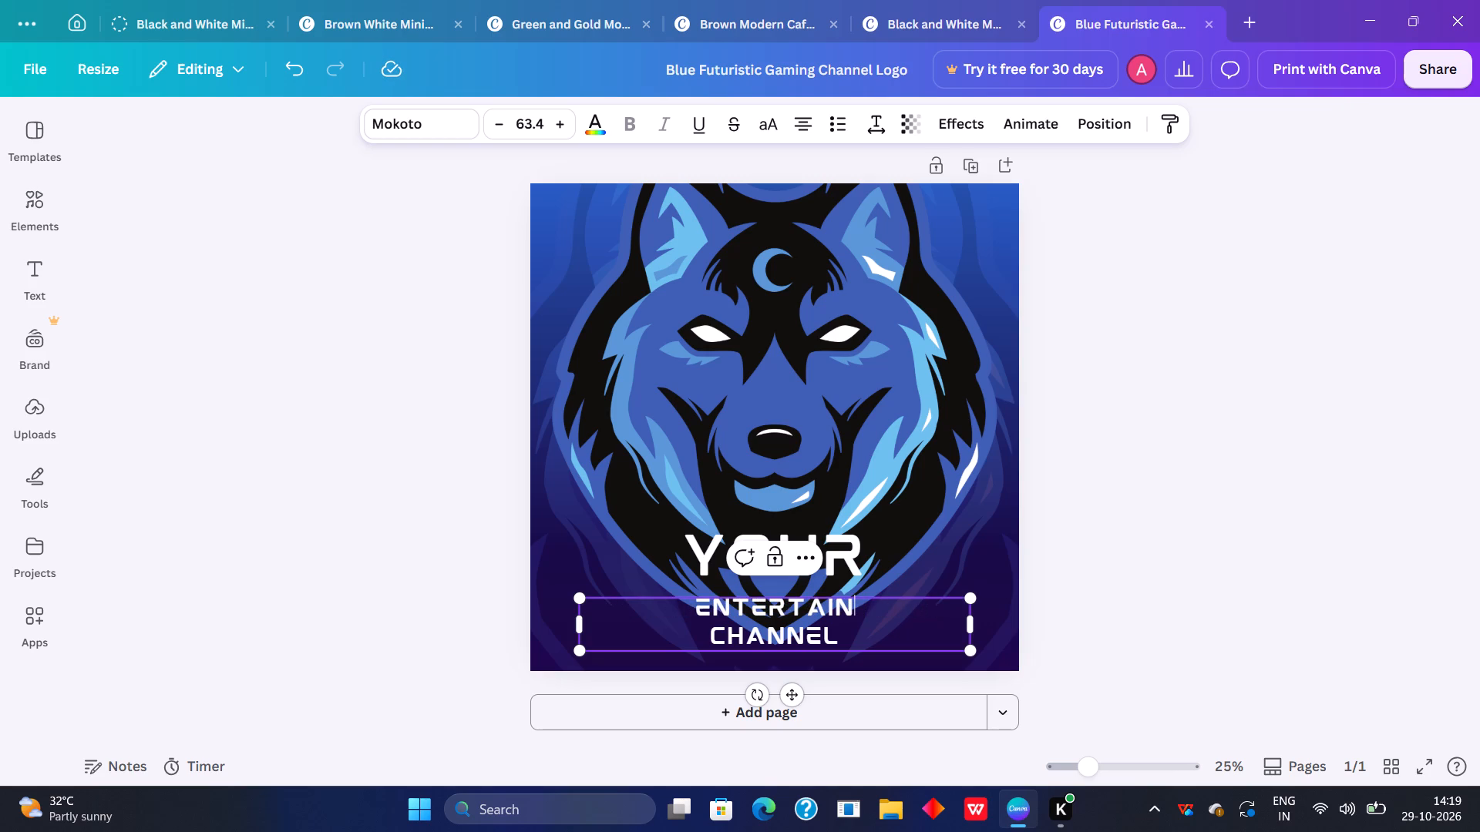
pyautogui.write('ment')
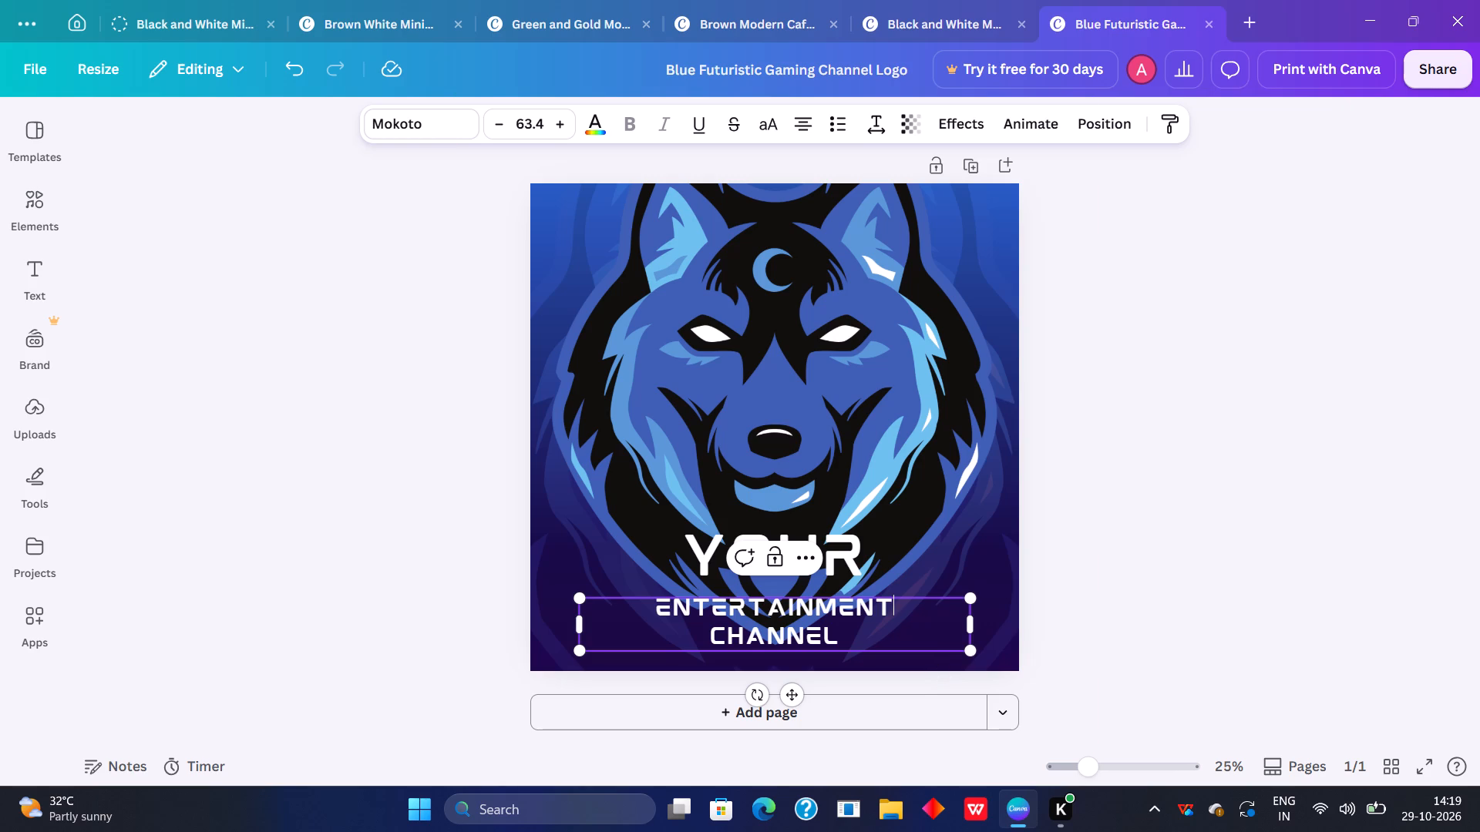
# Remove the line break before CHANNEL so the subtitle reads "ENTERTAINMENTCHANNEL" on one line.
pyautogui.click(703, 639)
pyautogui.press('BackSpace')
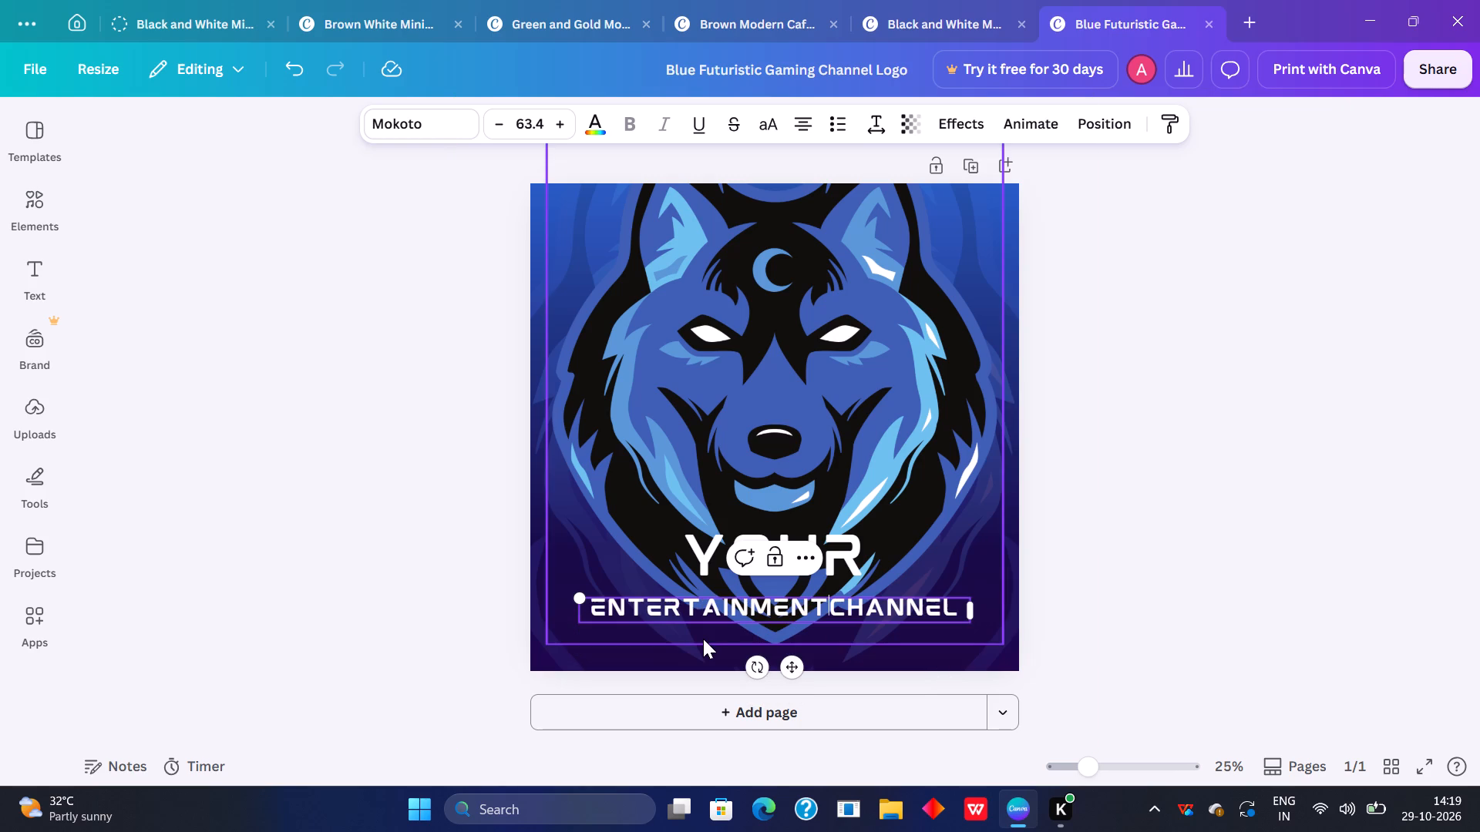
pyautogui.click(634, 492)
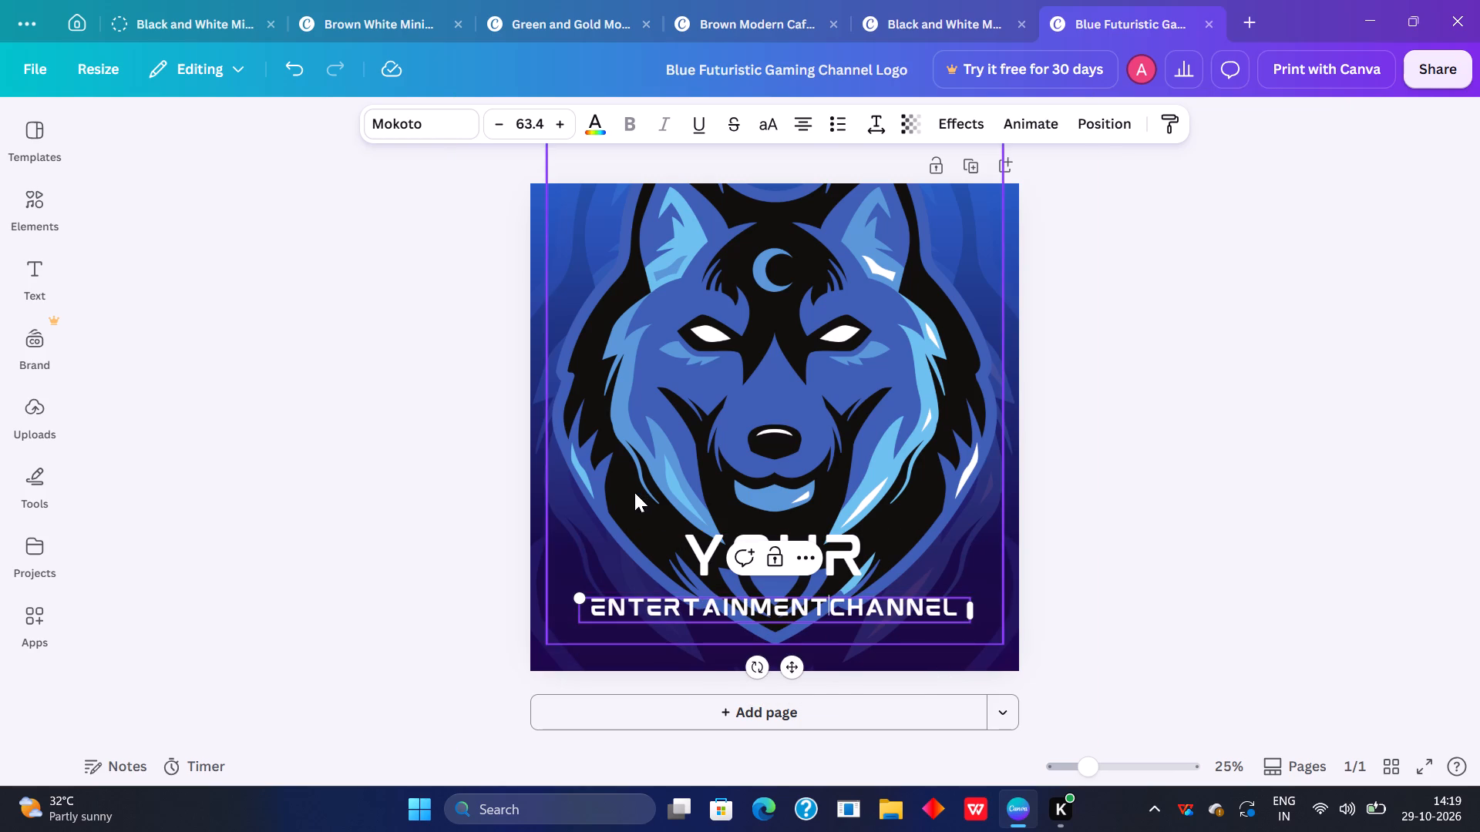
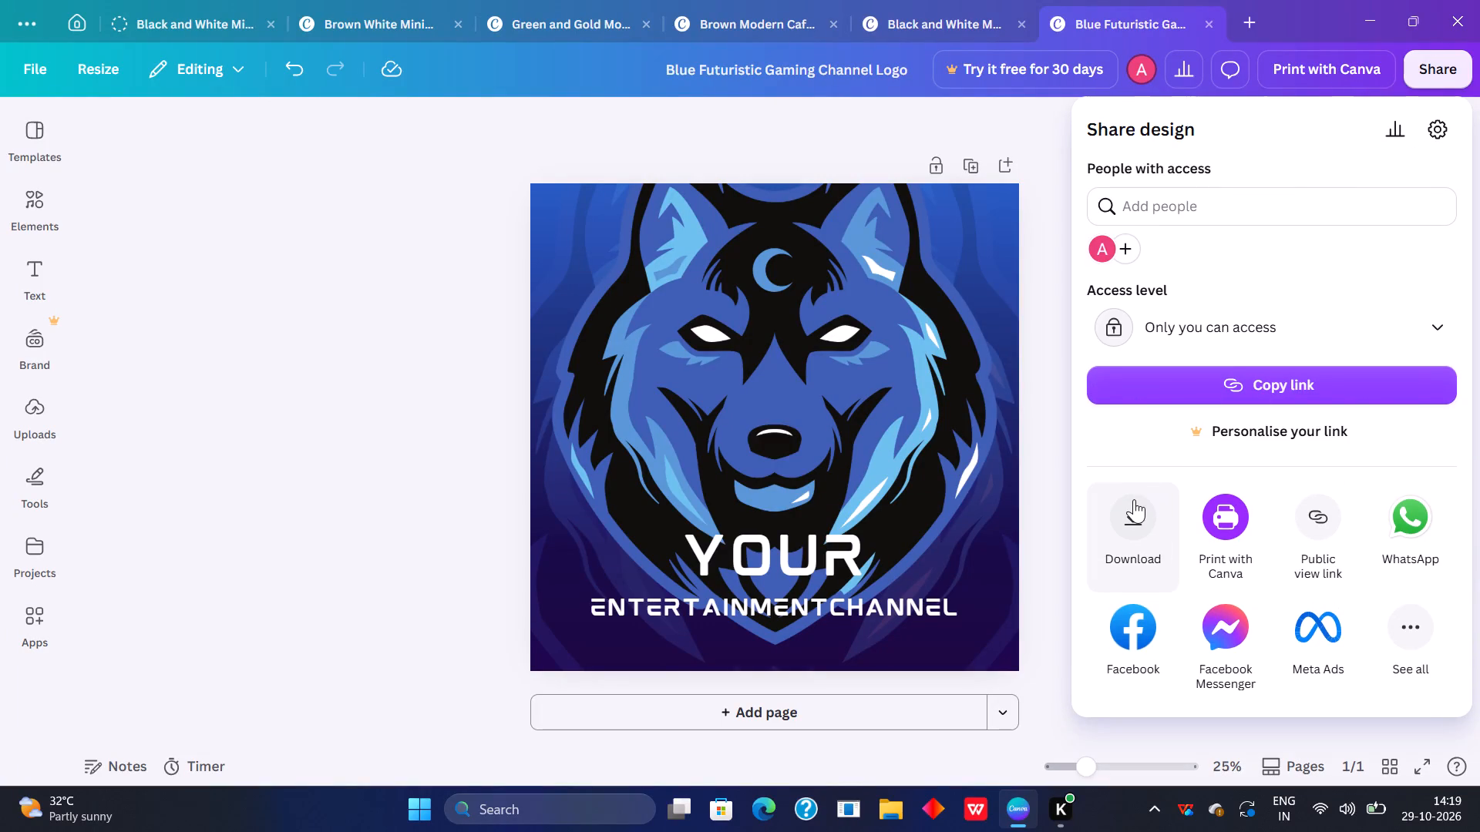
# Download the wolf channel logo as a PNG, saving it in Downloads under the file name "logo".
pyautogui.click(1134, 499)
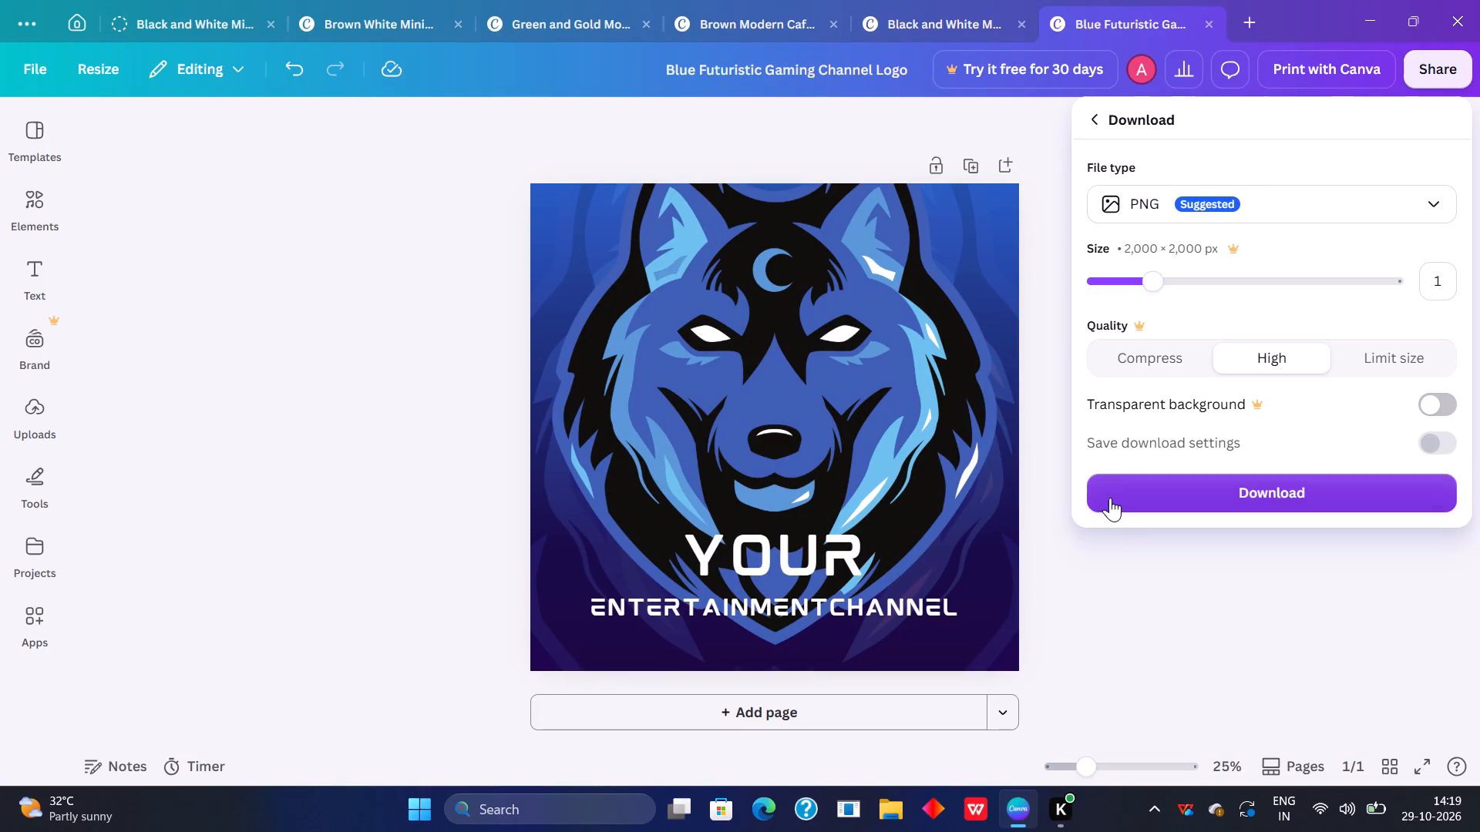
pyautogui.click(1110, 498)
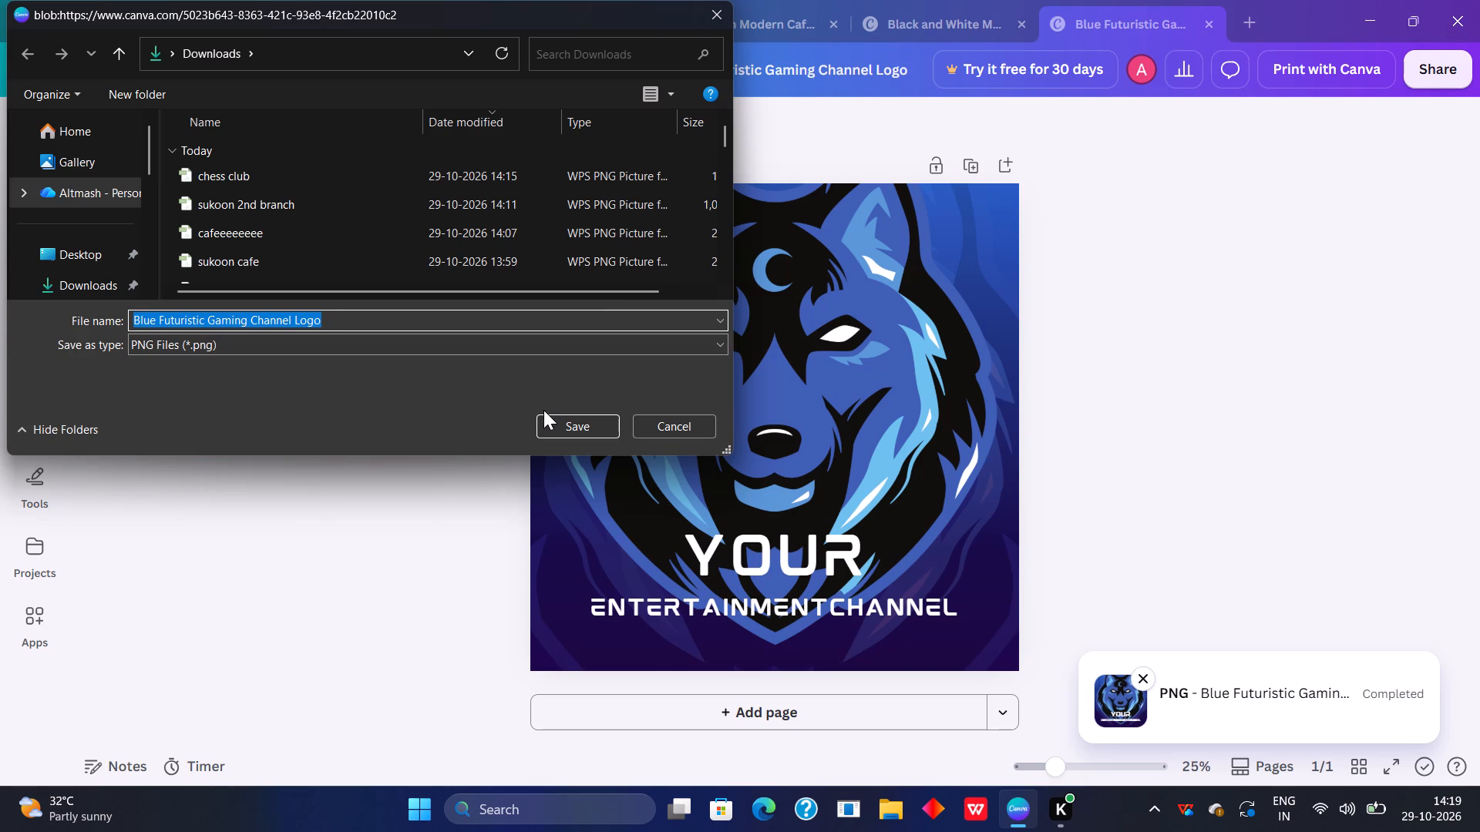
pyautogui.press('BackSpace')
pyautogui.write('log')
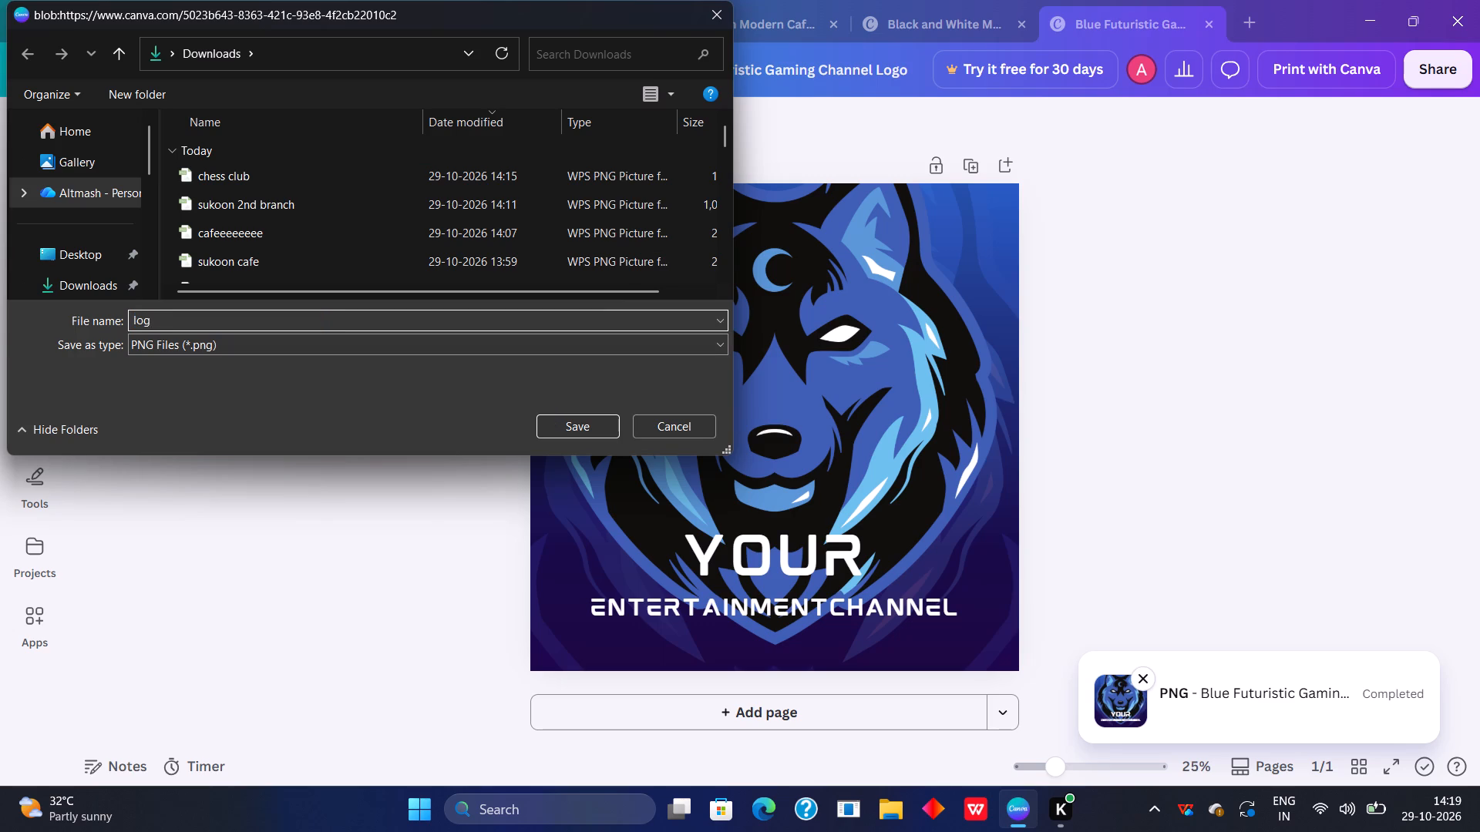
pyautogui.press('o')
pyautogui.press('Return')
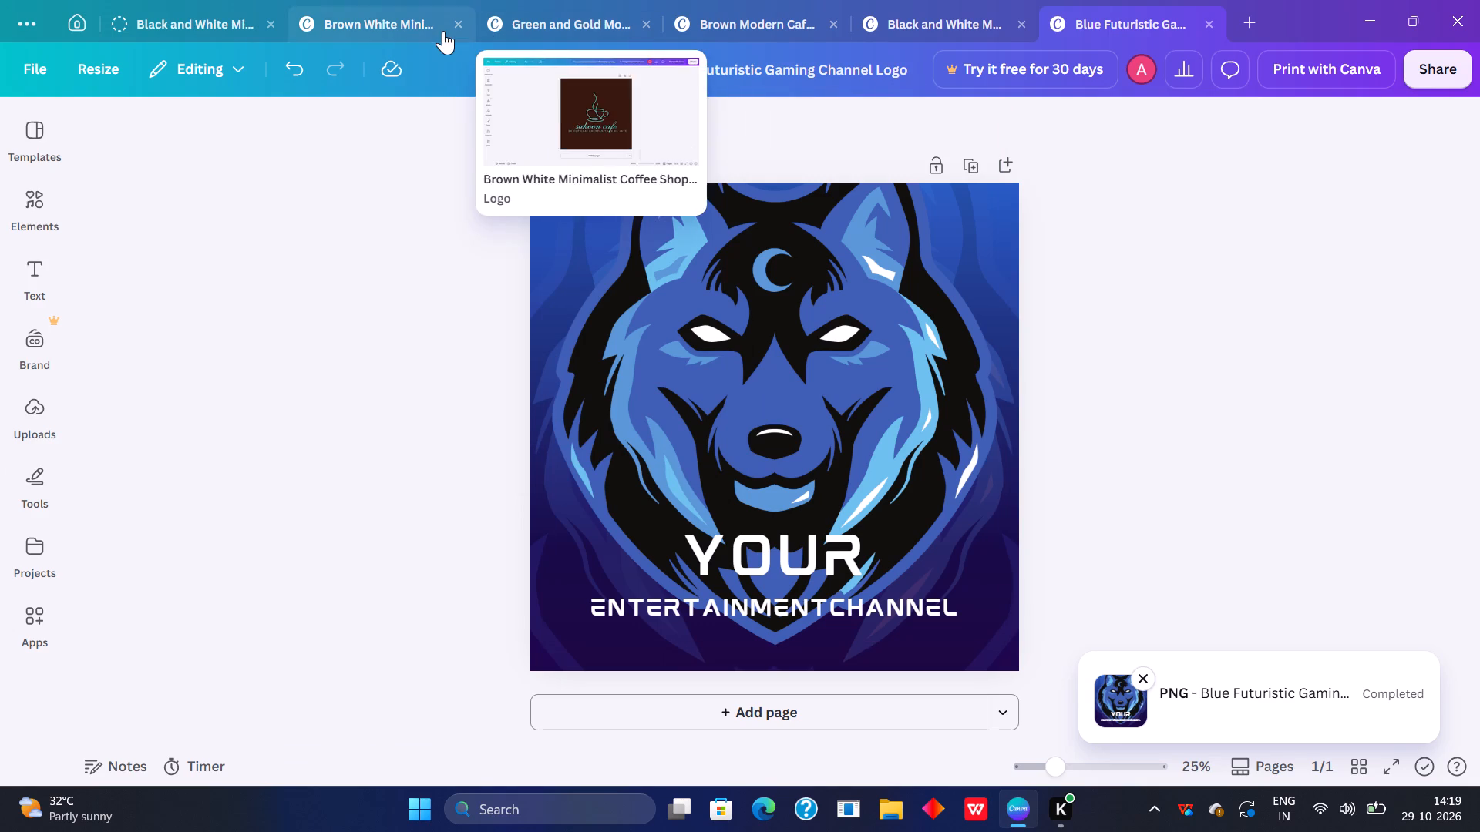
# Browse the templates similar to the wolf logo and open the Blue Futuristic Gaming Youtube Banner template for customising.
pyautogui.click(80, 18)
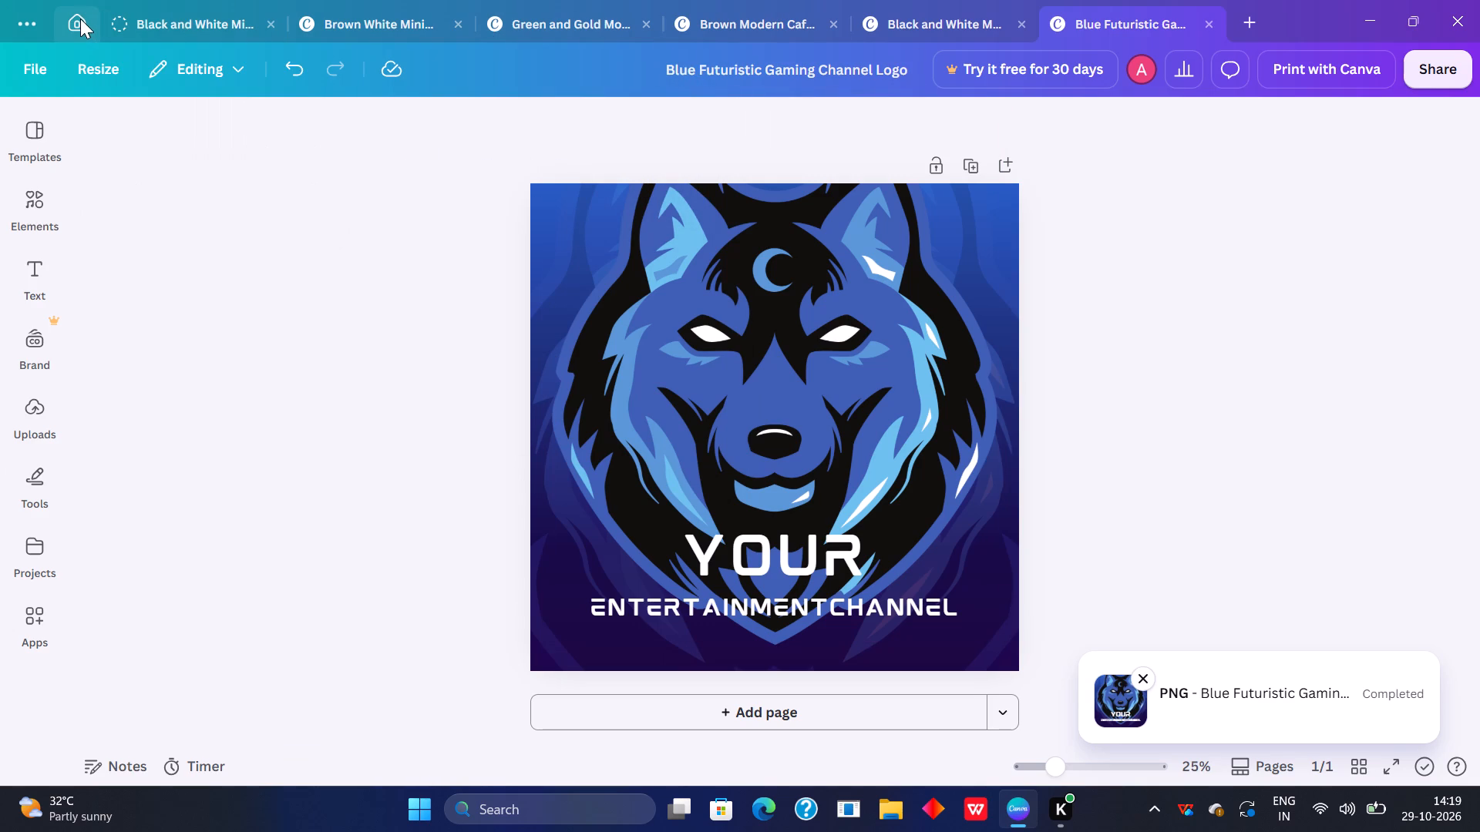
pyautogui.scroll(-2, 479, 488)
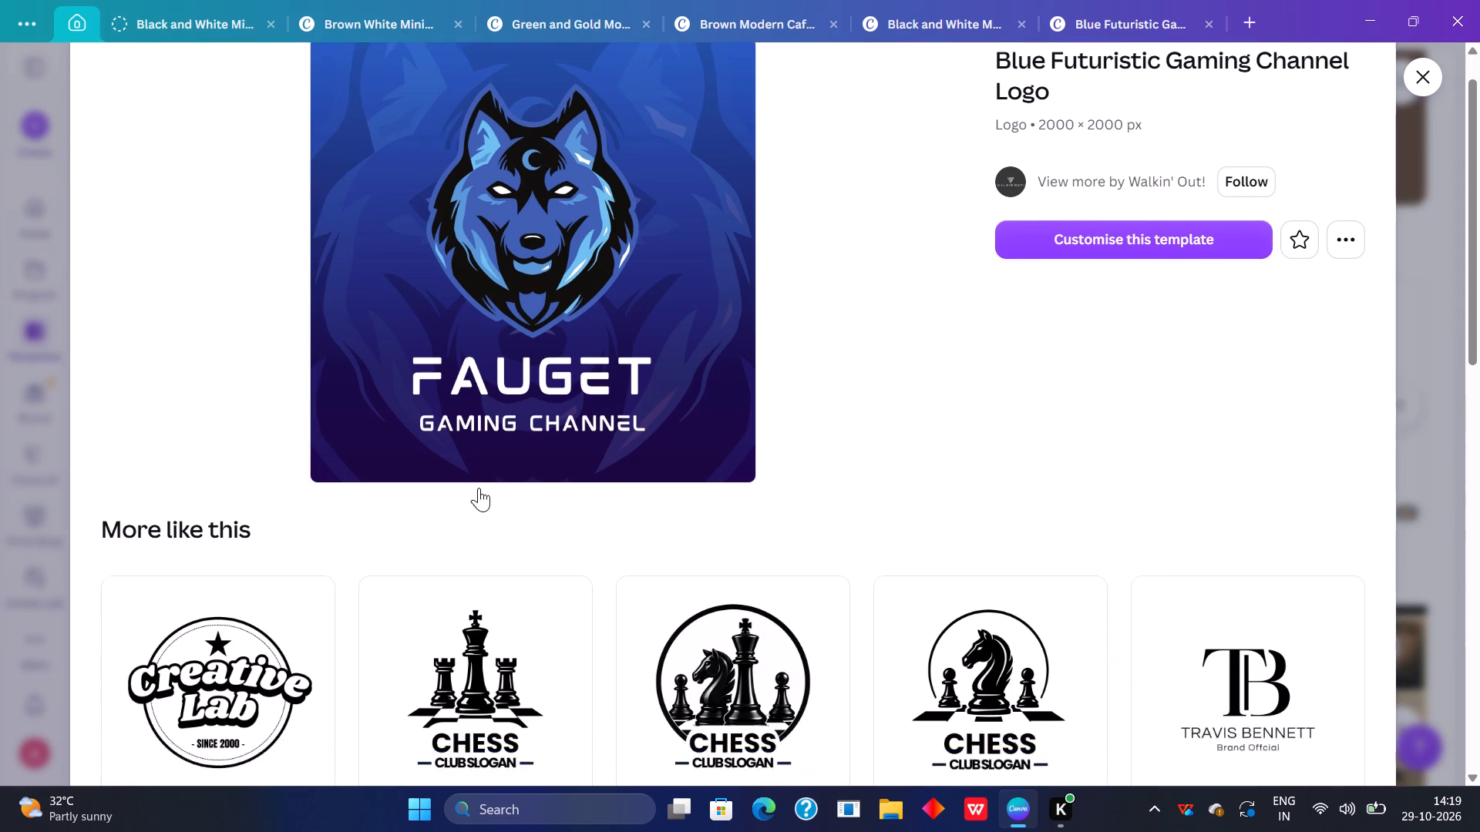
pyautogui.scroll(-8, 479, 488)
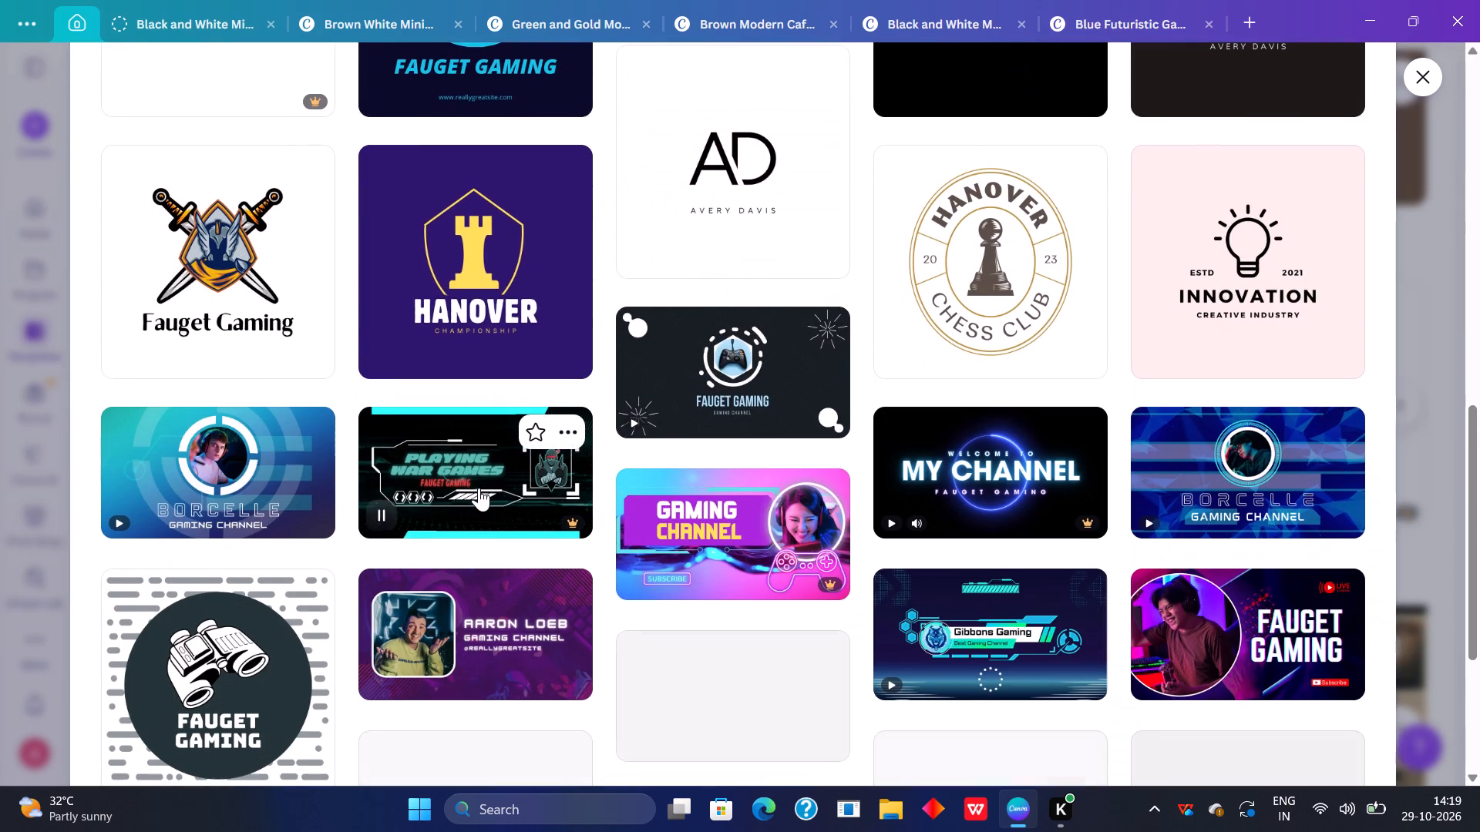
pyautogui.scroll(-6, 479, 488)
pyautogui.scroll(1, 479, 488)
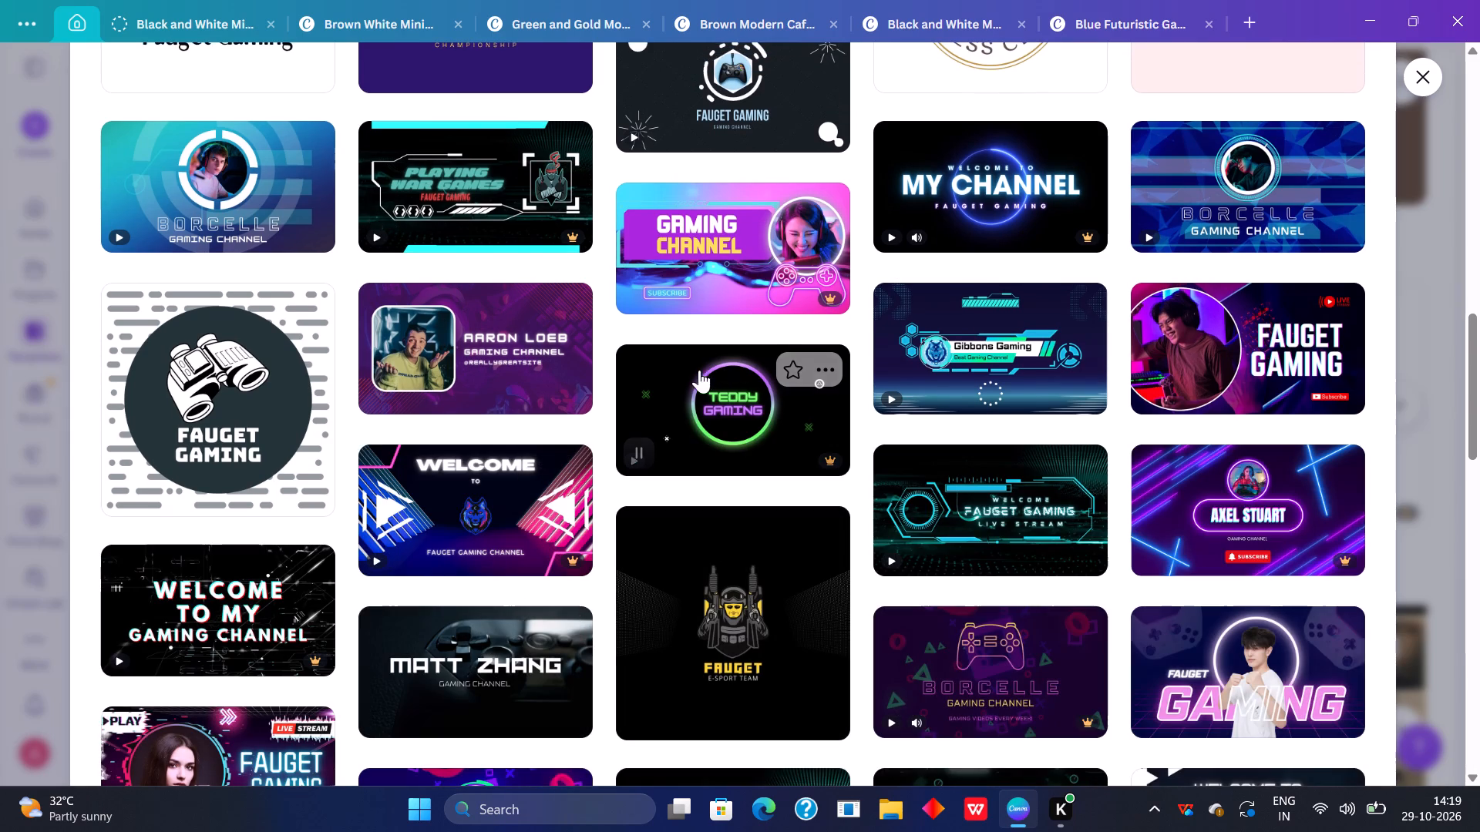
pyautogui.scroll(-4, 562, 385)
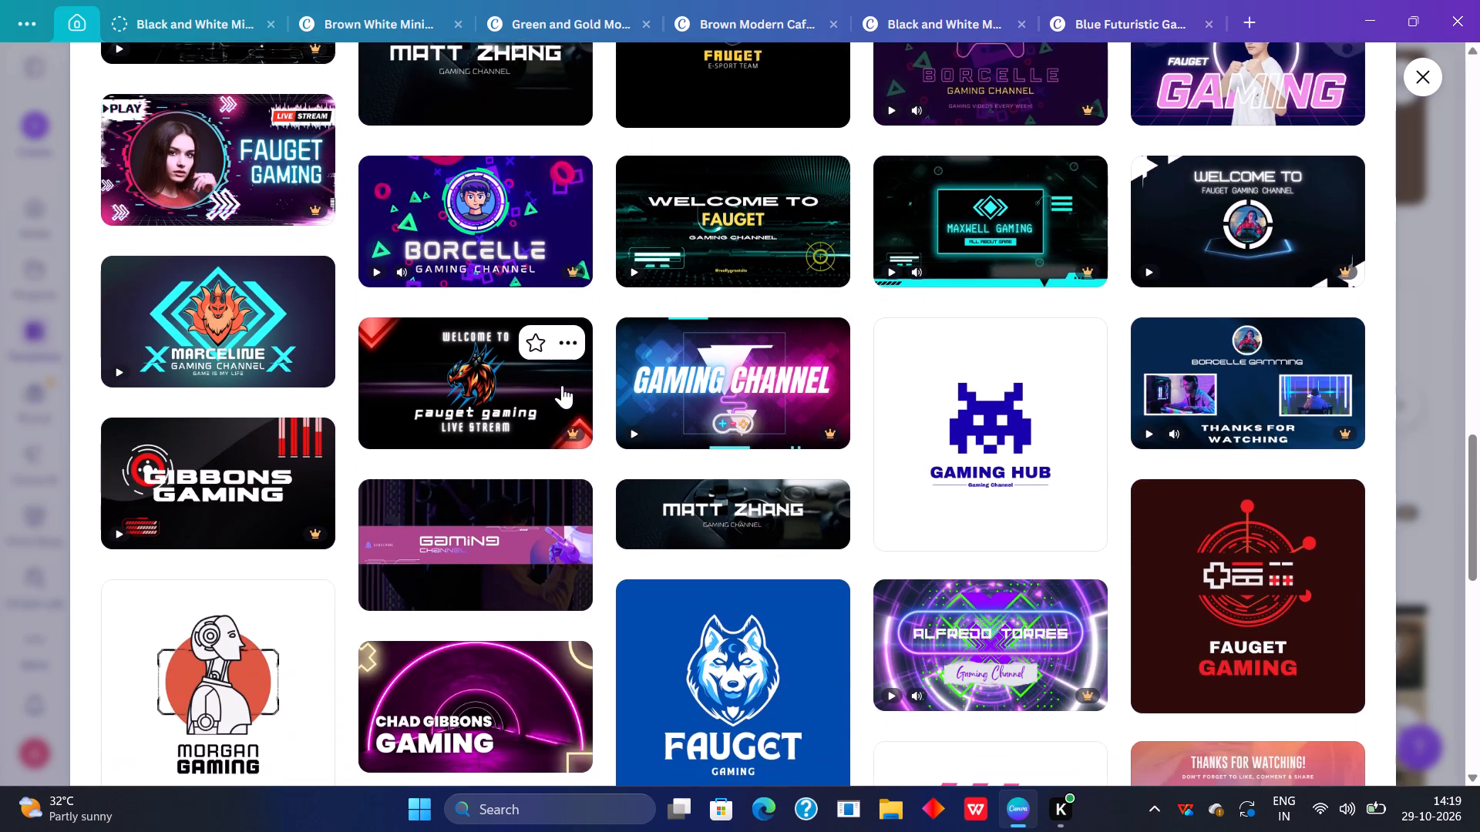
pyautogui.scroll(-6, 562, 385)
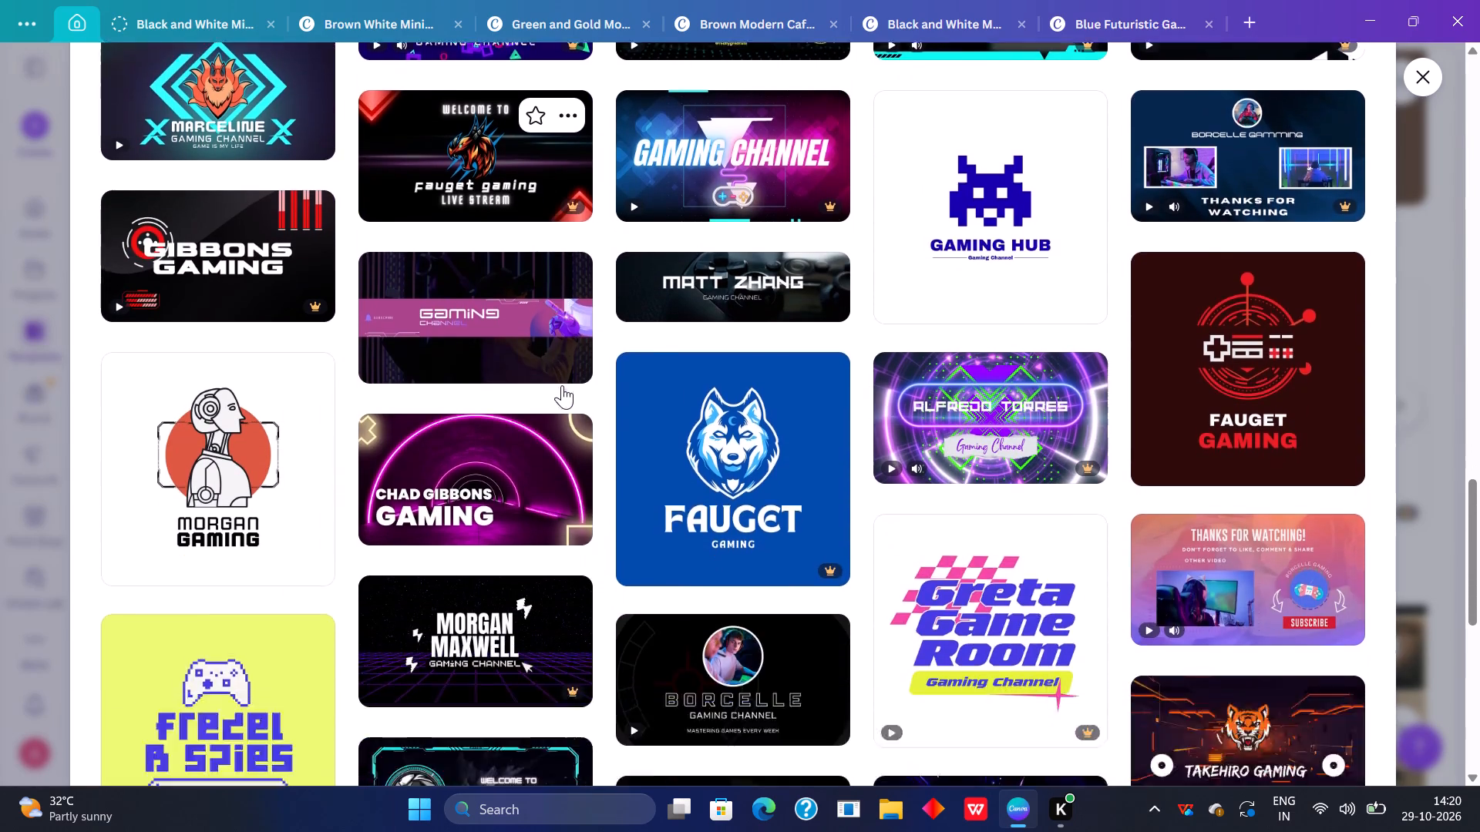
pyautogui.scroll(-4, 562, 385)
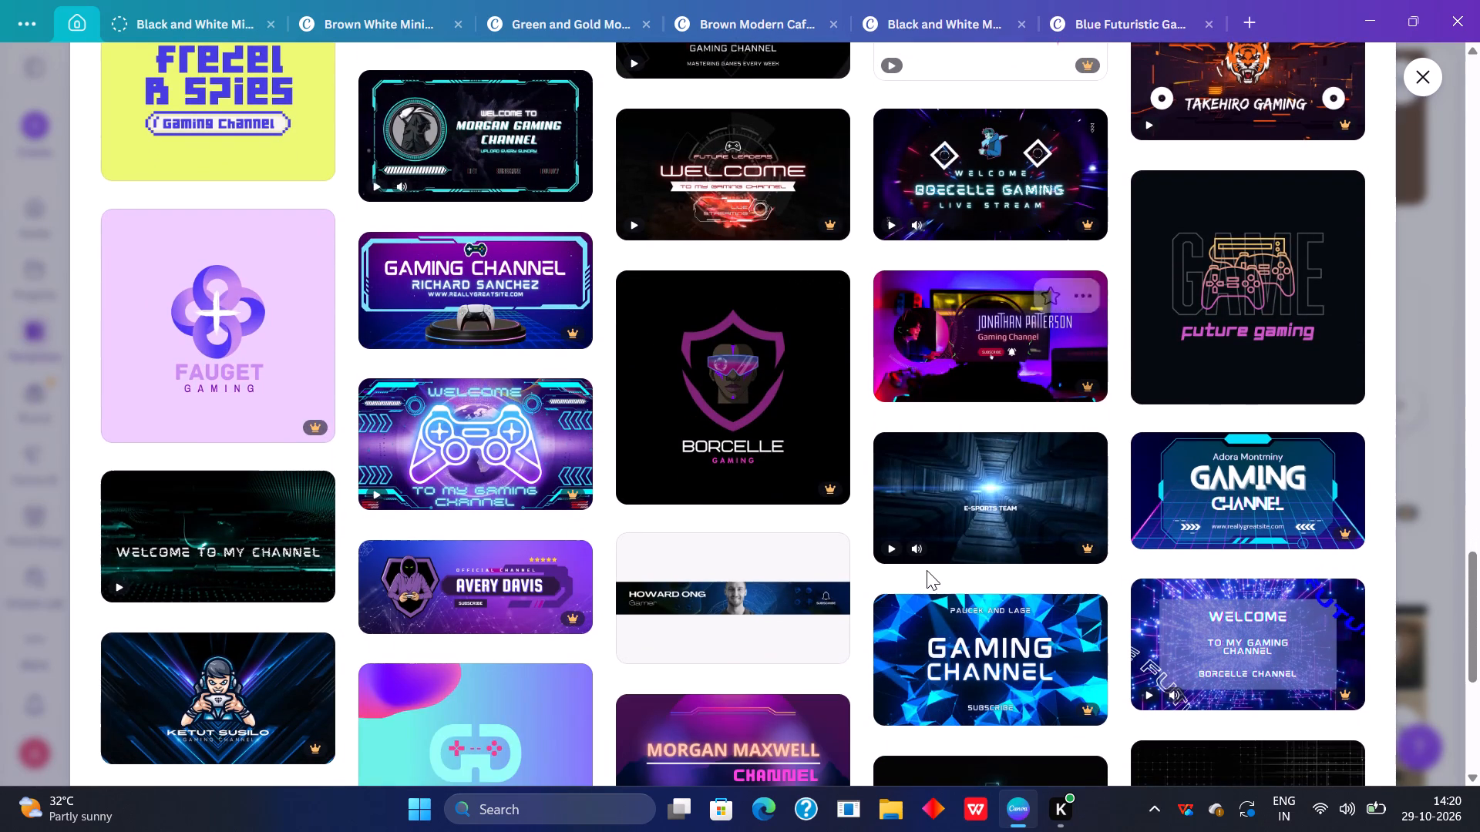
pyautogui.scroll(-2, 802, 545)
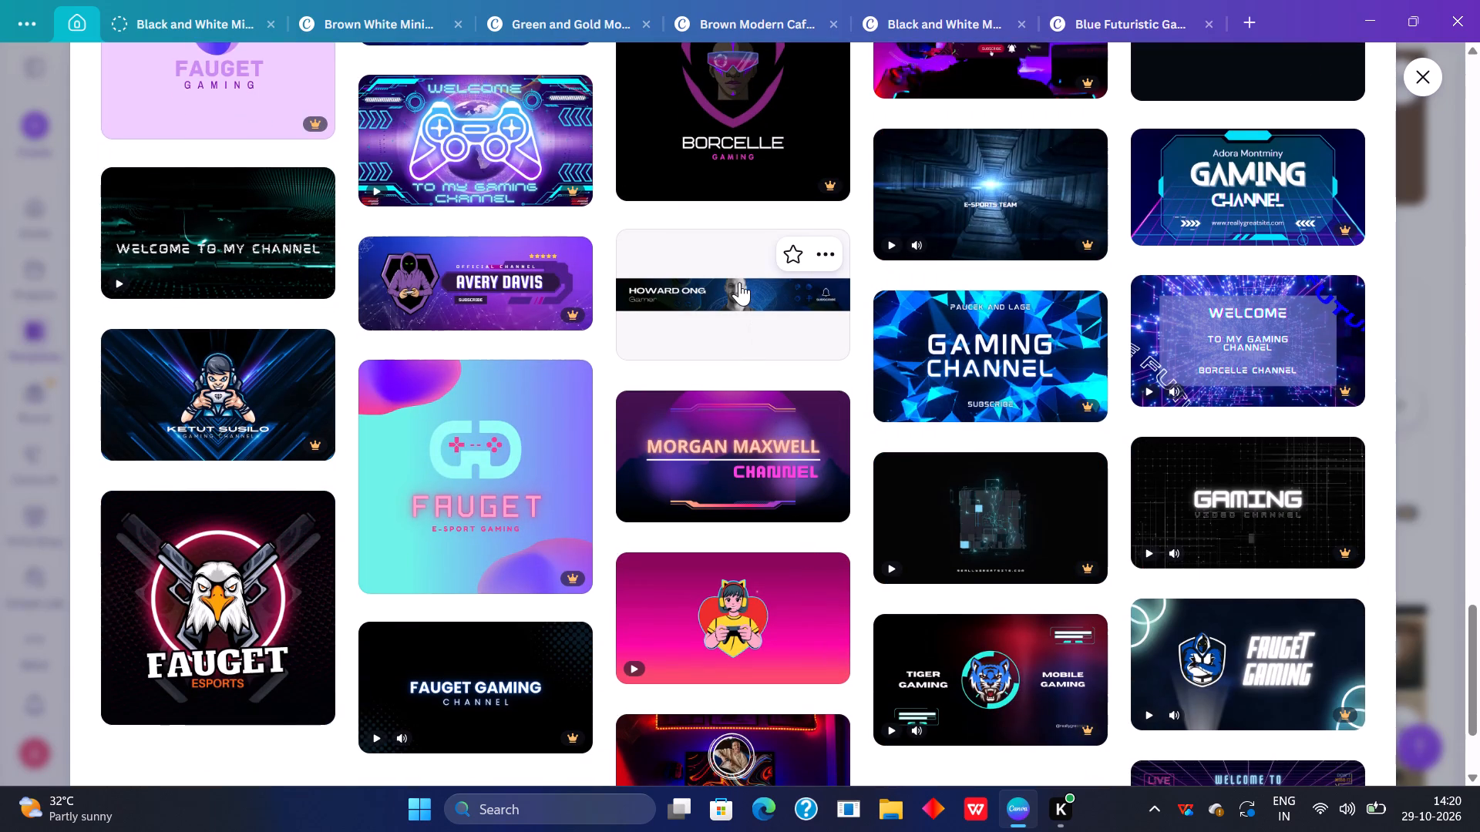
pyautogui.click(739, 282)
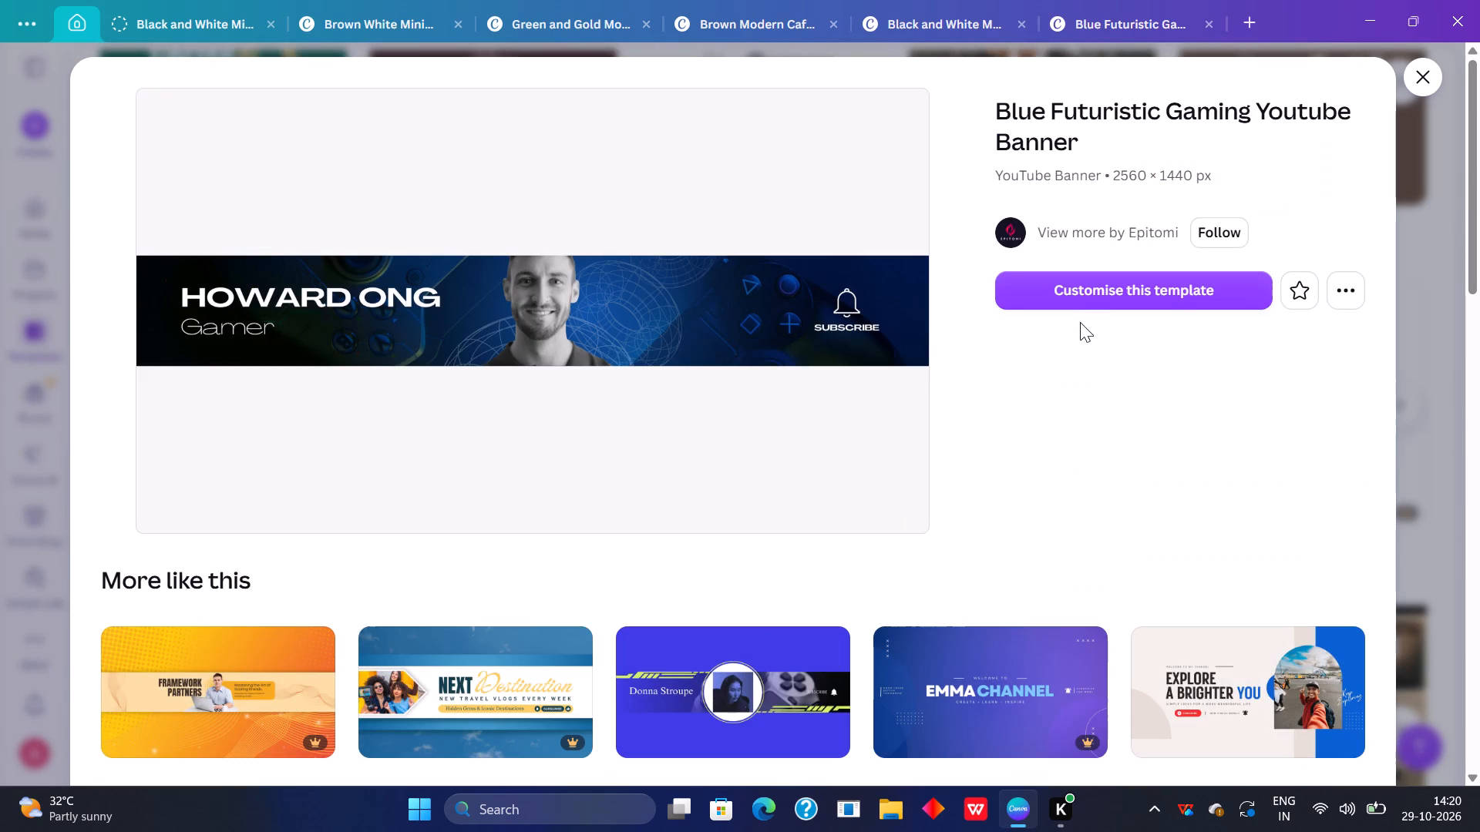
pyautogui.click(1074, 282)
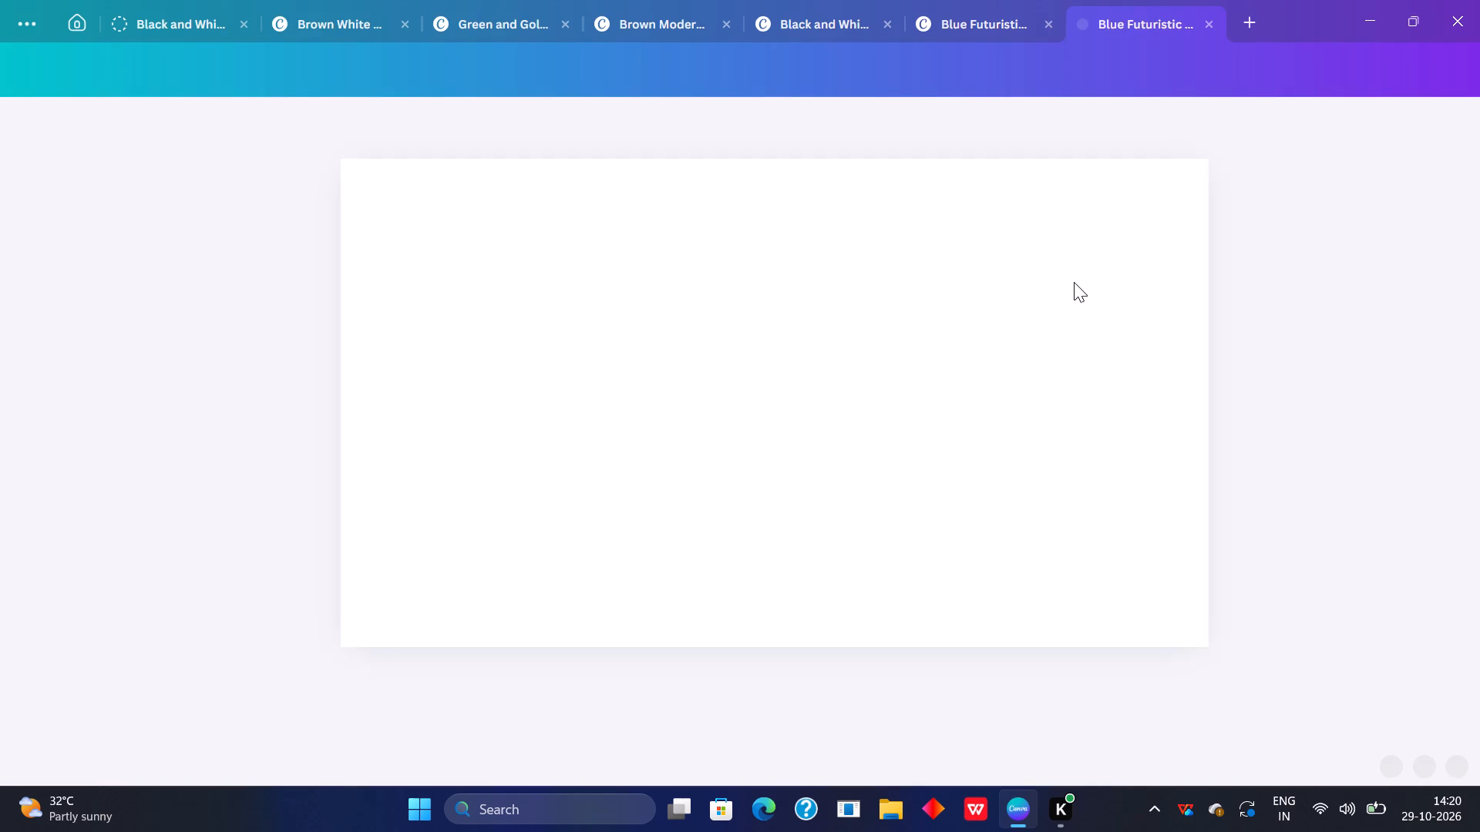
# Replace the placeholder name above "Gamer" on the banner with "OG".
pyautogui.scroll(1, 1074, 282)
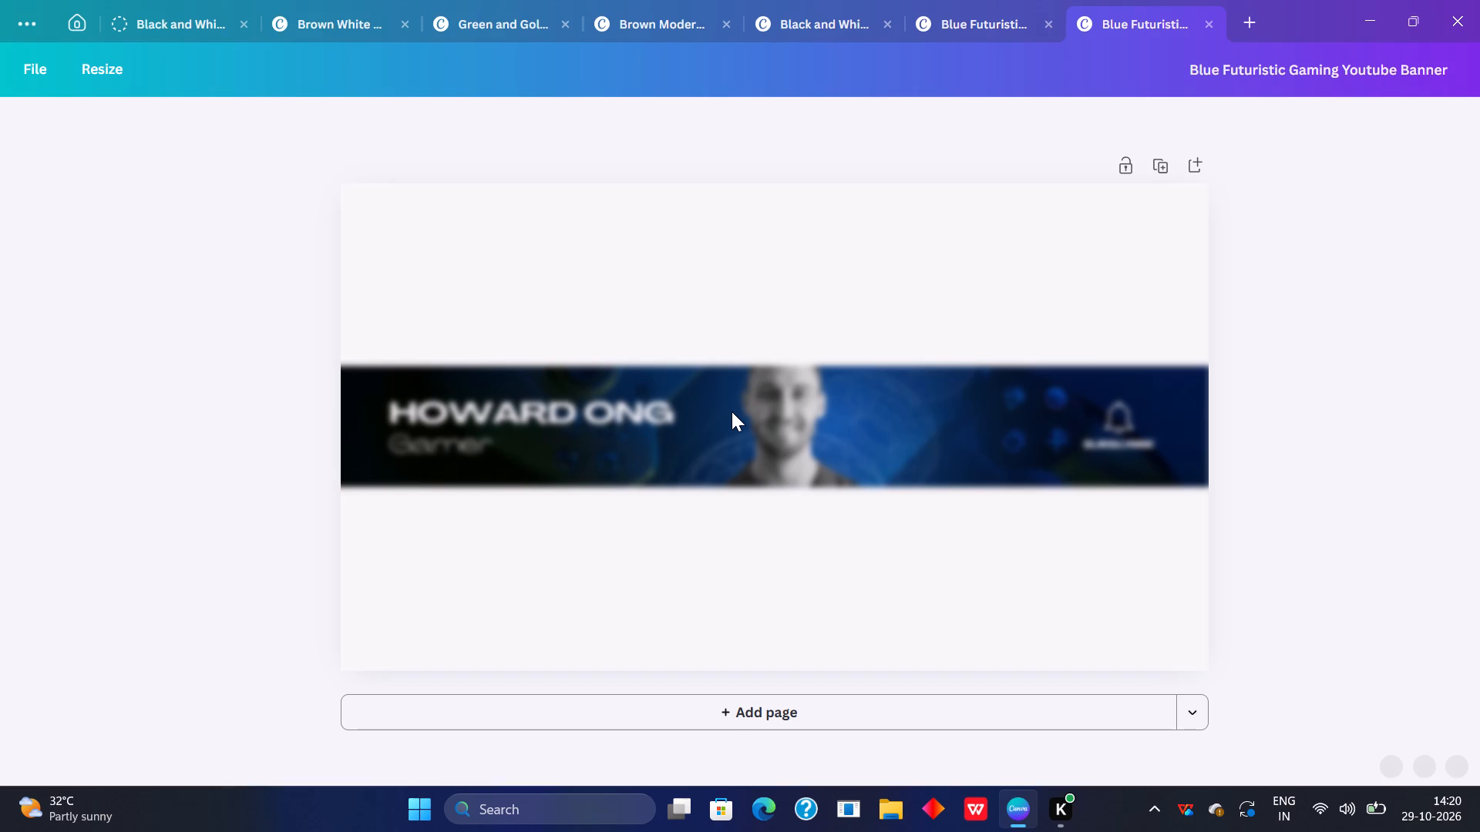
pyautogui.click(677, 402)
pyautogui.scroll(-2, 666, 511)
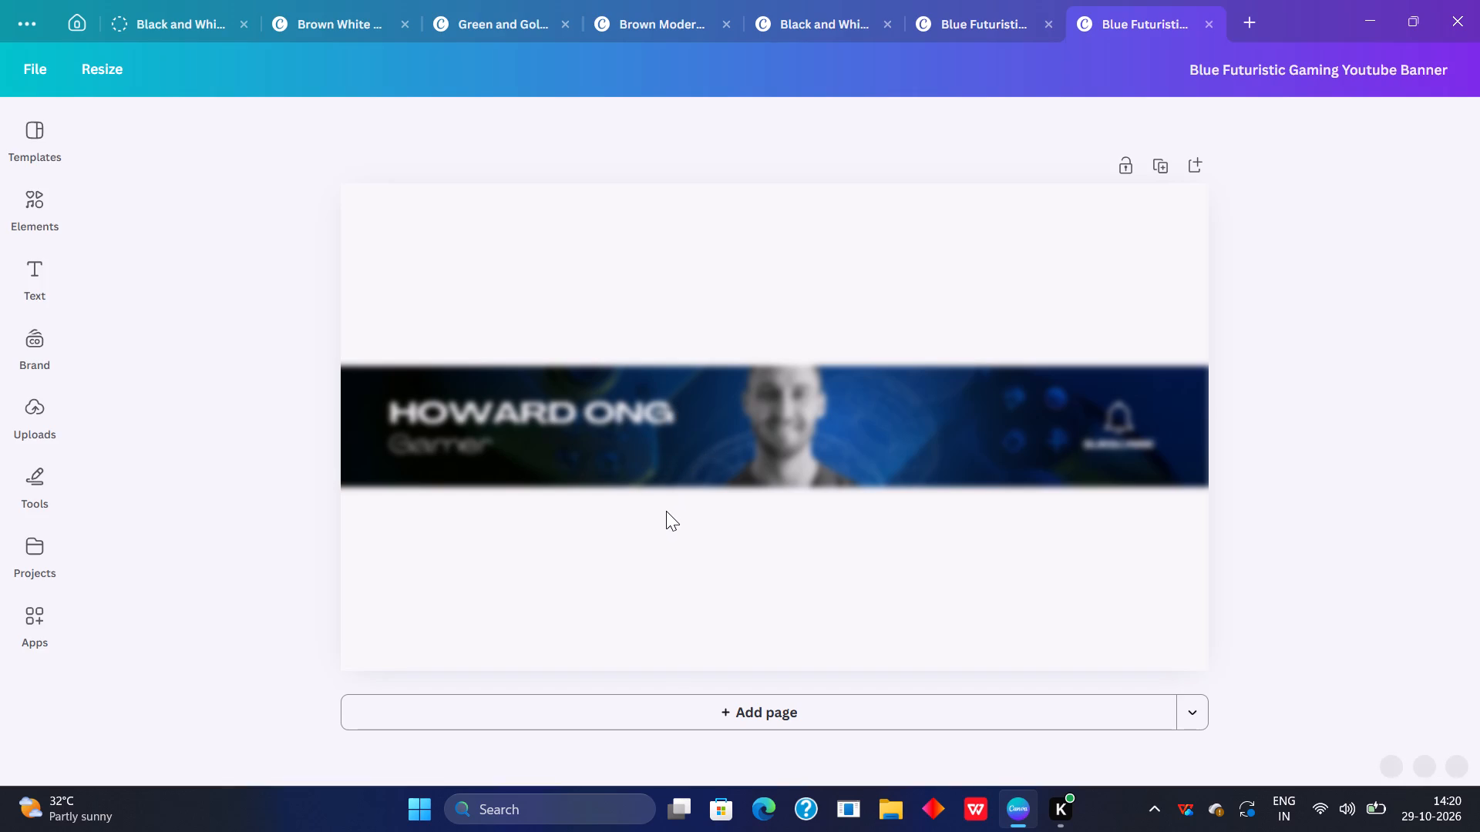
pyautogui.scroll(-1, 666, 511)
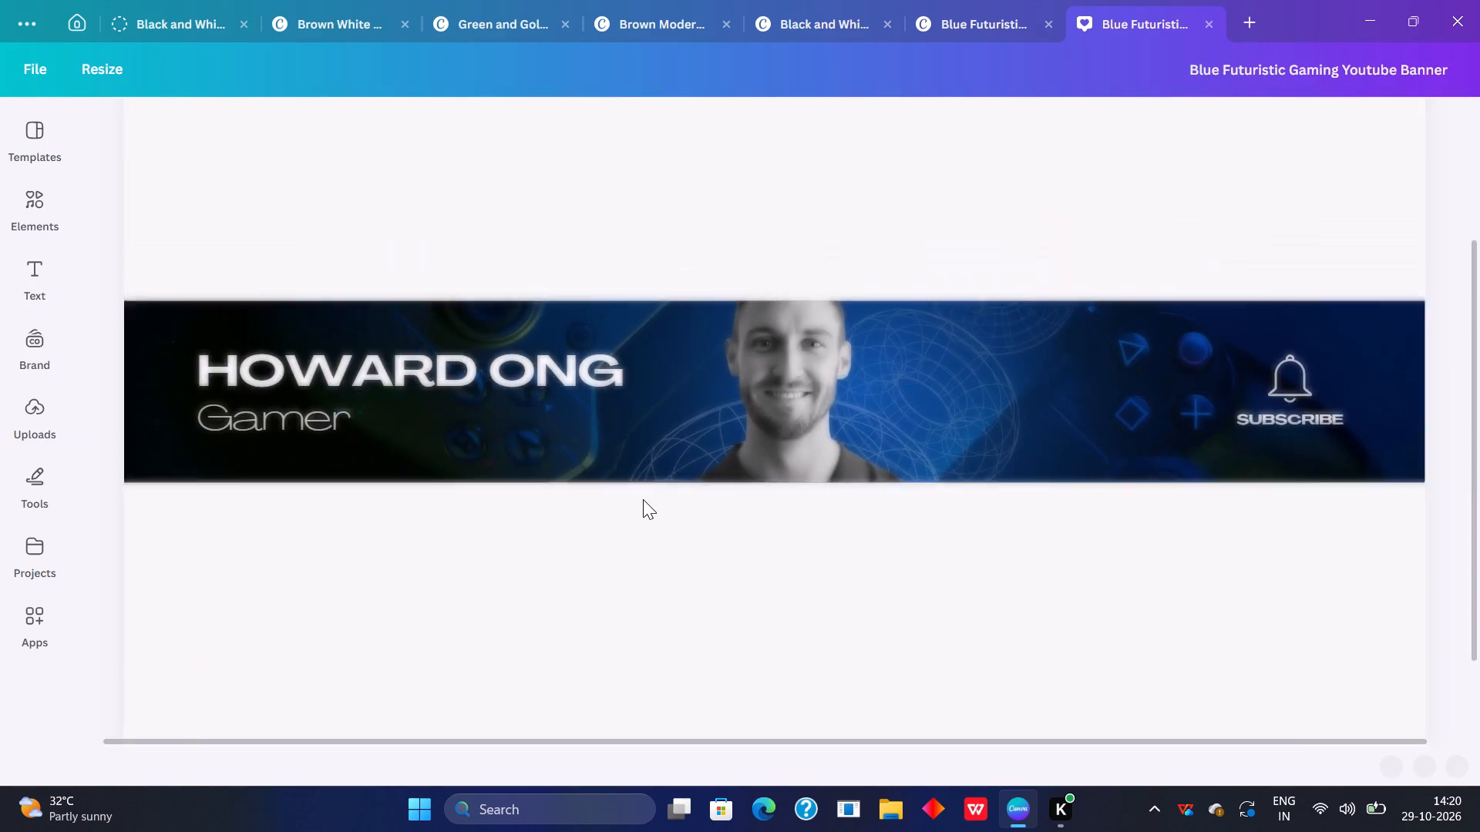
pyautogui.tripleClick(654, 382)
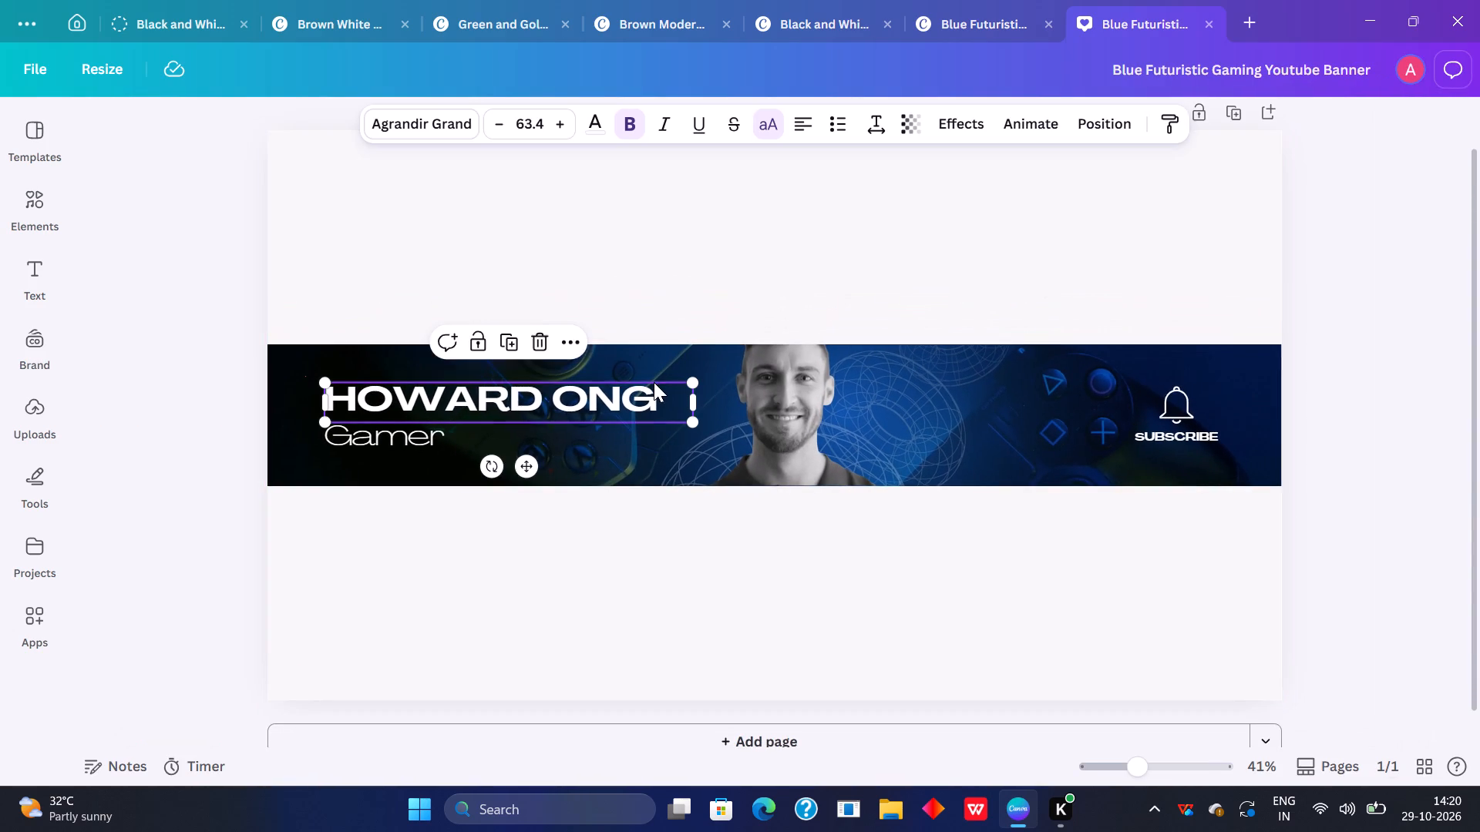
pyautogui.click(654, 382)
pyautogui.moveTo(654, 382); pyautogui.dragTo(646, 416)
pyautogui.doubleClick(649, 398)
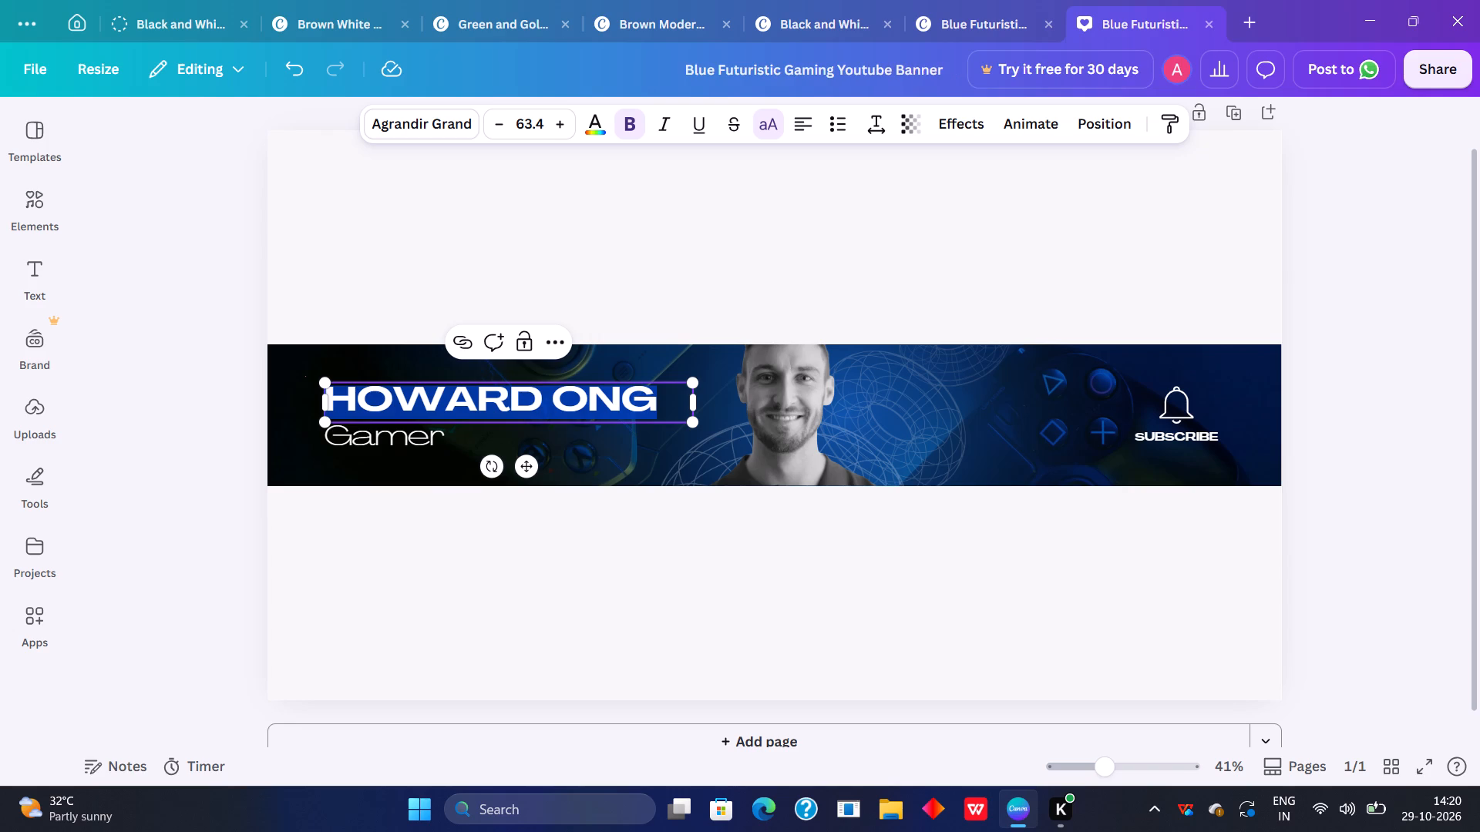
pyautogui.press('BackSpace')
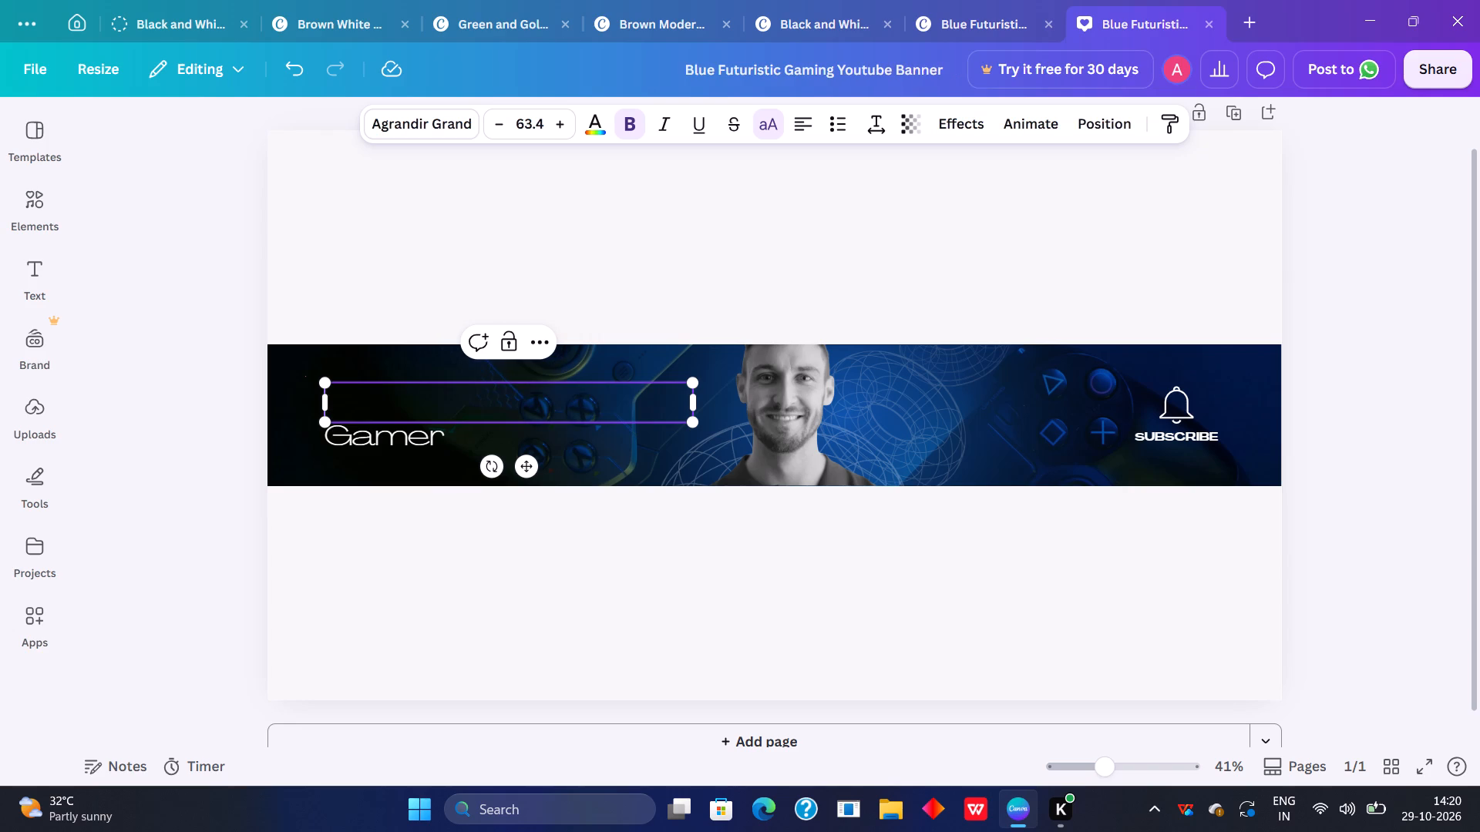
pyautogui.write('og')
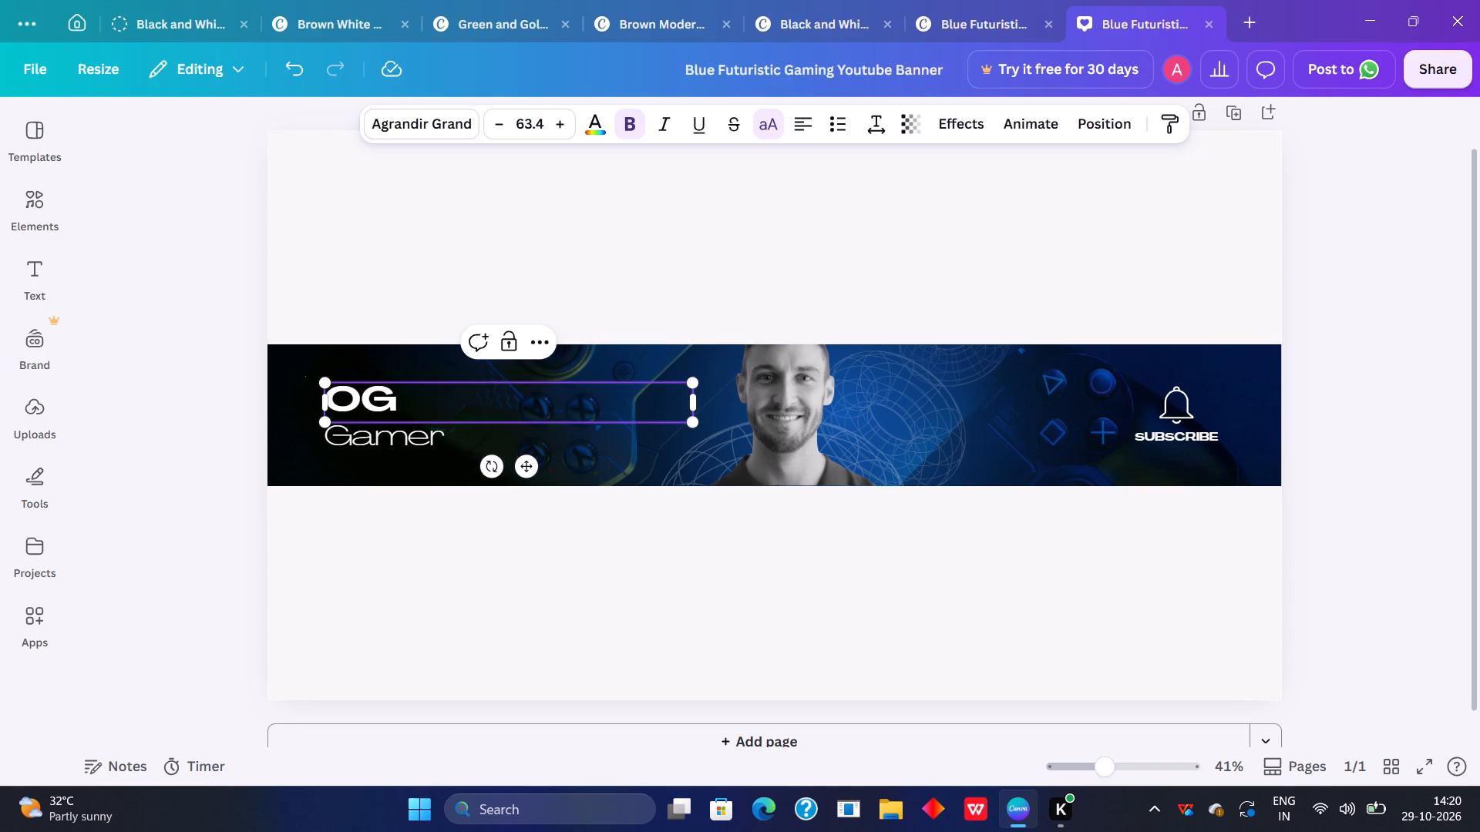
# Reposition the wireframe line graphic slightly further left behind the portrait, flush with the banner strip's top and bottom edges.
pyautogui.click(1004, 427)
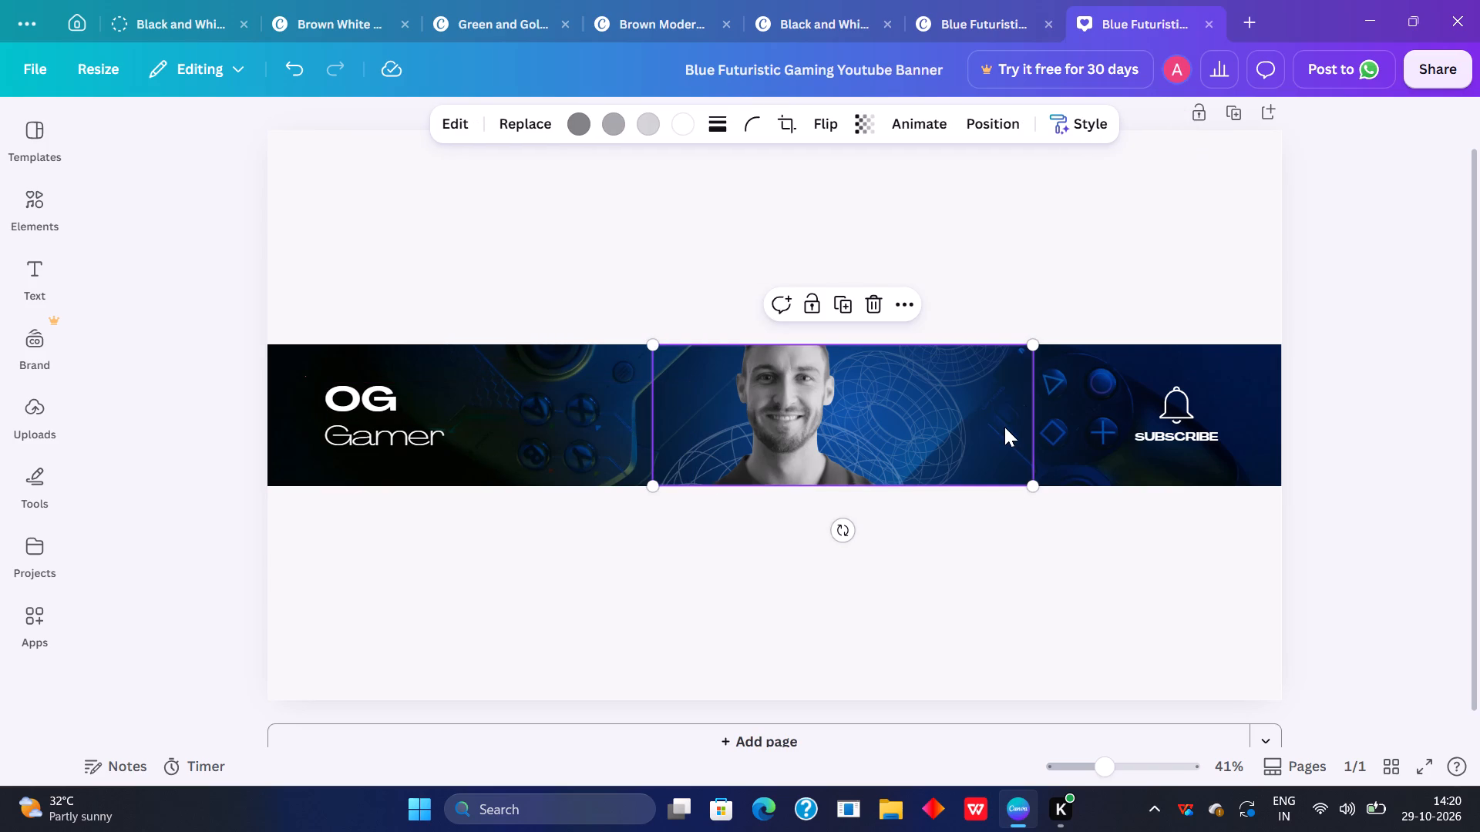
pyautogui.moveTo(908, 431); pyautogui.dragTo(899, 427)
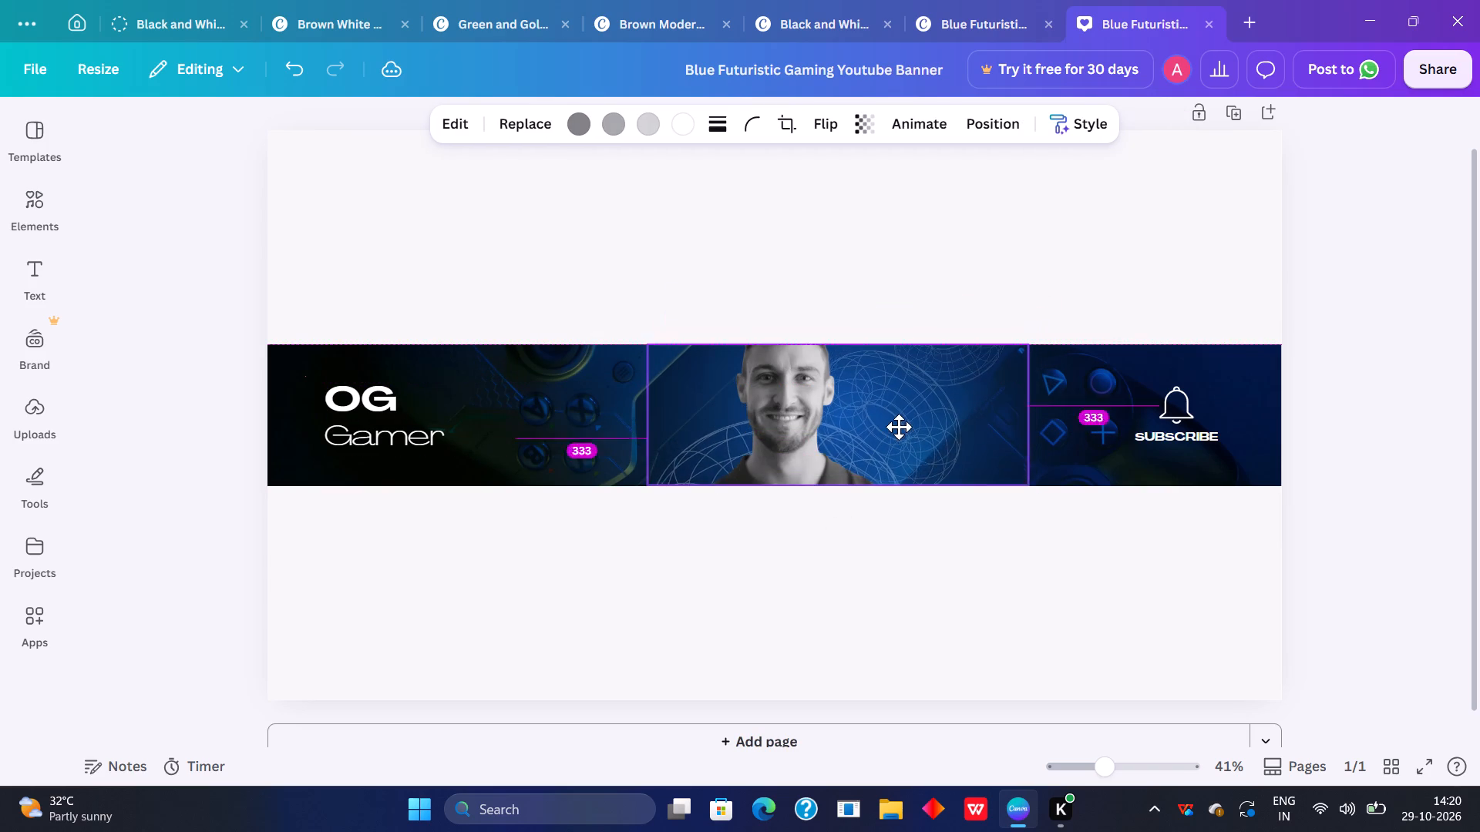
pyautogui.moveTo(899, 427); pyautogui.dragTo(884, 426)
pyautogui.moveTo(882, 419); pyautogui.dragTo(523, 389)
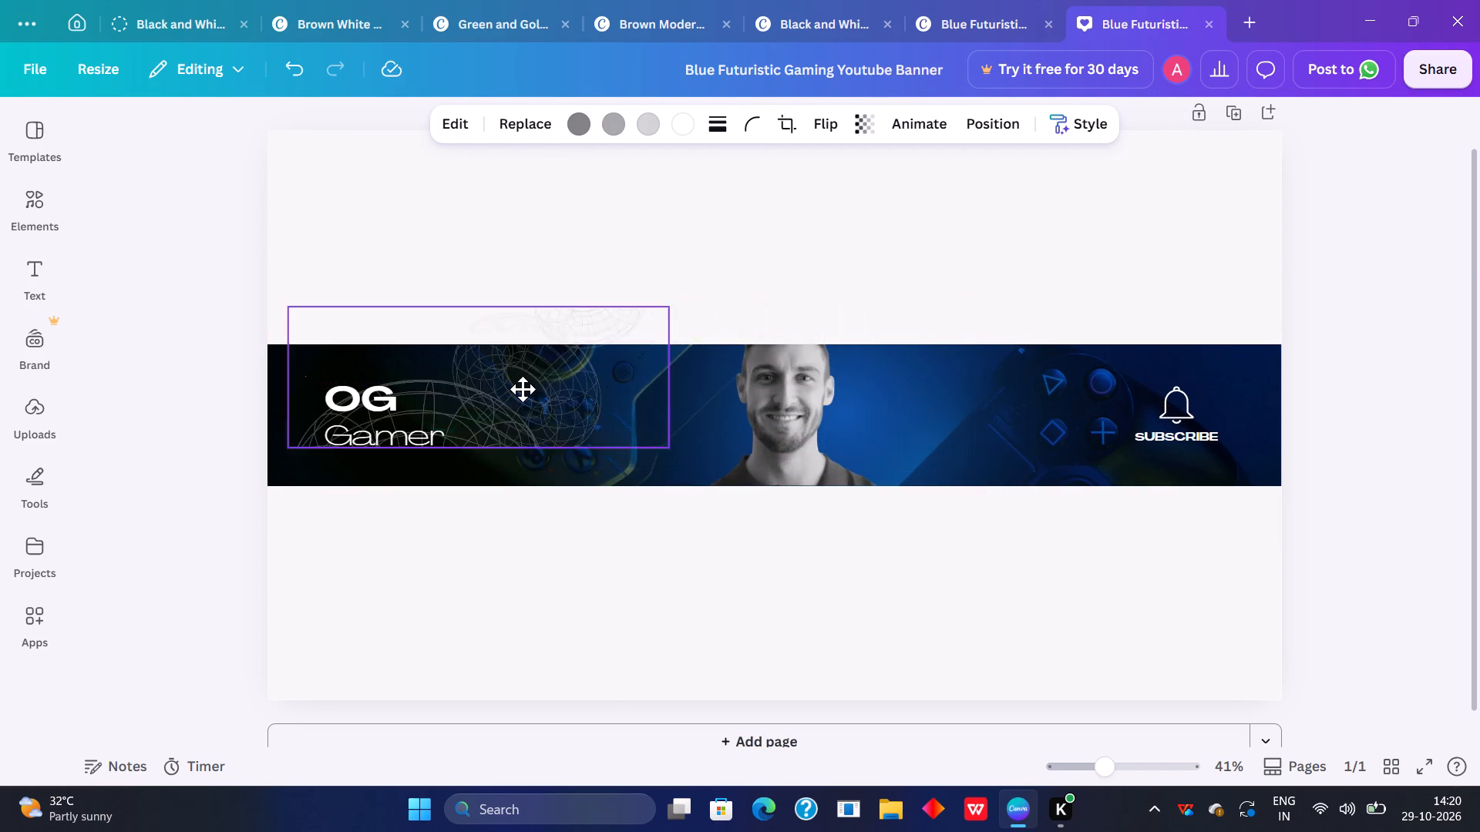
pyautogui.moveTo(523, 389); pyautogui.dragTo(515, 414)
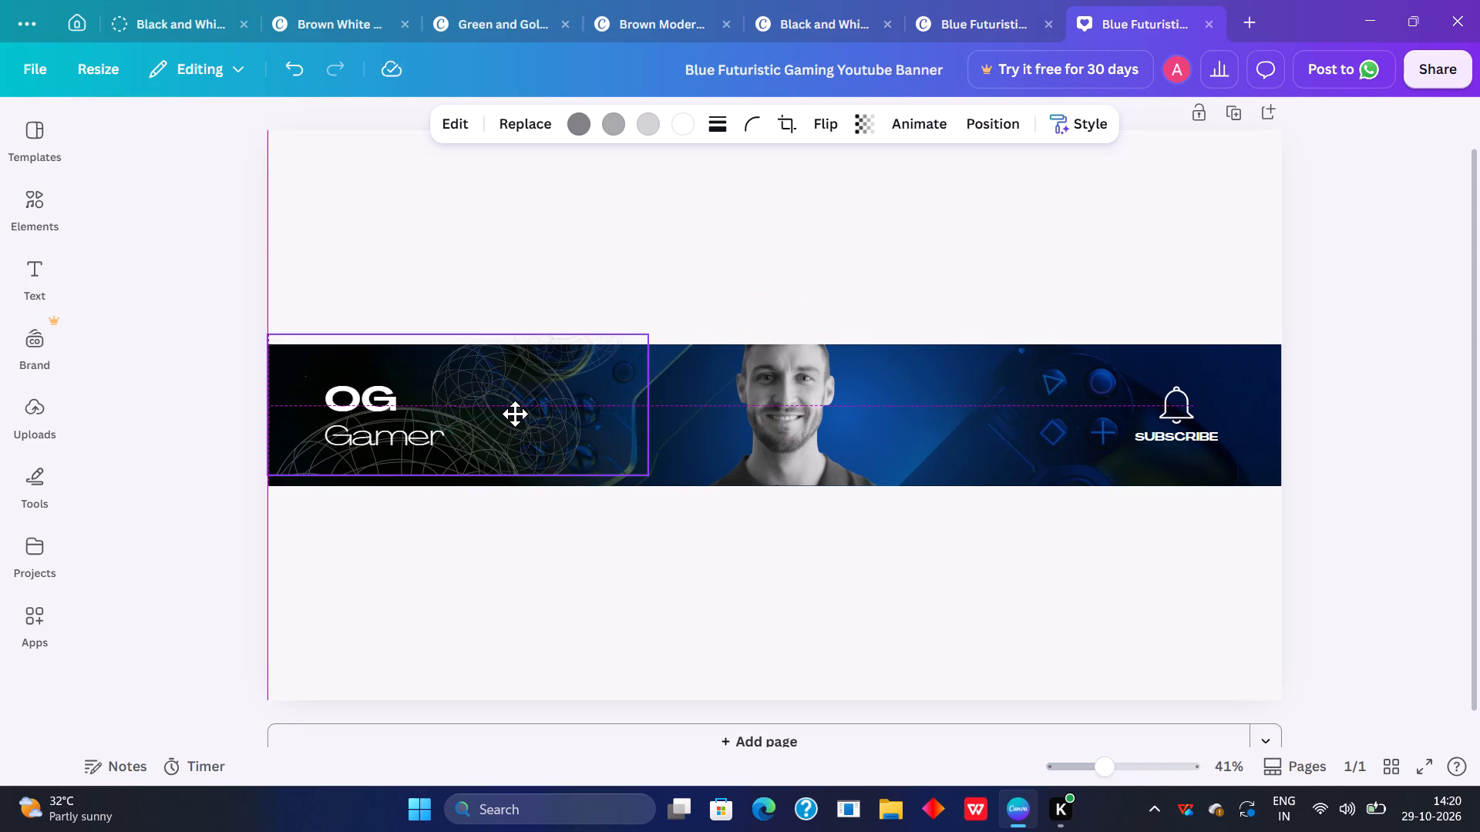
pyautogui.moveTo(515, 414); pyautogui.dragTo(865, 431)
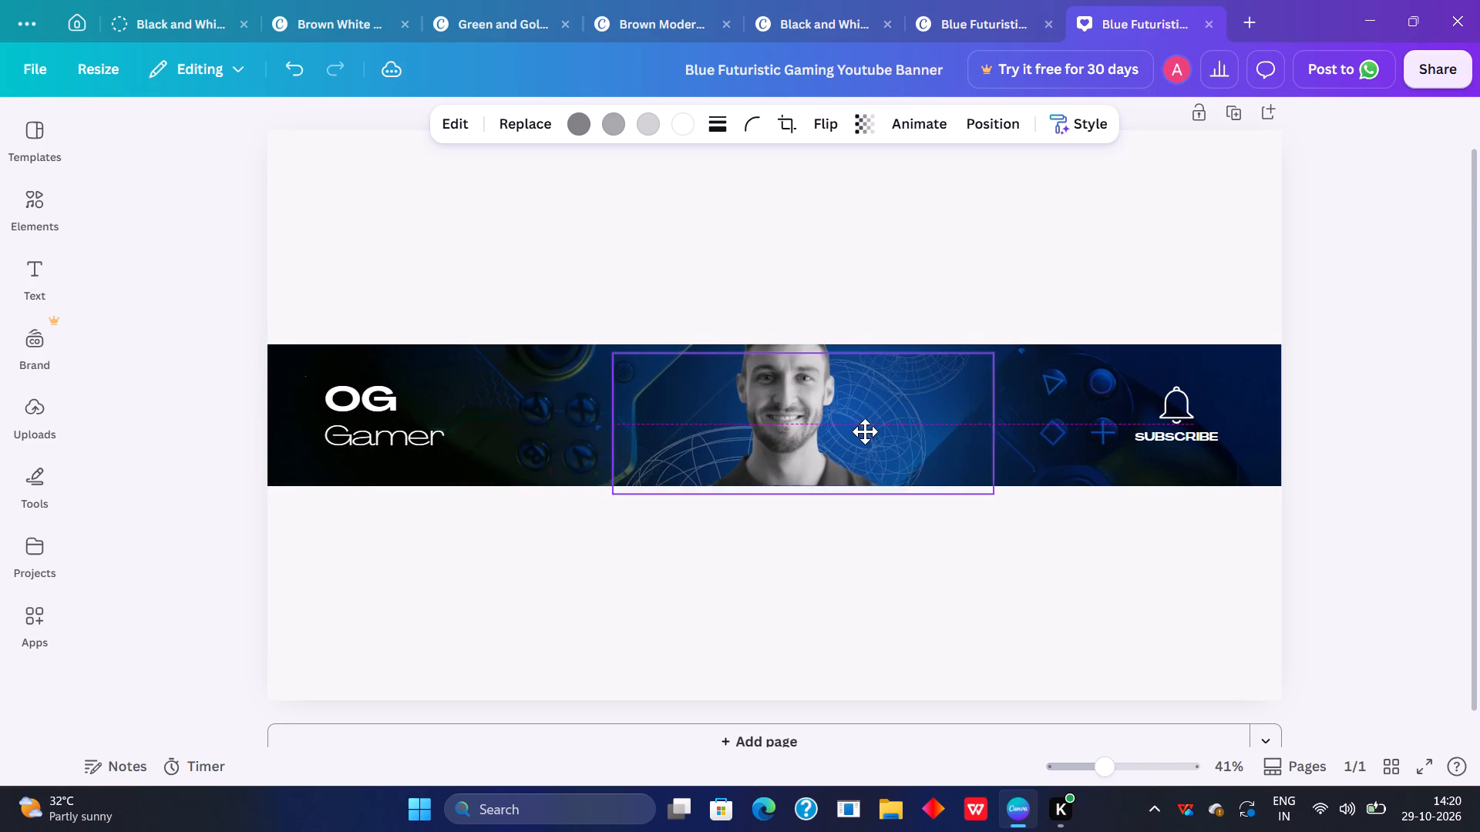
pyautogui.moveTo(865, 431); pyautogui.dragTo(874, 421)
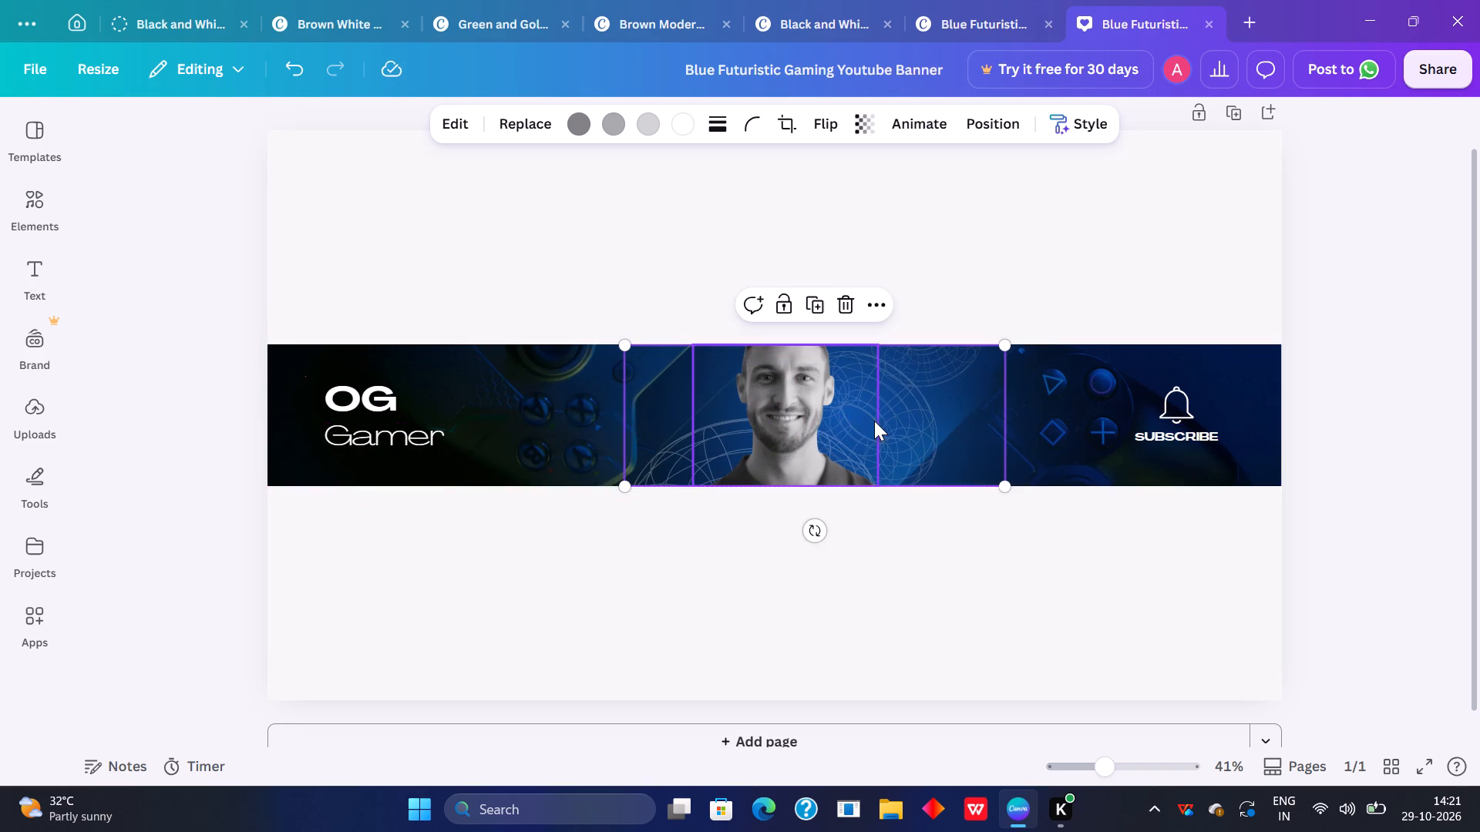
# Move the blue gradient overlay to the banner's left end behind the "OG Gamer" text, partly off the canvas and aligned with the strip.
pyautogui.click(1063, 426)
pyautogui.moveTo(1063, 426); pyautogui.dragTo(1017, 441)
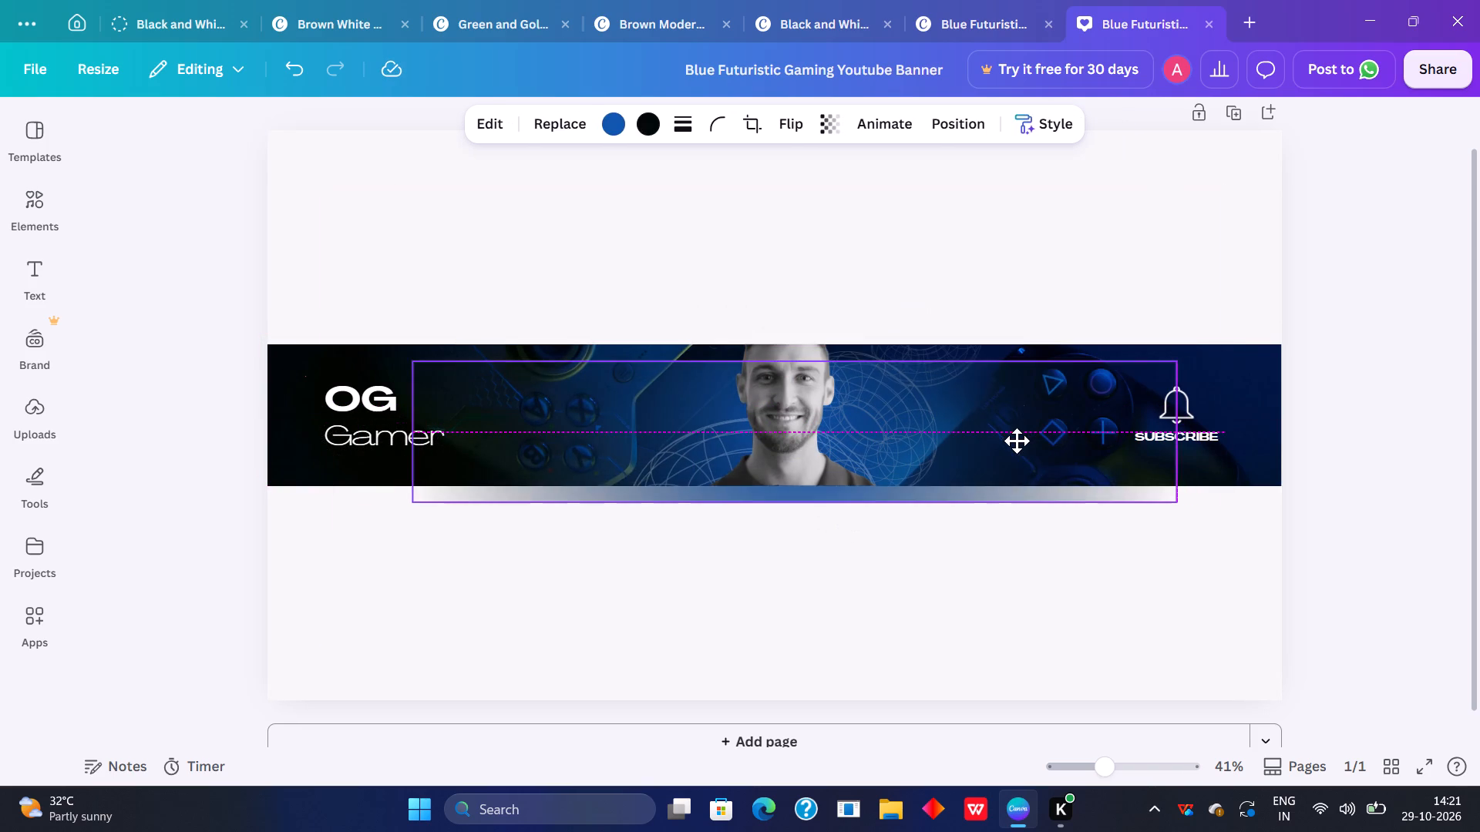
pyautogui.moveTo(1017, 441); pyautogui.dragTo(989, 447)
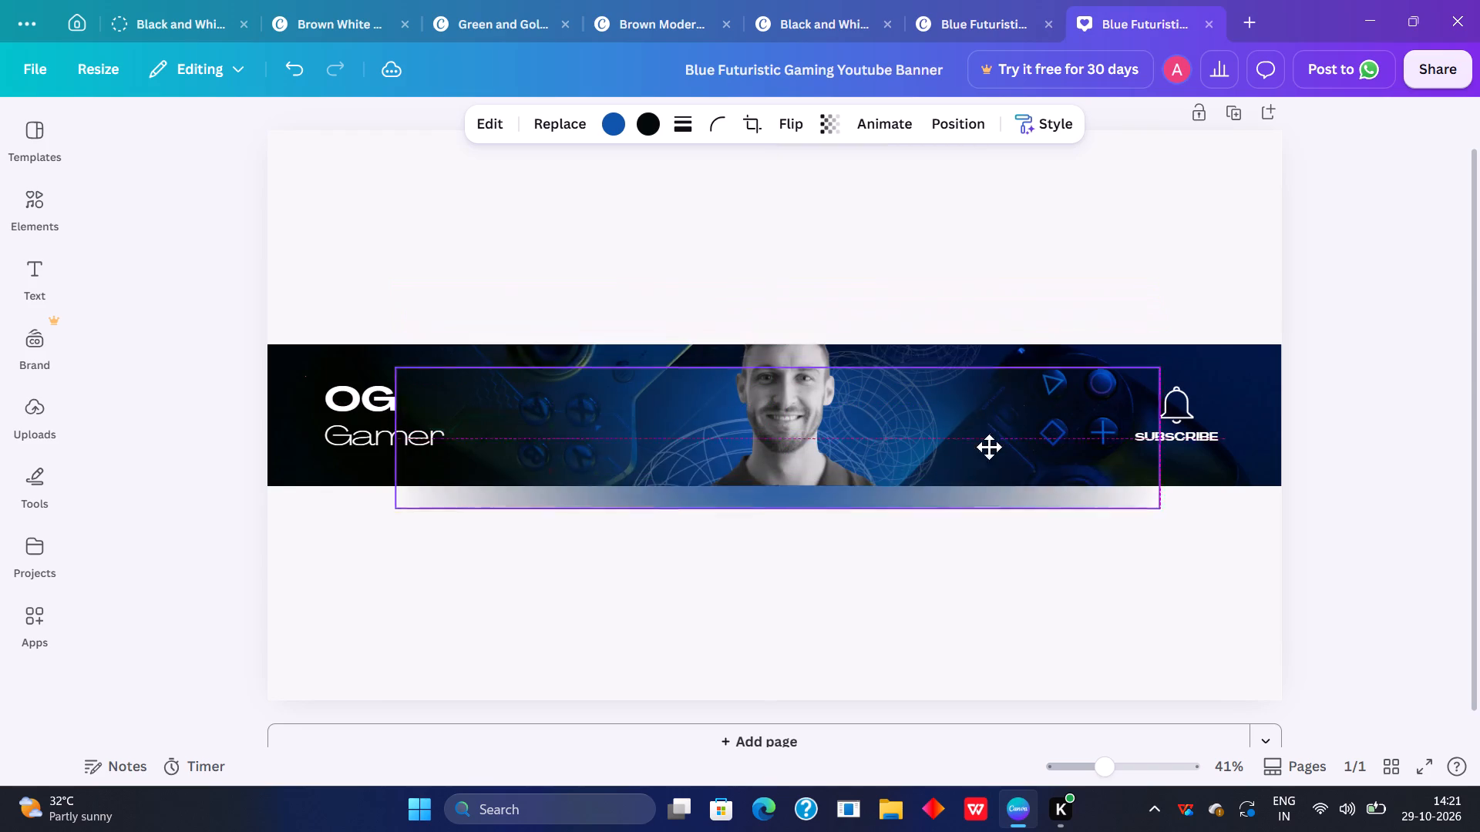
pyautogui.moveTo(989, 447); pyautogui.dragTo(590, 423)
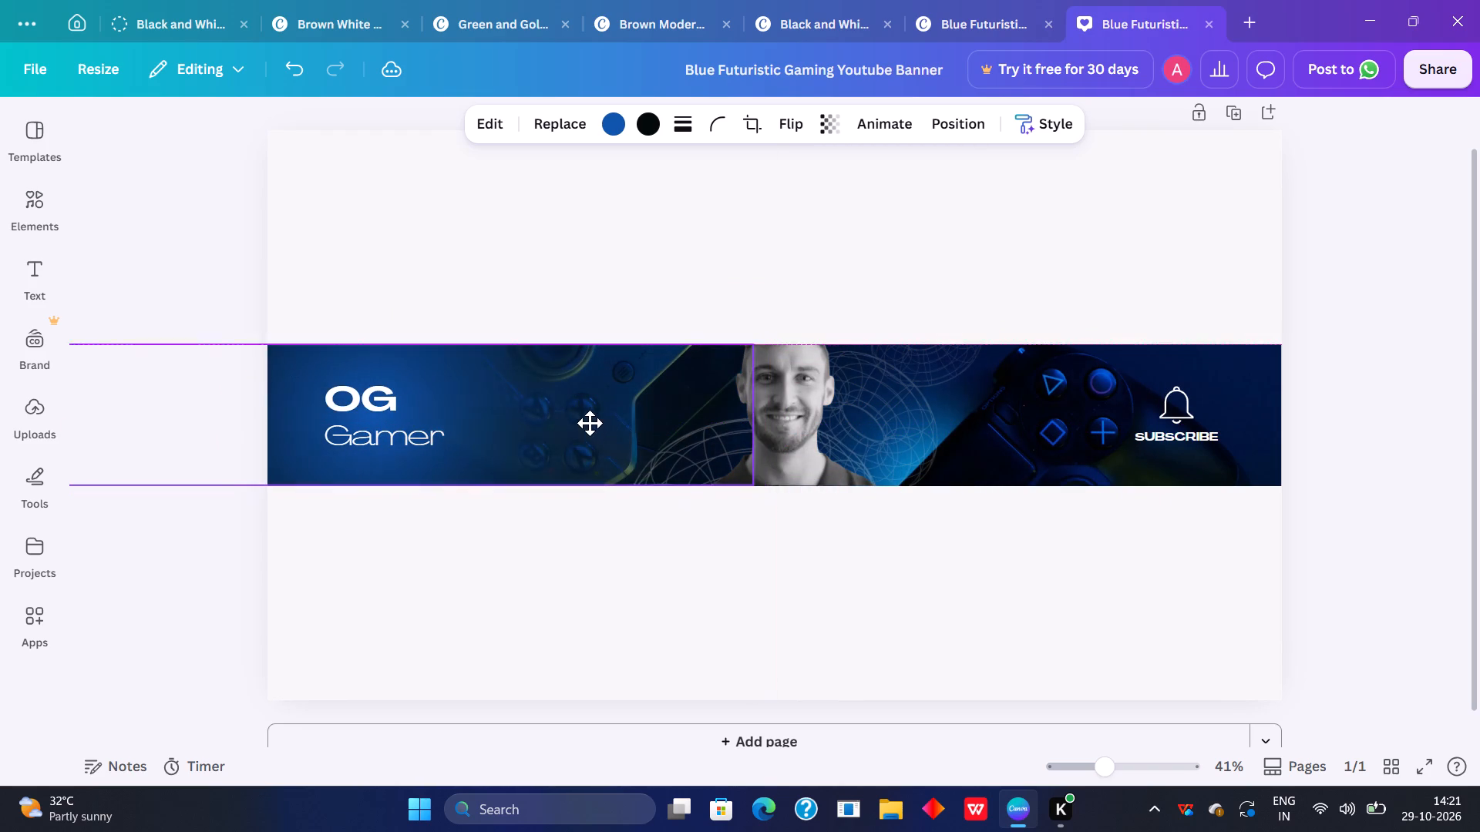
pyautogui.moveTo(590, 423); pyautogui.dragTo(631, 461)
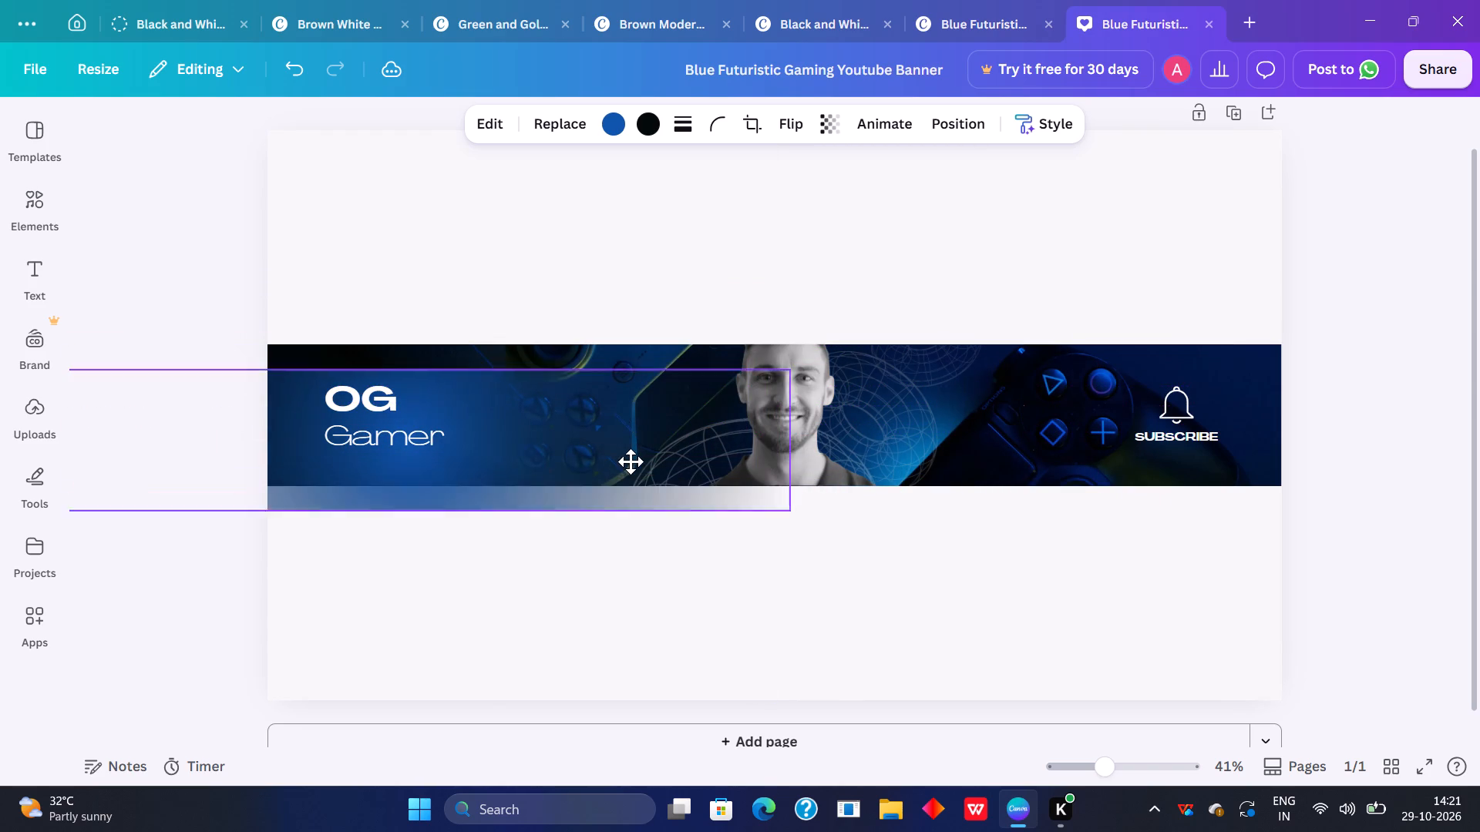
pyautogui.moveTo(631, 461); pyautogui.dragTo(610, 395)
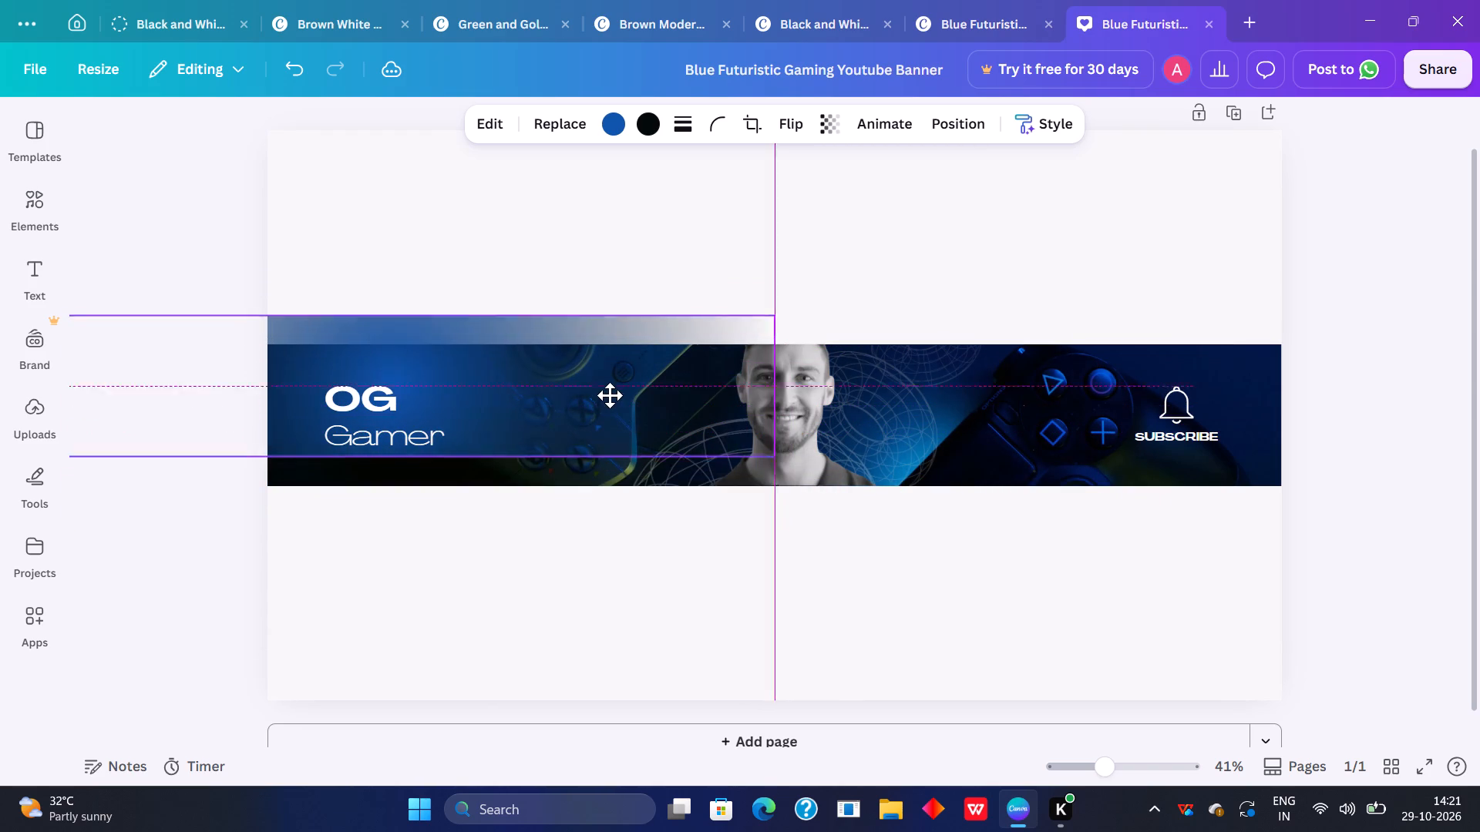
pyautogui.moveTo(610, 395); pyautogui.dragTo(531, 422)
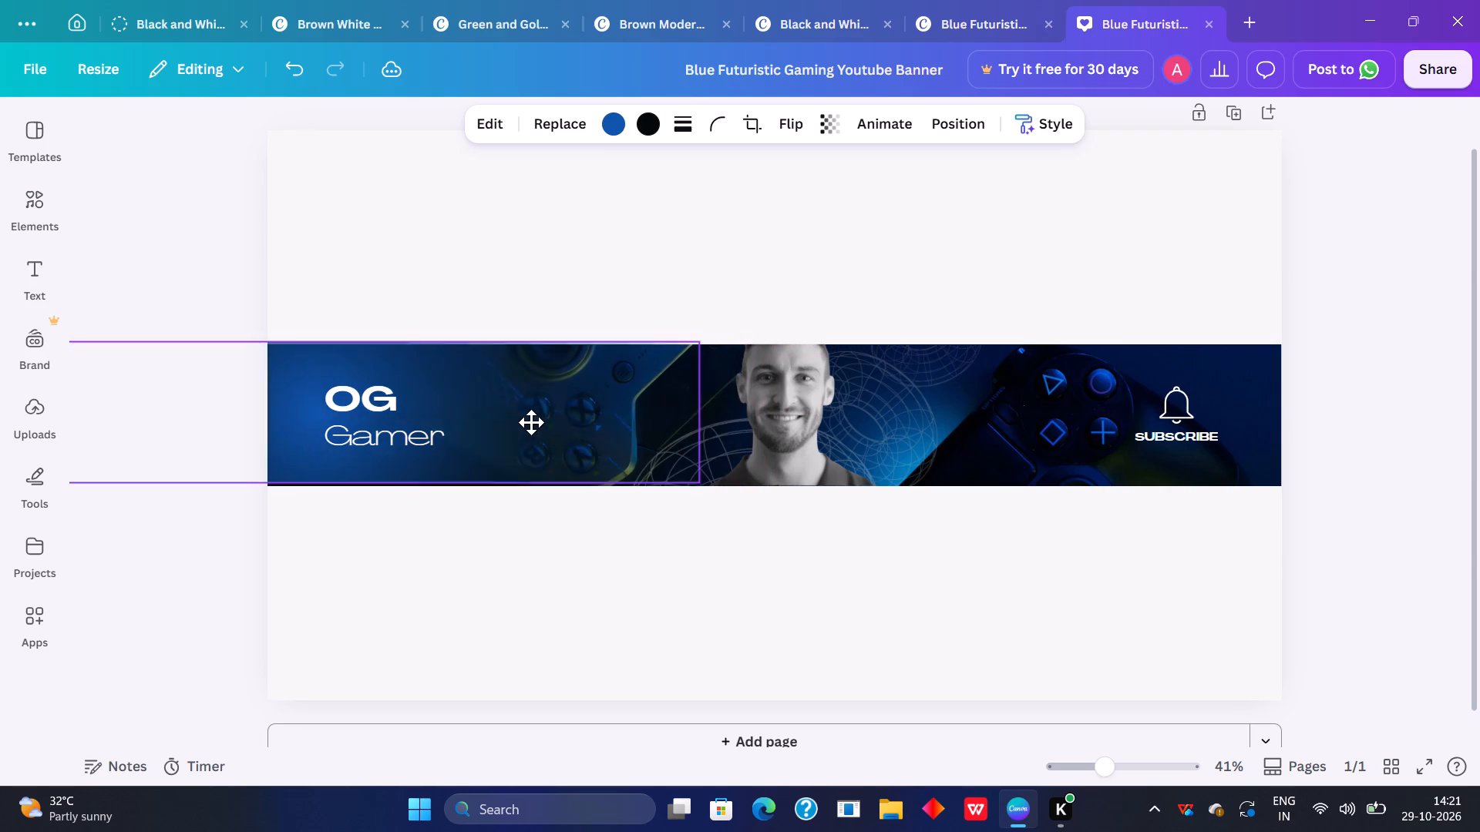
pyautogui.moveTo(531, 422); pyautogui.dragTo(469, 427)
pyautogui.click(973, 651)
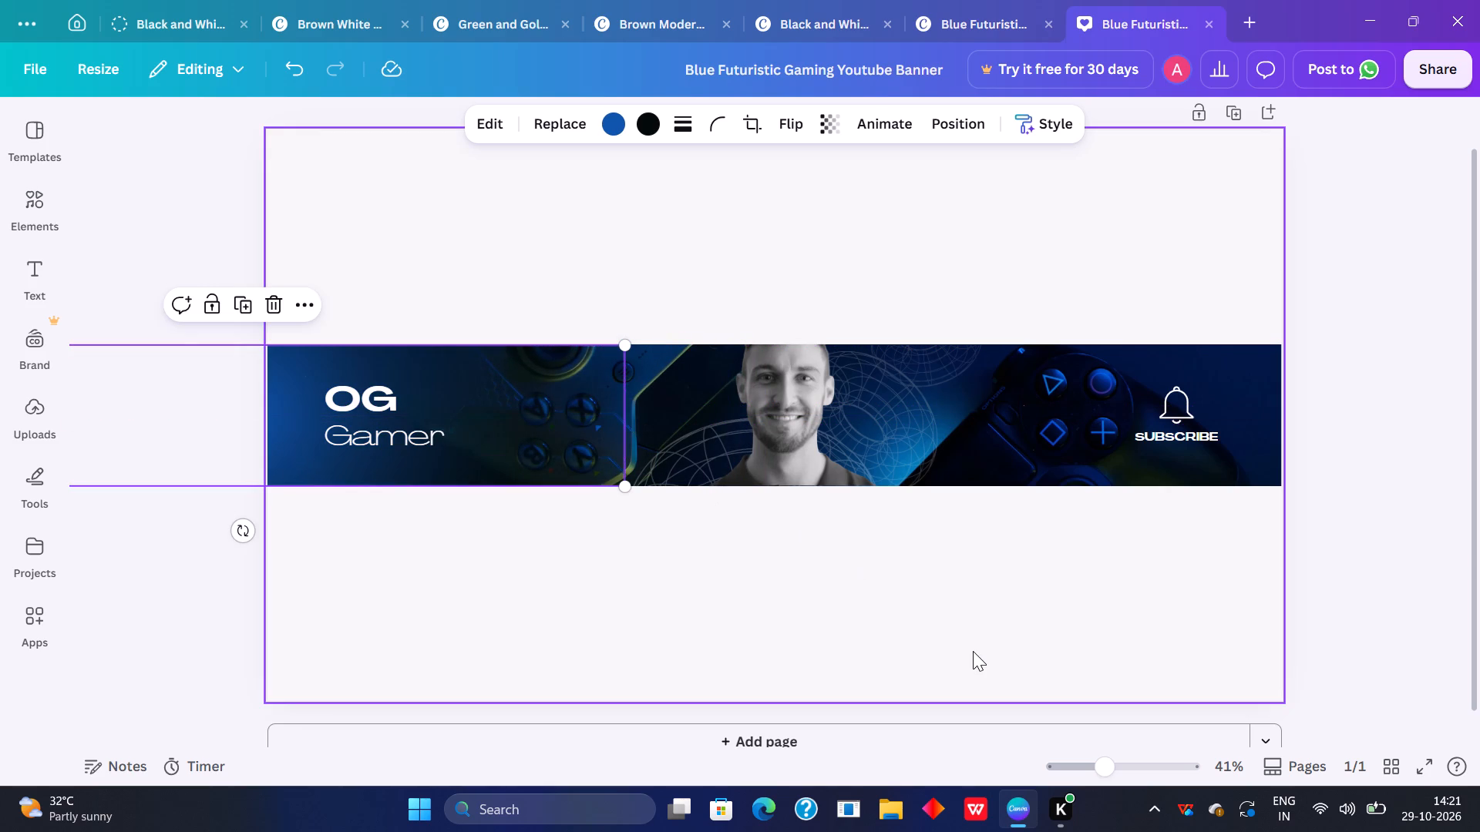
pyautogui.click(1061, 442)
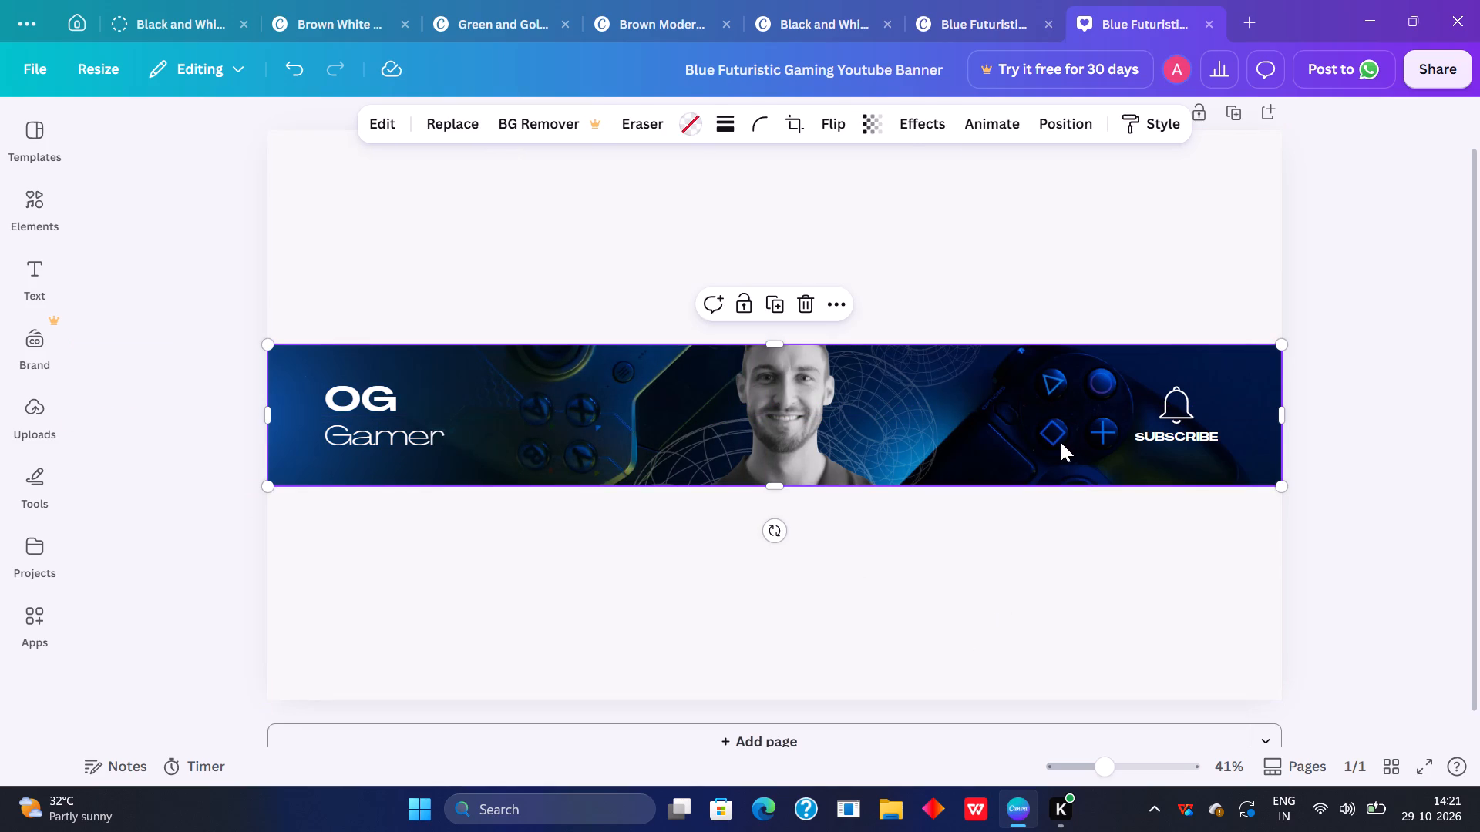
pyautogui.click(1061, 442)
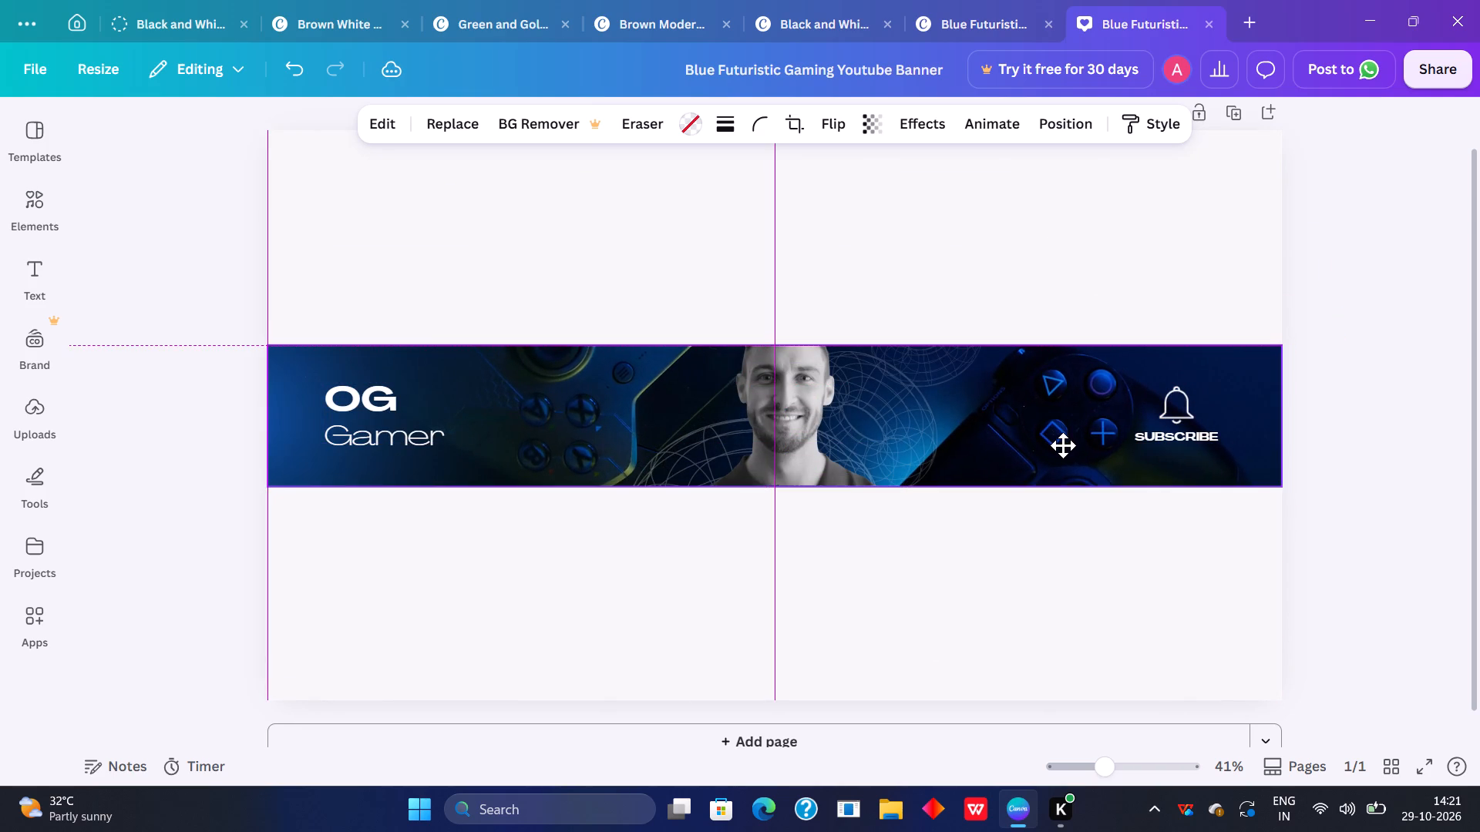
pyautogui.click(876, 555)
# Move the man's portrait from the banner's centre to beside the "OG Gamer" text, slightly overlapping "Gamer" and flush with the strip's edges.
pyautogui.click(853, 431)
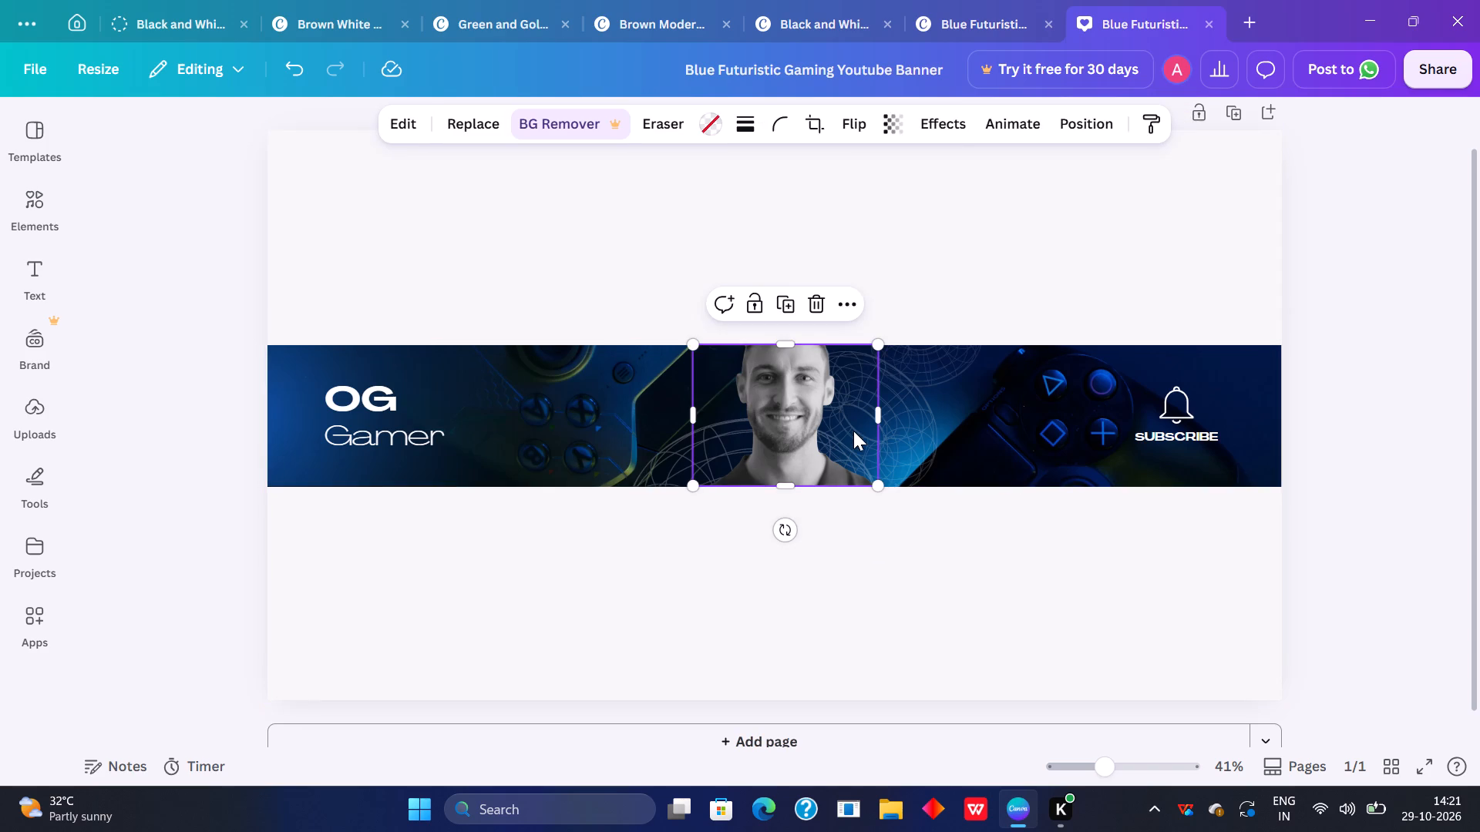
pyautogui.moveTo(853, 431); pyautogui.dragTo(824, 402)
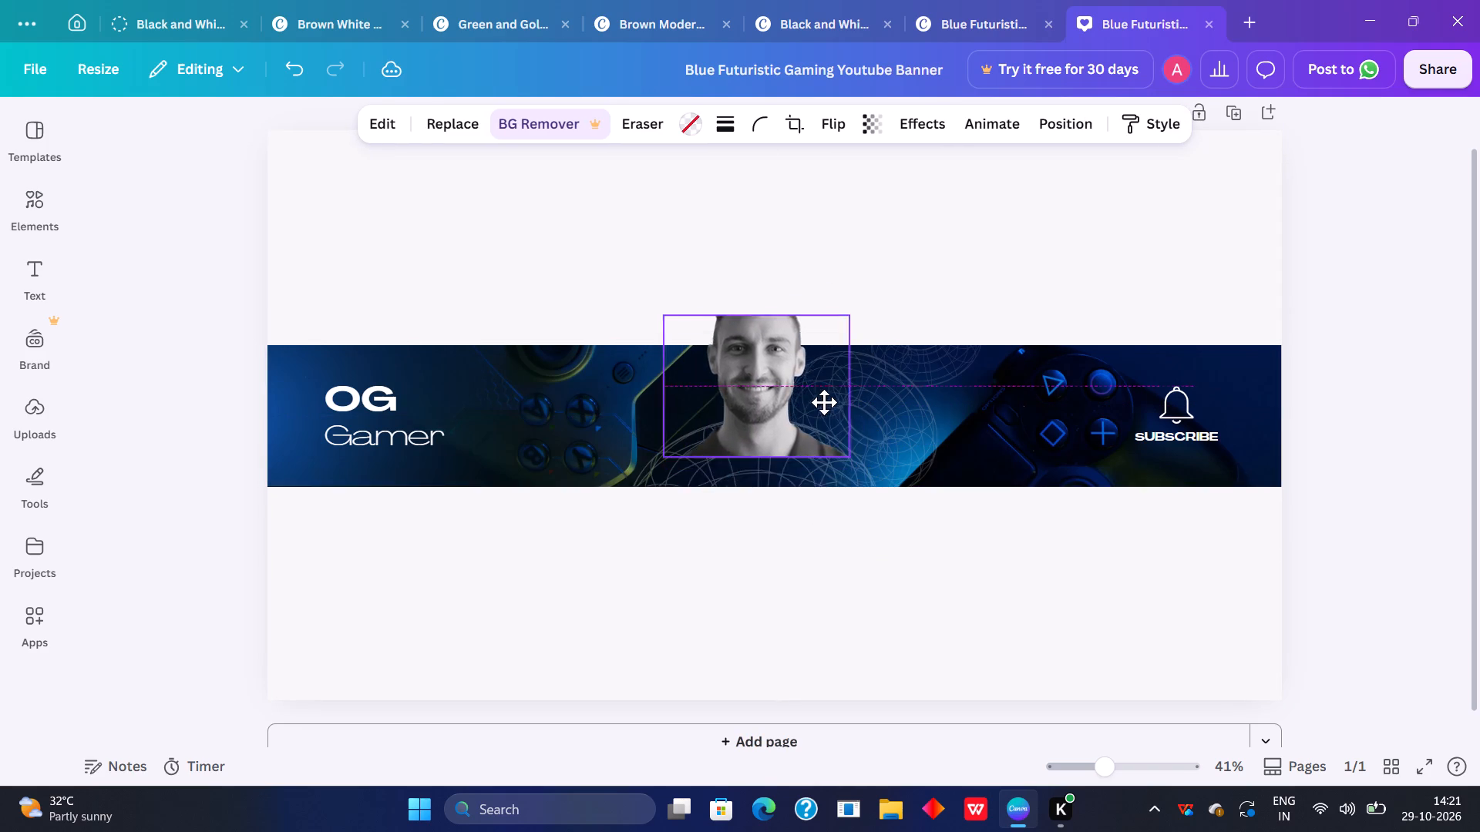
pyautogui.moveTo(824, 402); pyautogui.dragTo(427, 431)
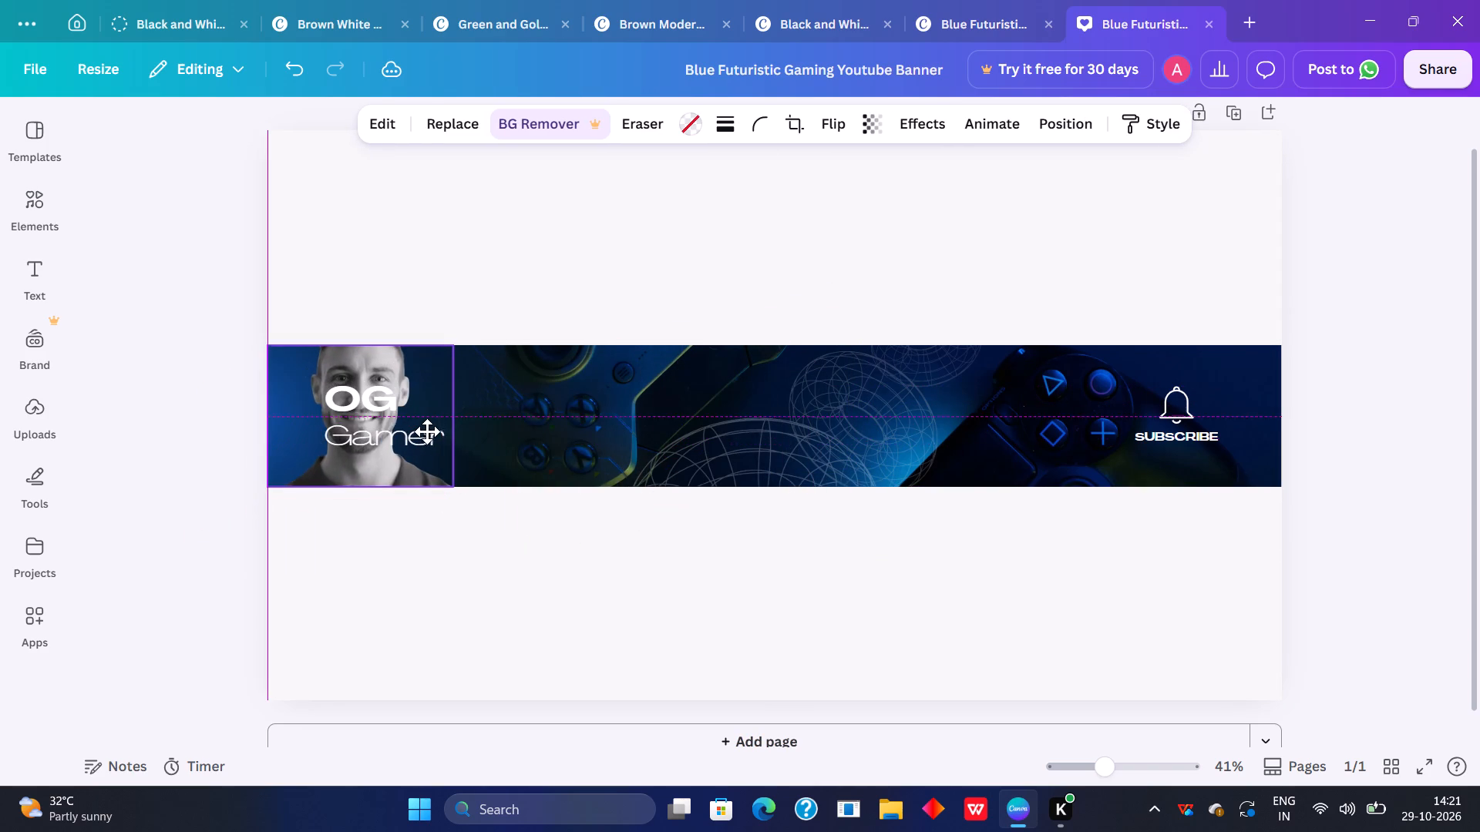
pyautogui.moveTo(427, 431); pyautogui.dragTo(428, 430)
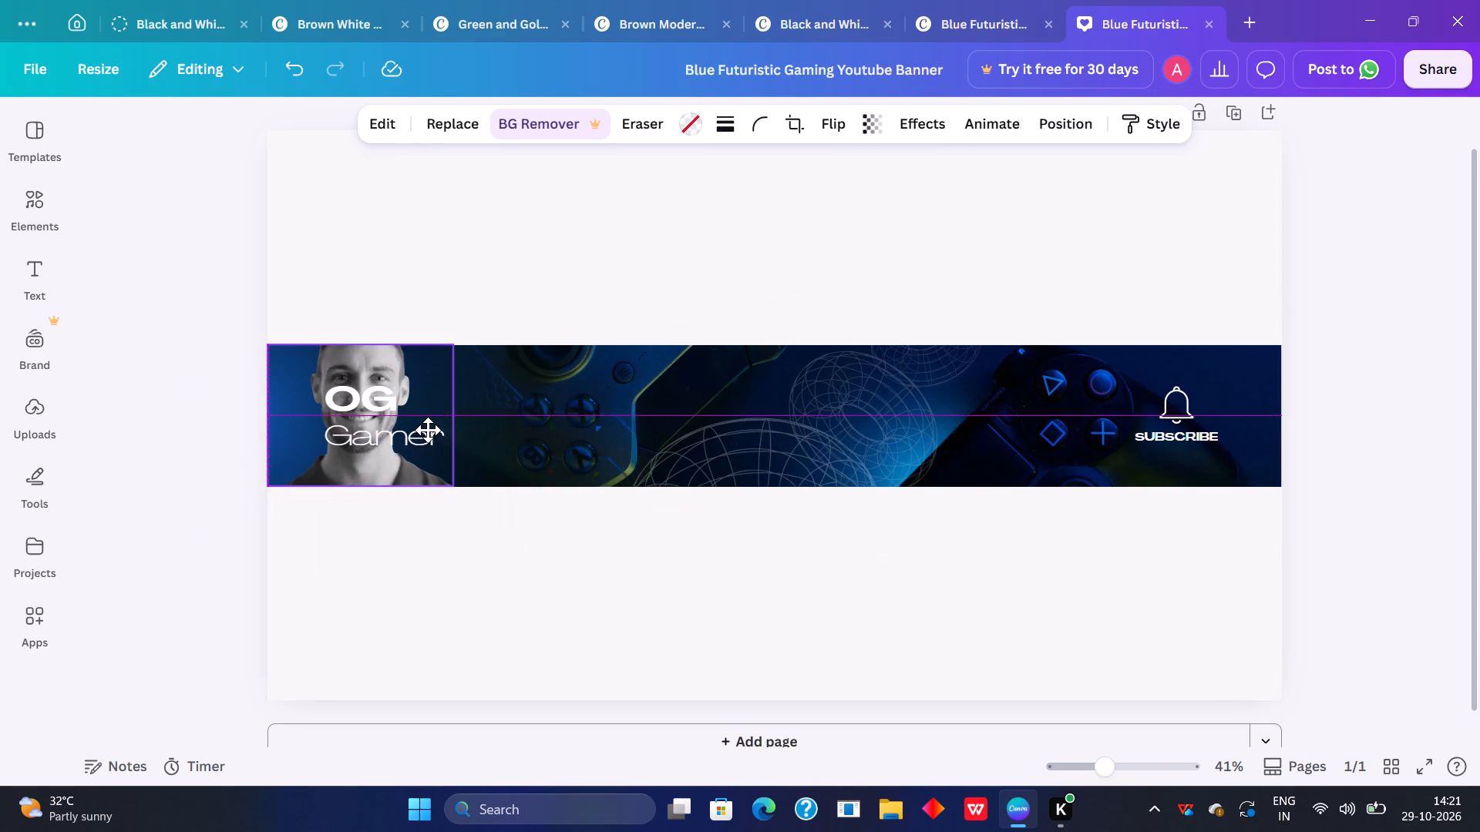
pyautogui.moveTo(428, 430); pyautogui.dragTo(540, 425)
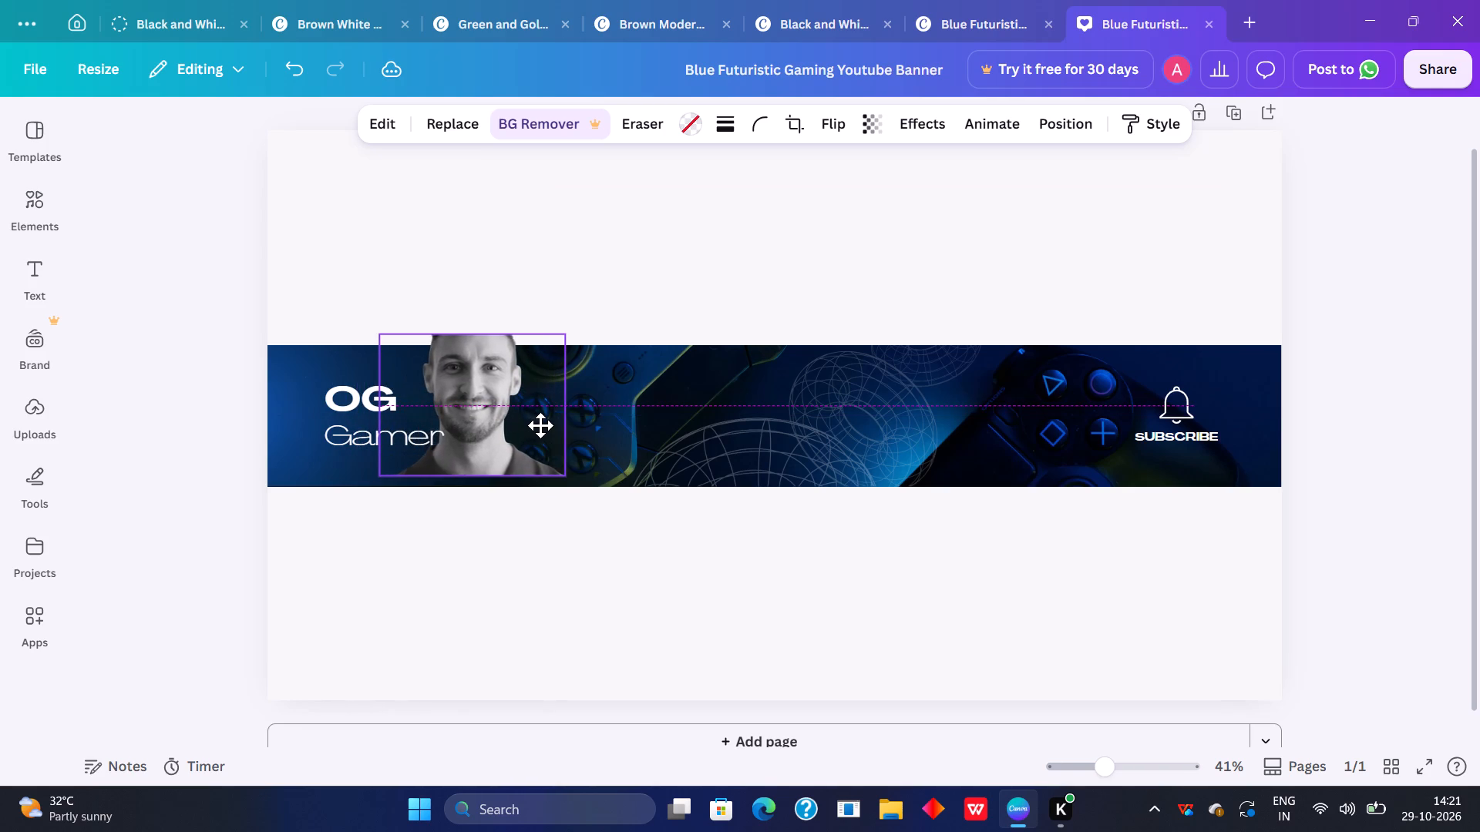
pyautogui.moveTo(540, 425); pyautogui.dragTo(539, 428)
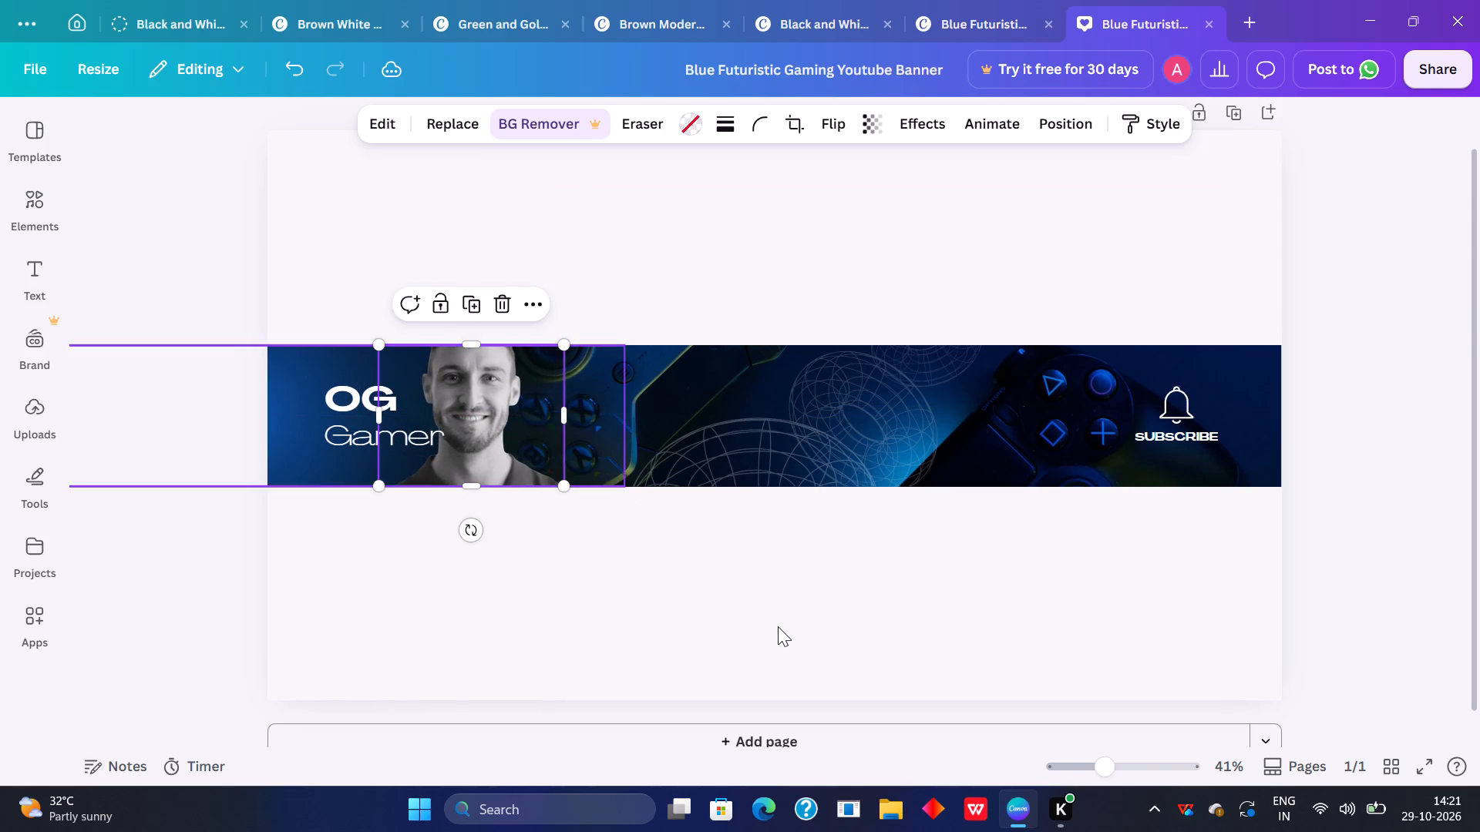
pyautogui.click(778, 626)
# Reposition the wireframe line graphic in the middle of the banner, slightly further left and flush with the strip's top and bottom edges.
pyautogui.click(805, 413)
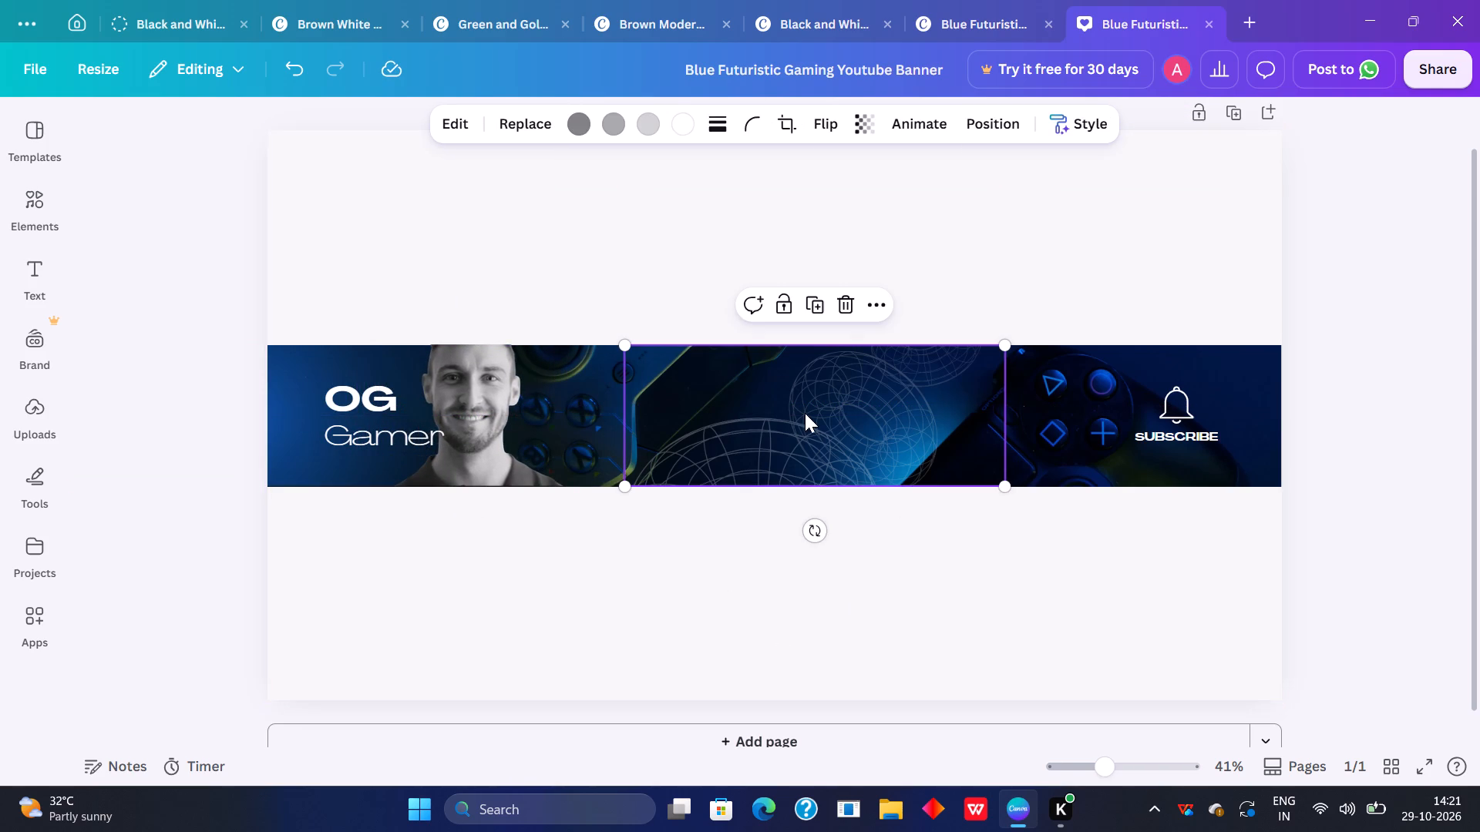
pyautogui.moveTo(805, 413); pyautogui.dragTo(1096, 406)
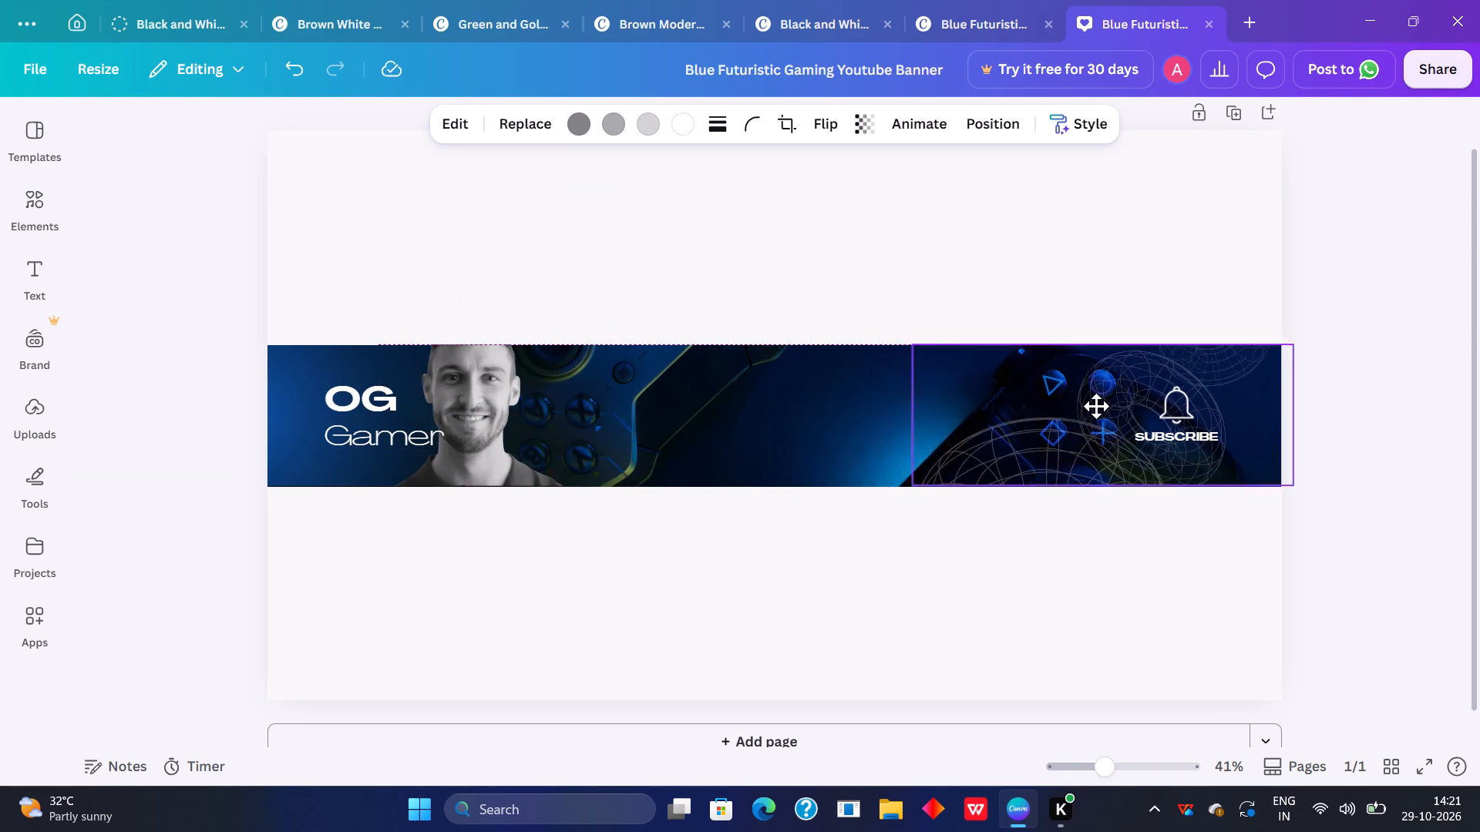
pyautogui.moveTo(1096, 406); pyautogui.dragTo(795, 404)
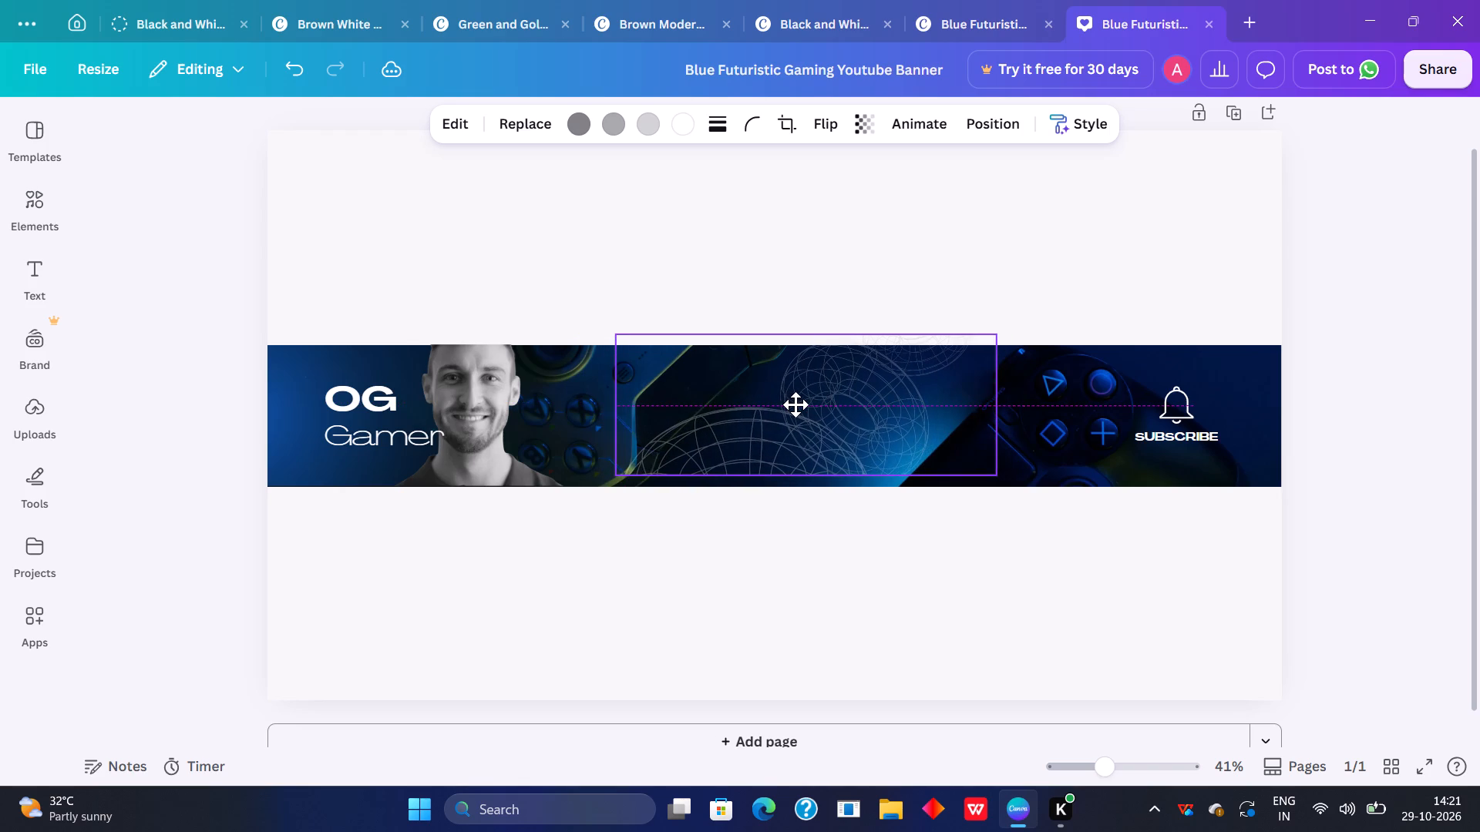
pyautogui.moveTo(795, 404); pyautogui.dragTo(795, 411)
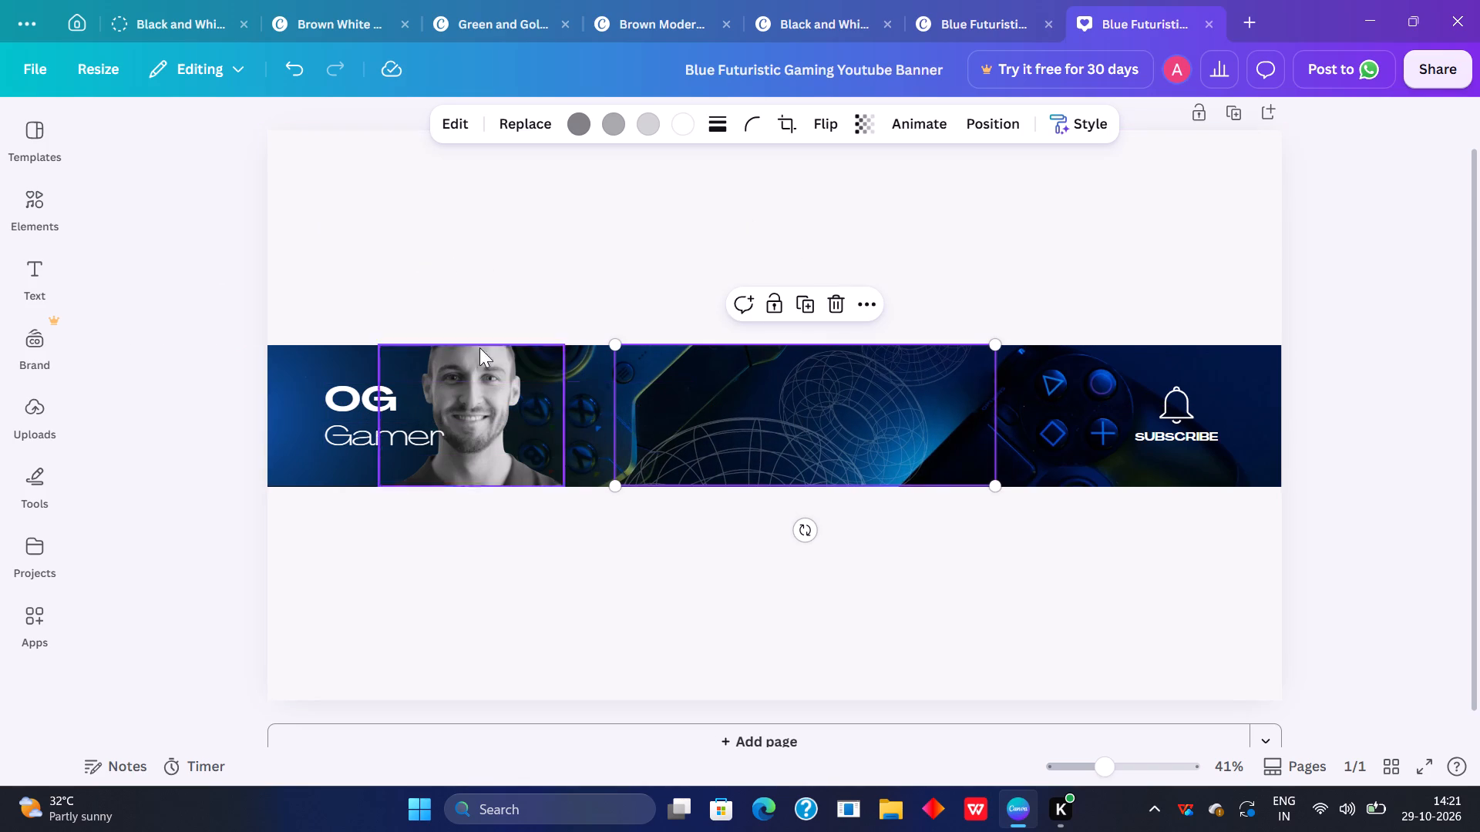
pyautogui.click(526, 250)
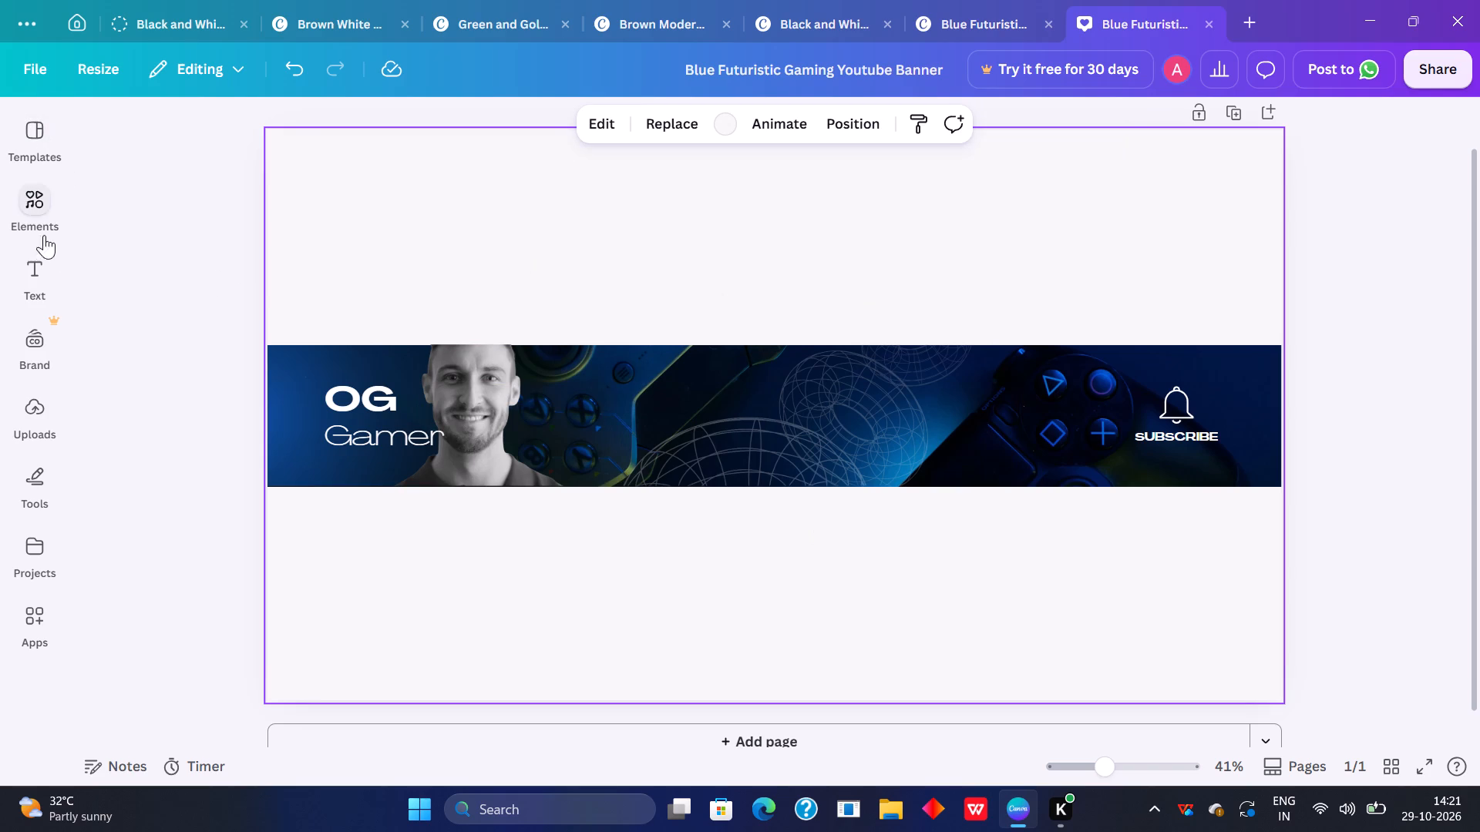
# Add a subheading reading "come play with me" to the middle of the banner, between the portrait and the subscribe bell.
pyautogui.click(35, 262)
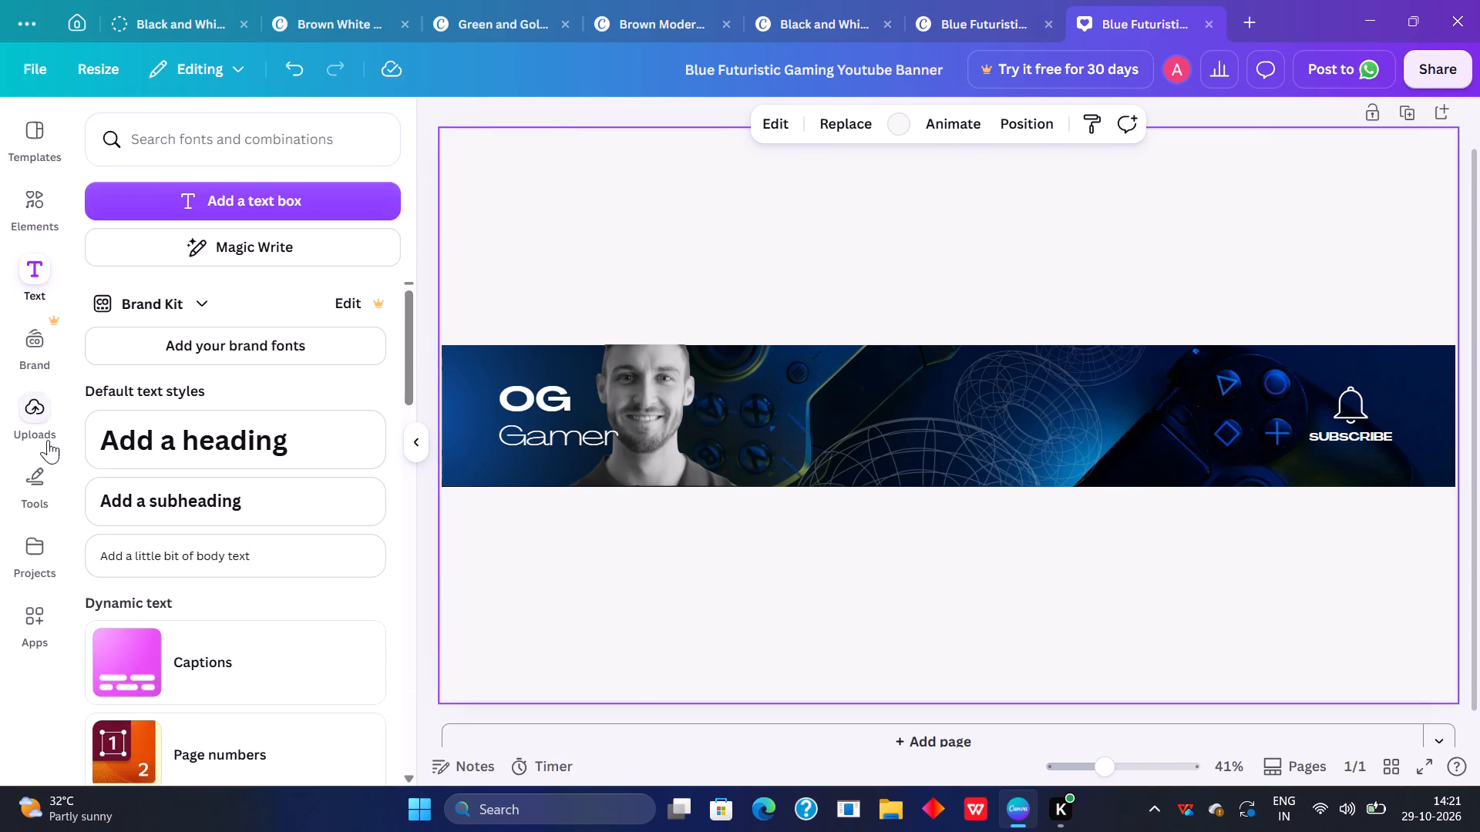
pyautogui.click(210, 482)
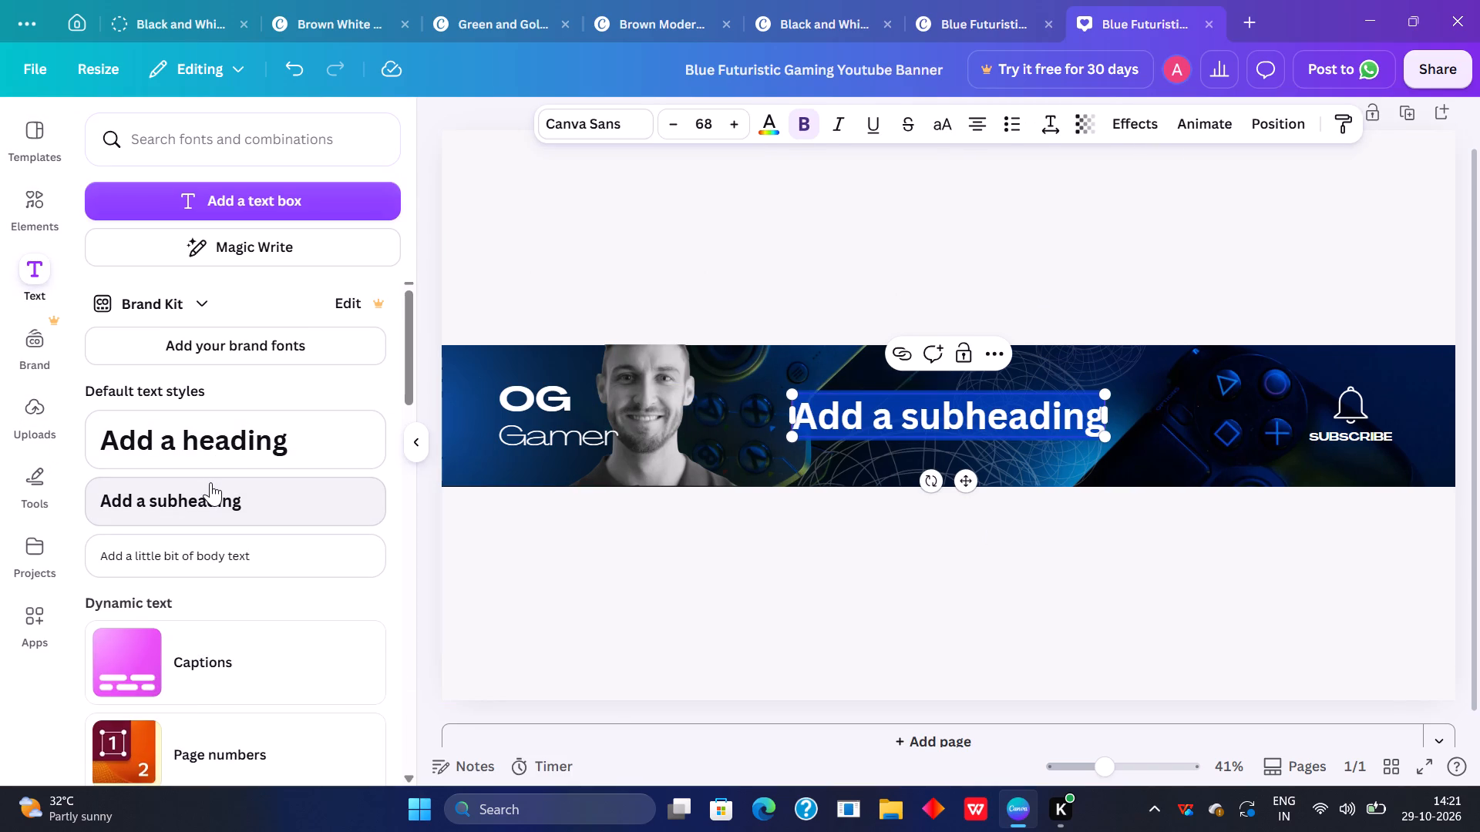
pyautogui.write('come play with me')
pyautogui.click(825, 555)
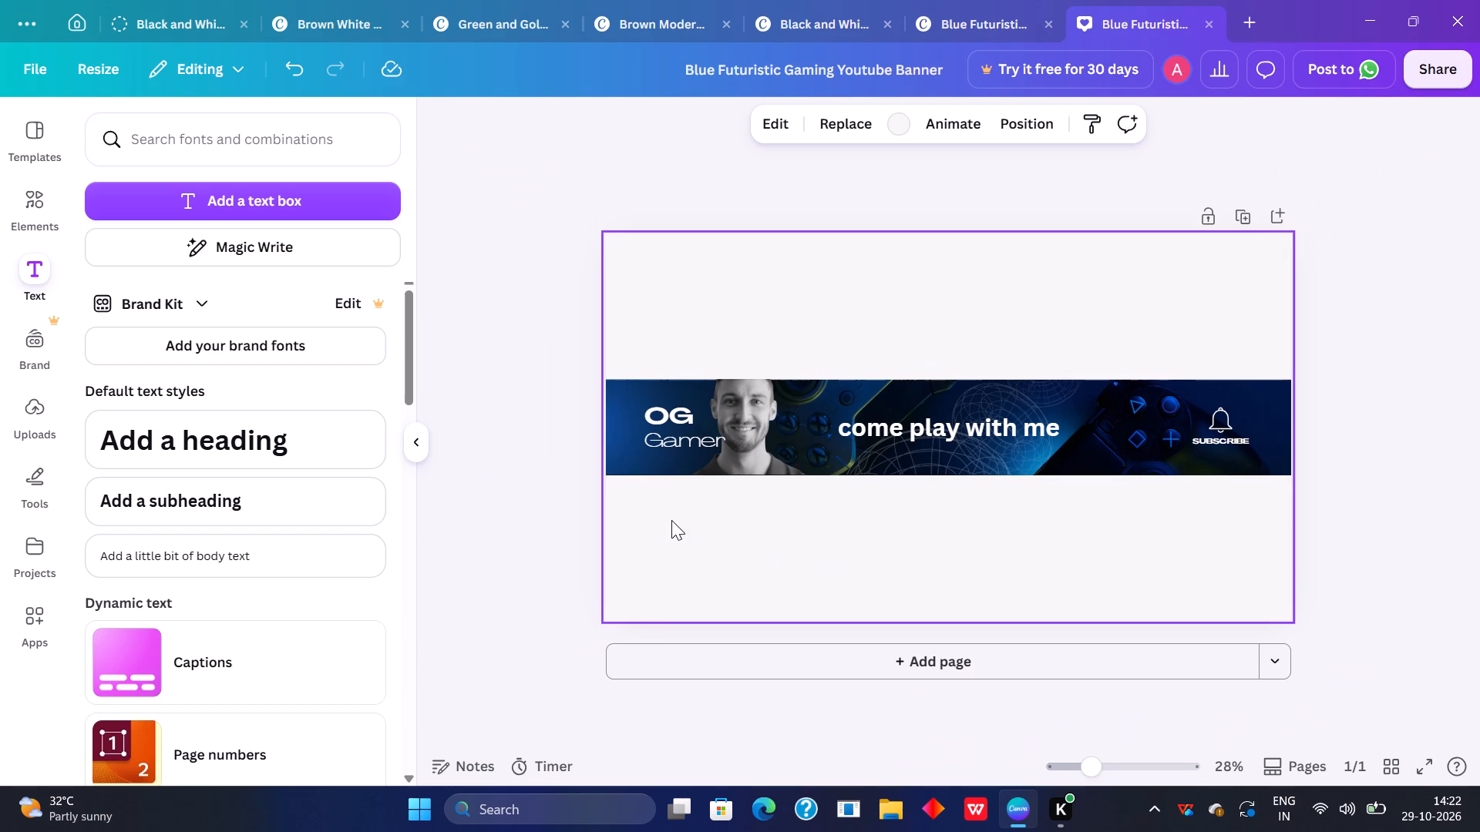
# Download the banner as a JPG and save it in Downloads under the file name "og".
pyautogui.click(1451, 77)
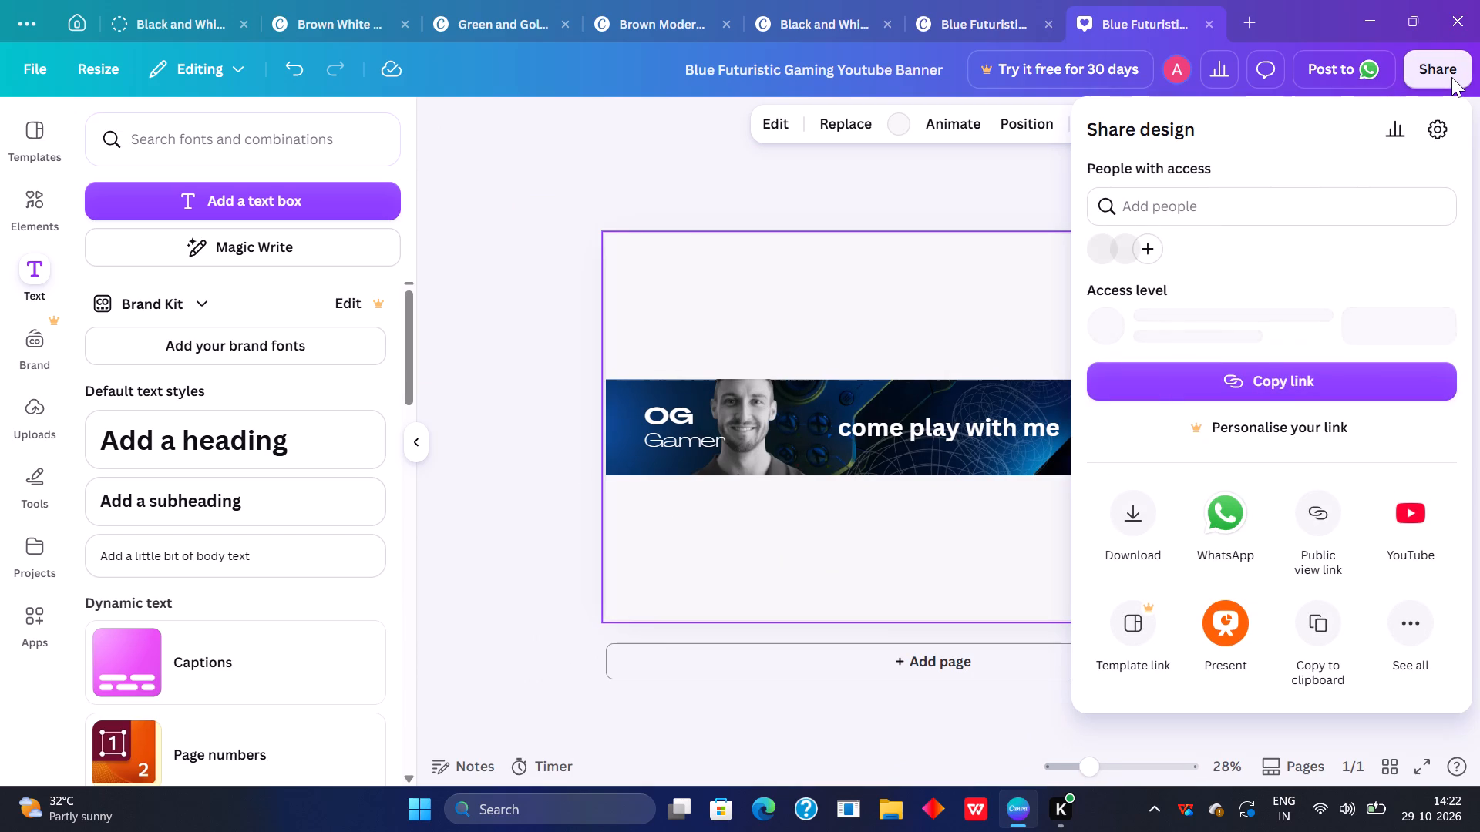
pyautogui.click(1138, 518)
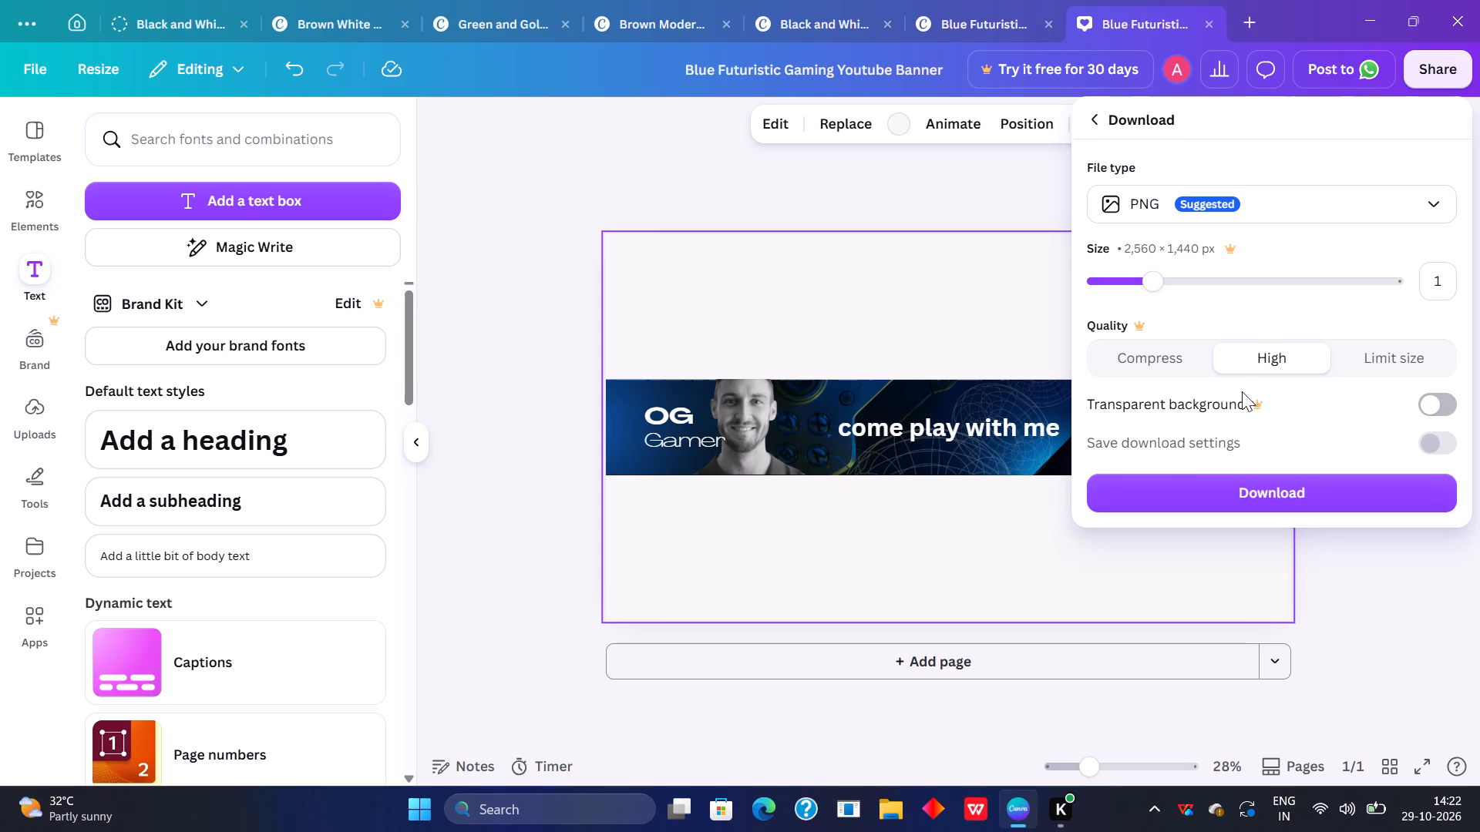
pyautogui.click(1278, 185)
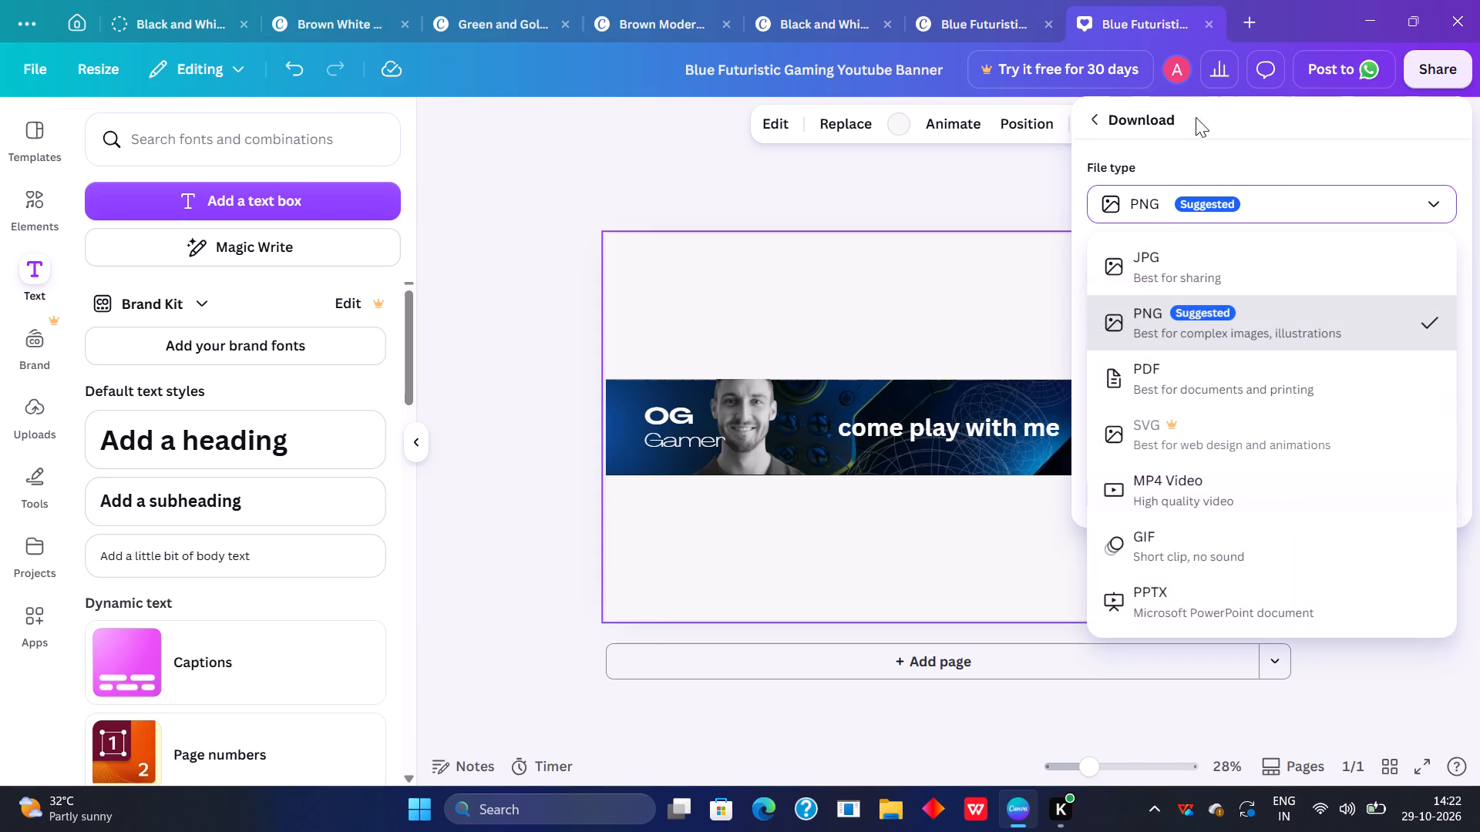
pyautogui.click(1196, 293)
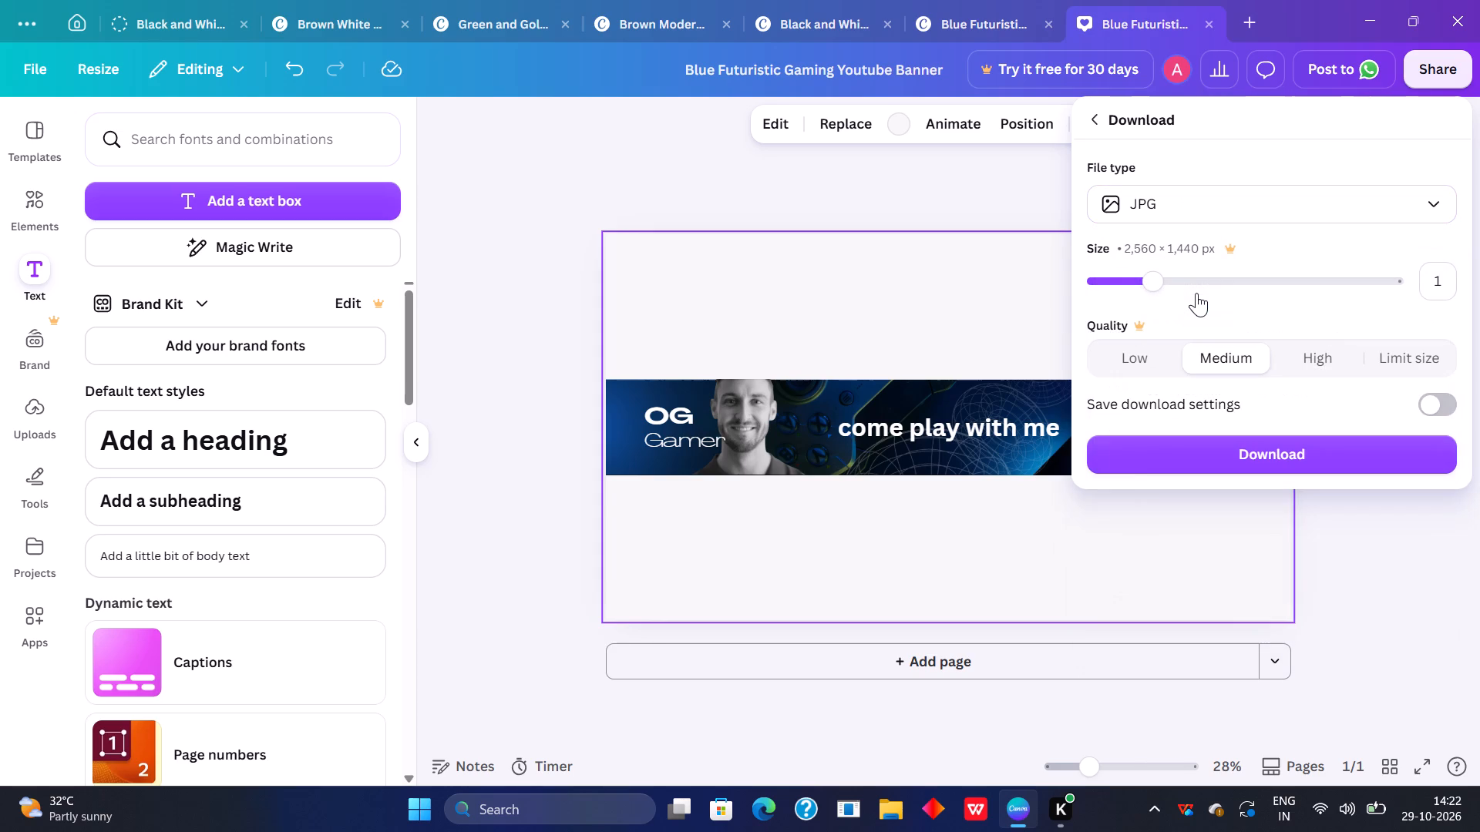
pyautogui.click(1189, 460)
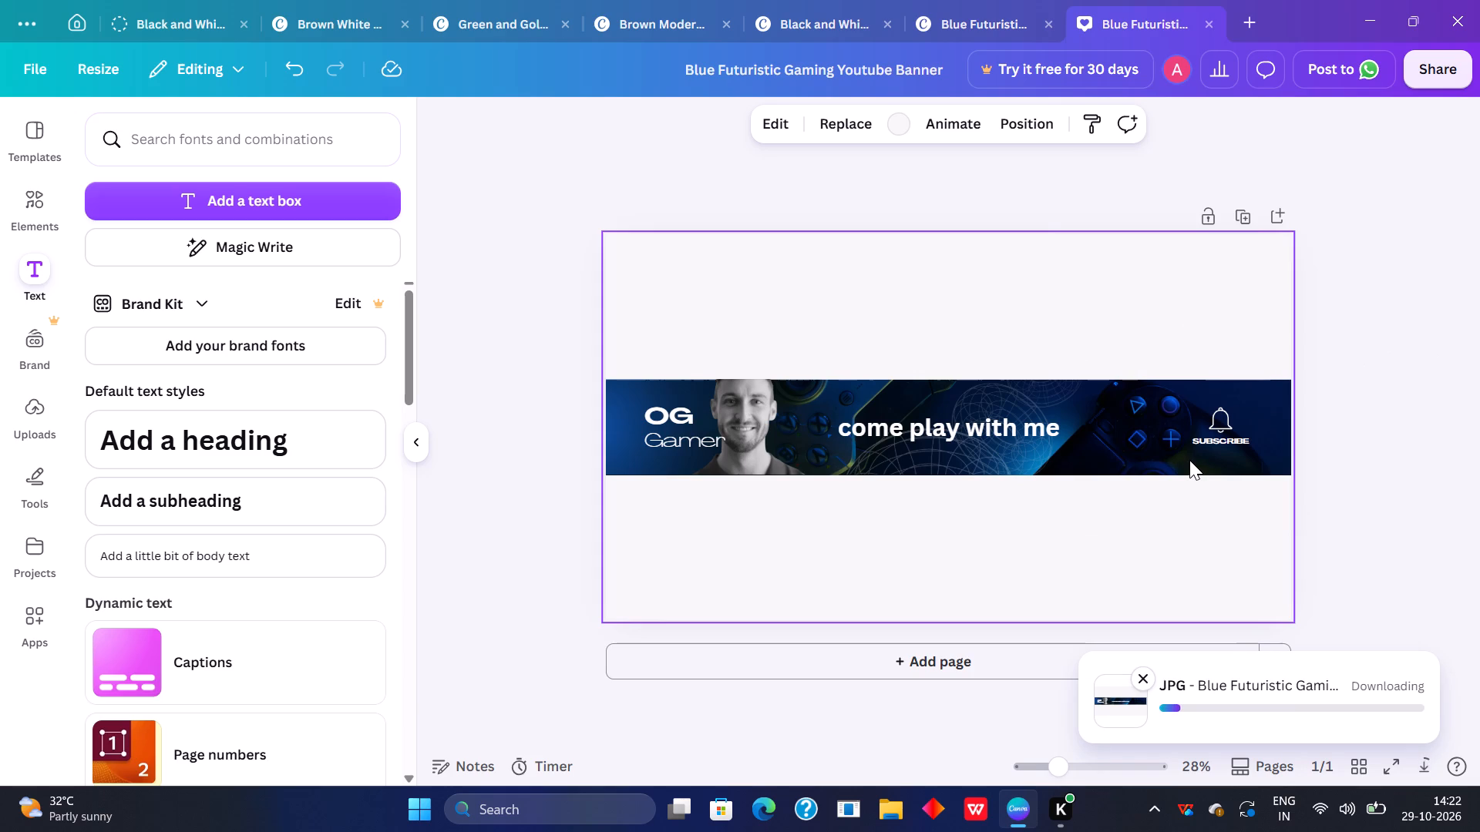
pyautogui.press('o')
pyautogui.press('g')
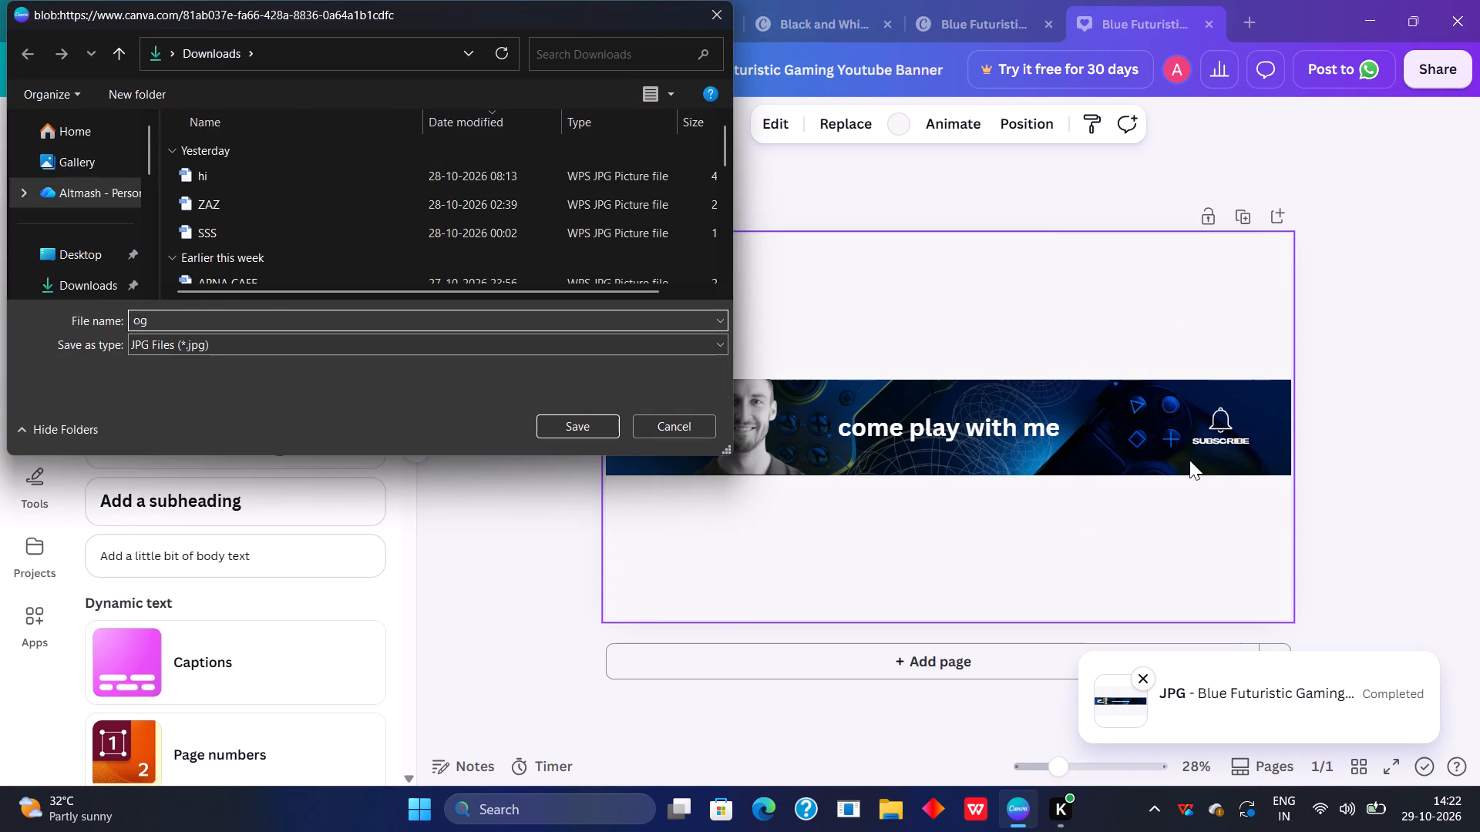
pyautogui.press('Return')
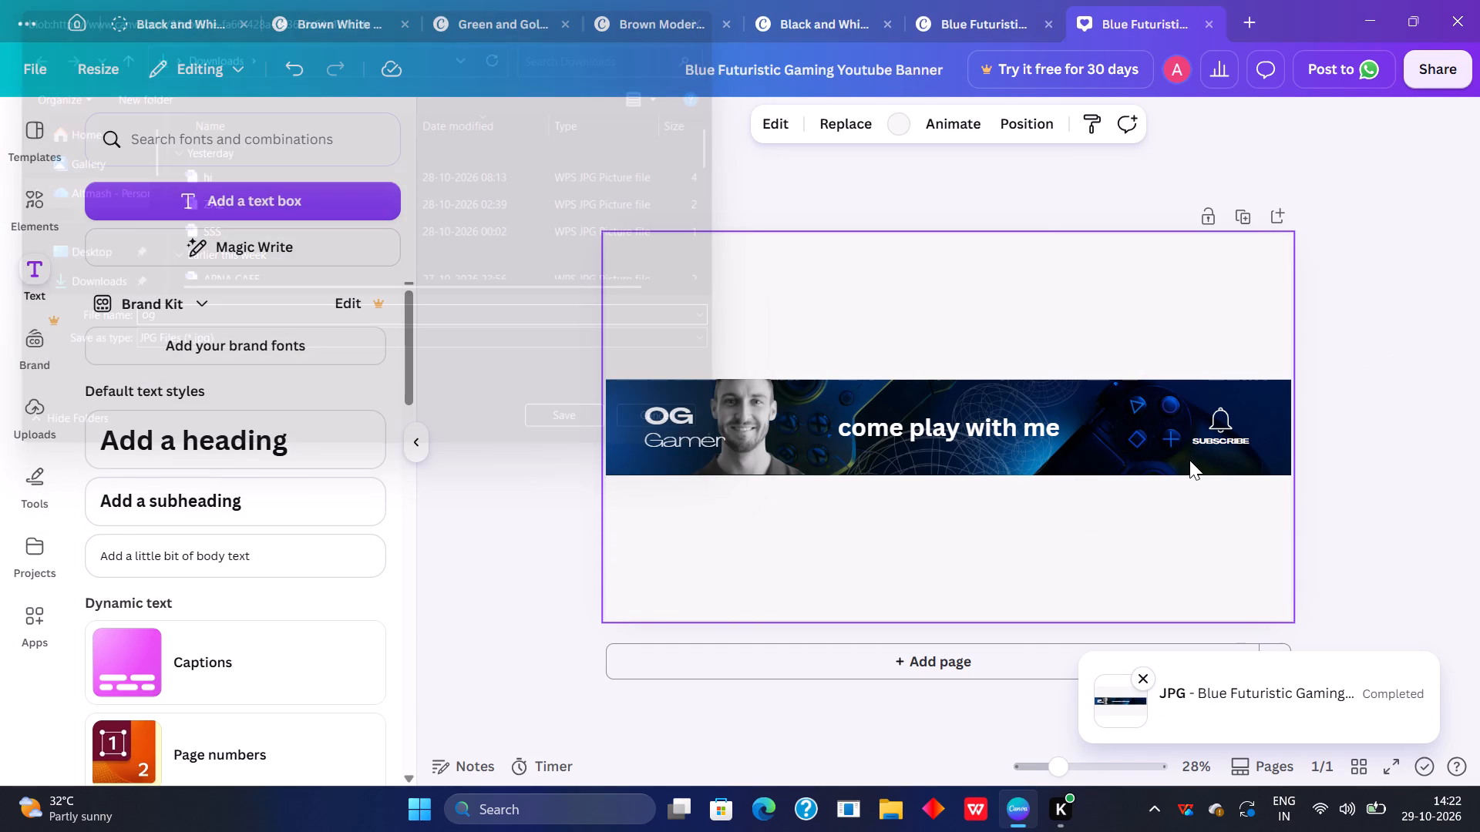